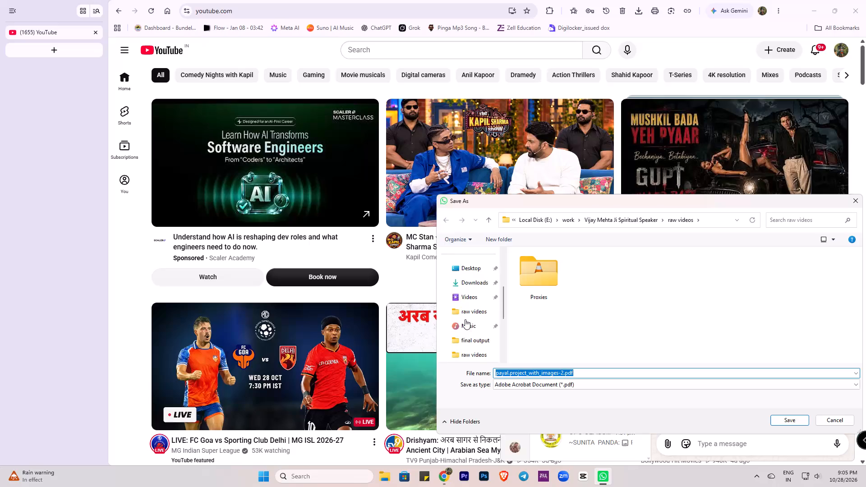
Choose the Desktop folder as the save location for the project PDF.
left_click(481, 315)
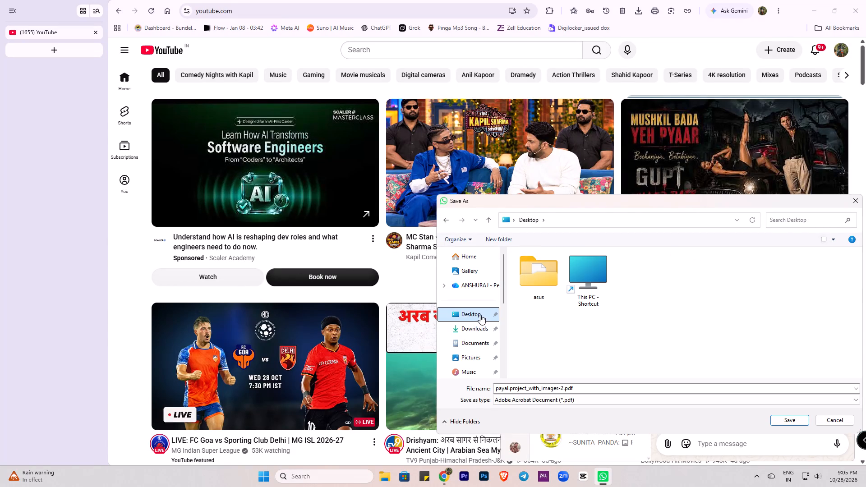
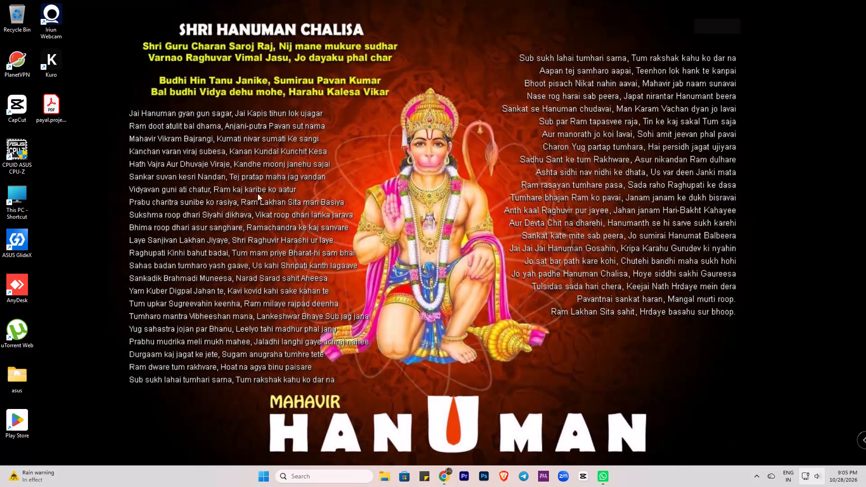
Open the project PDF saved on the desktop and switch it to editing mode.
double_click(55, 102)
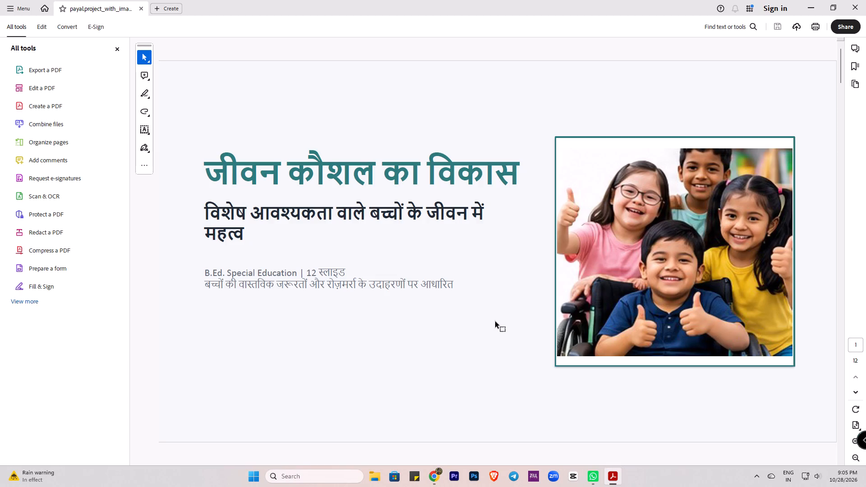
left_click(39, 27)
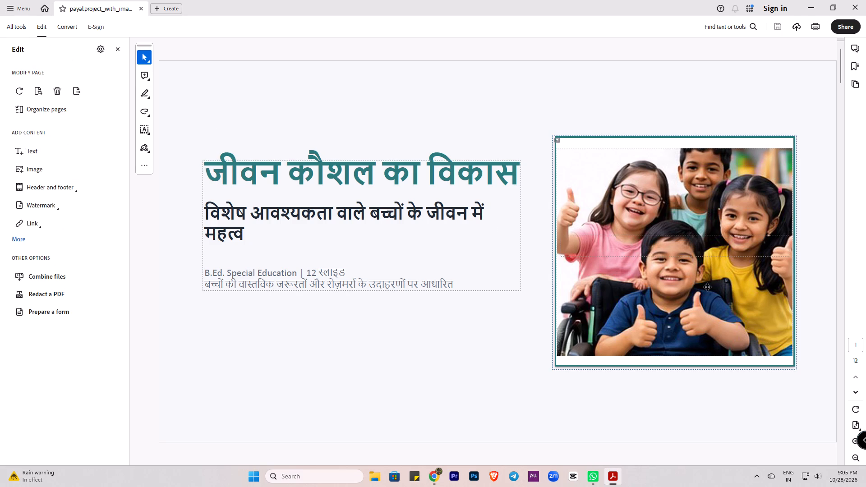
Look through the slides from the cover to the conclusion page and check which text blocks are editable.
scroll(707, 289, "down", 11)
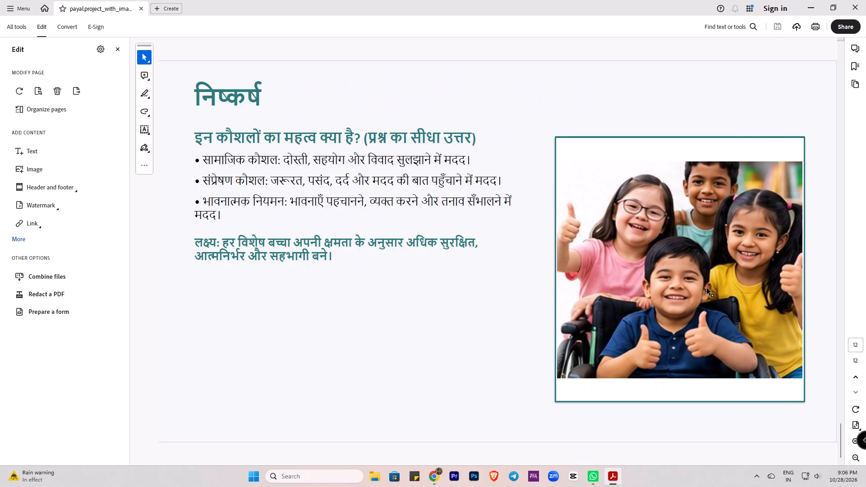
scroll(707, 289, "down", 2)
scroll(496, 316, "down", 3)
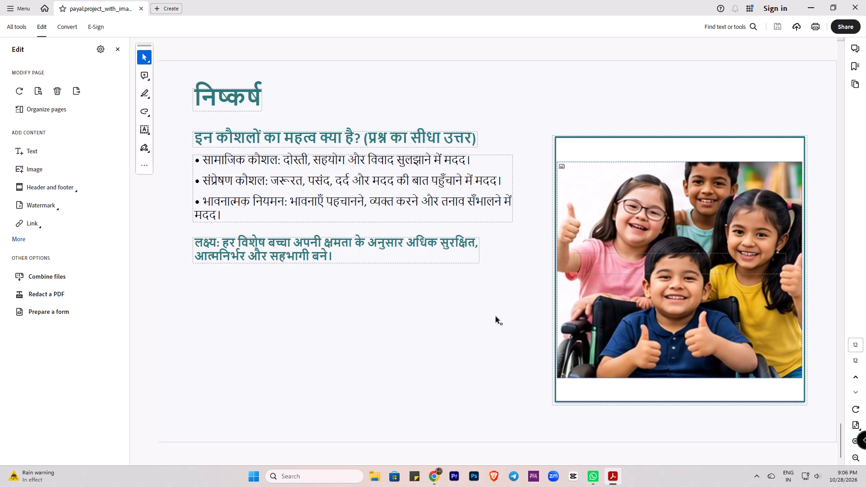
scroll(496, 317, "down", 5)
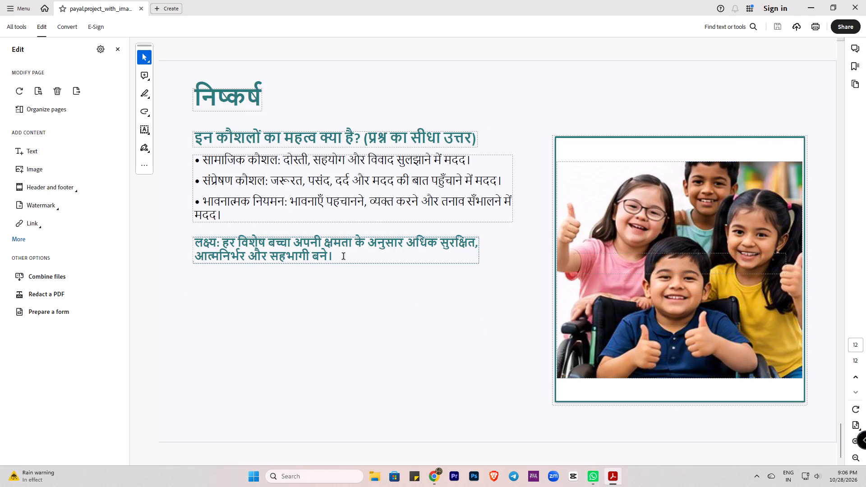
left_click(344, 257)
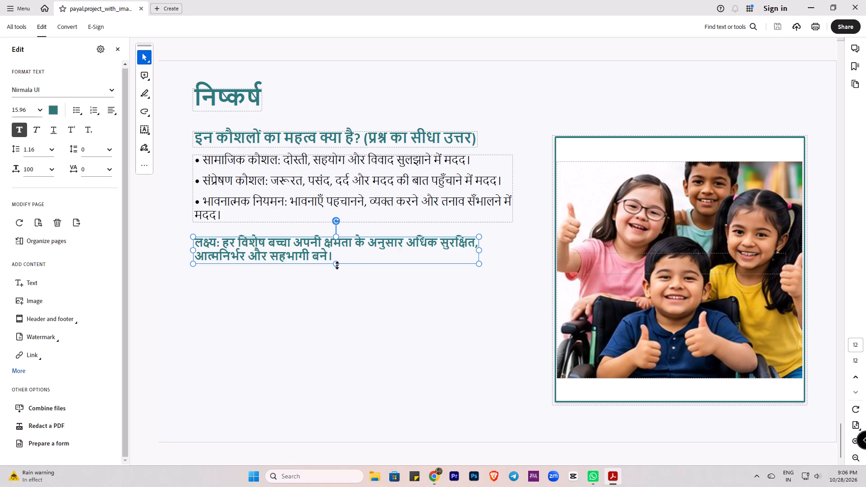
left_click(362, 191)
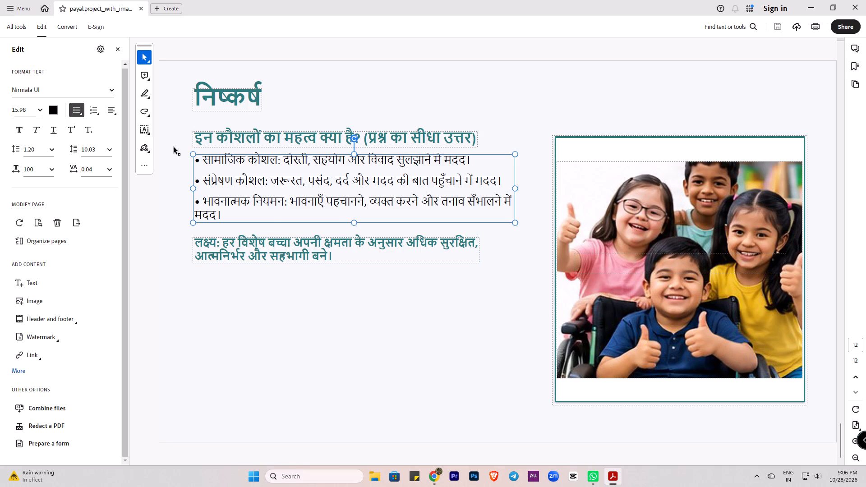
scroll(396, 221, "up", 6)
scroll(395, 222, "up", 17)
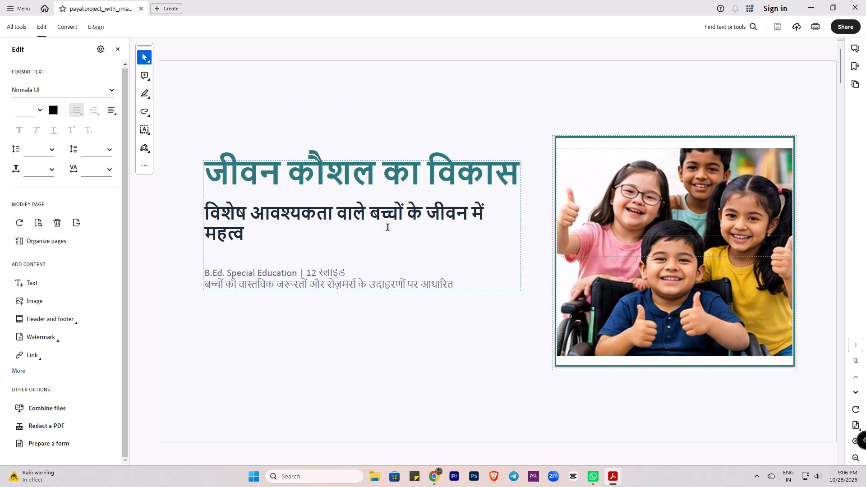
scroll(388, 228, "down", 1)
scroll(388, 228, "up", 1)
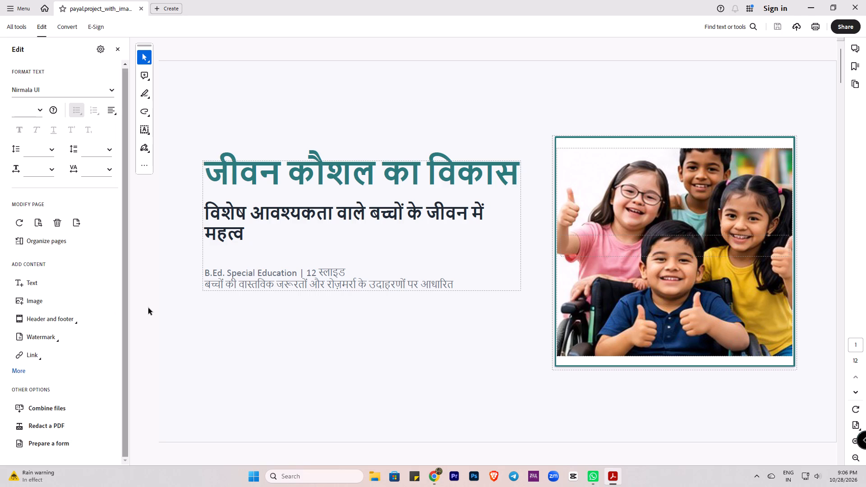
Delete the "B.Ed. Special Education | 12 स्लाइड" line and the description line below it from the cover slide.
left_click(460, 288)
left_click(460, 285)
left_click(461, 280)
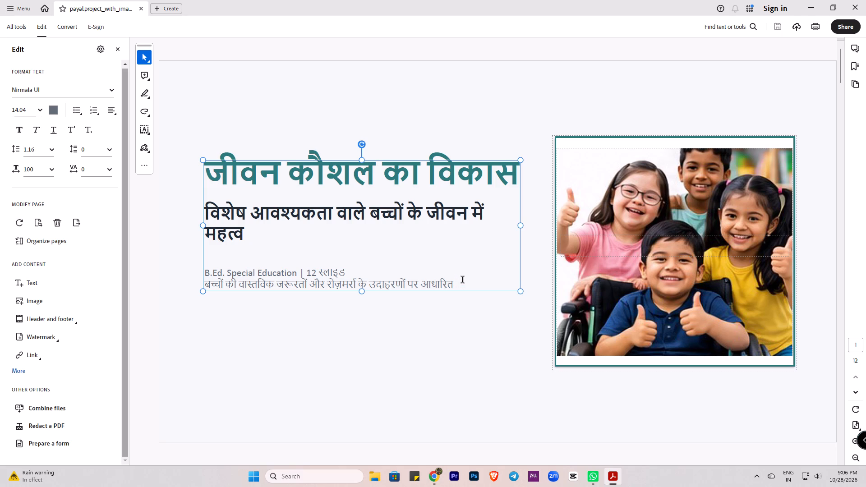
left_click(467, 280)
left_click(461, 289)
left_click(476, 285)
left_click(470, 298)
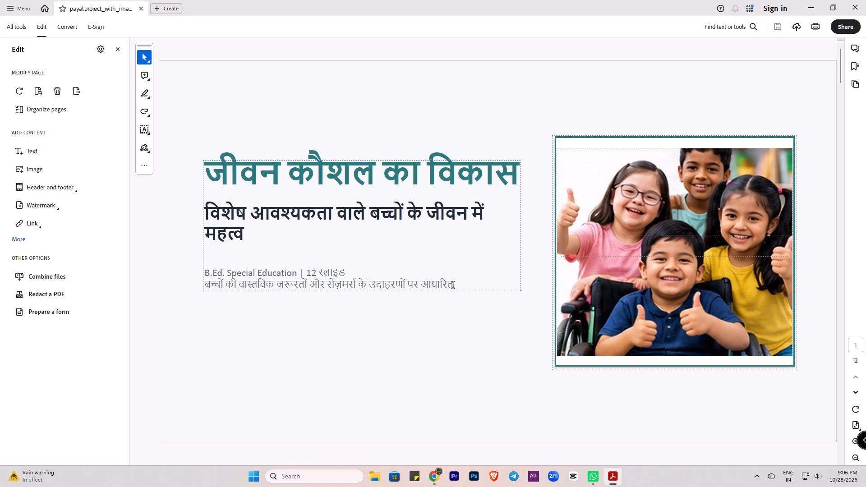
left_click(453, 285)
left_click_drag(460, 284, 345, 260)
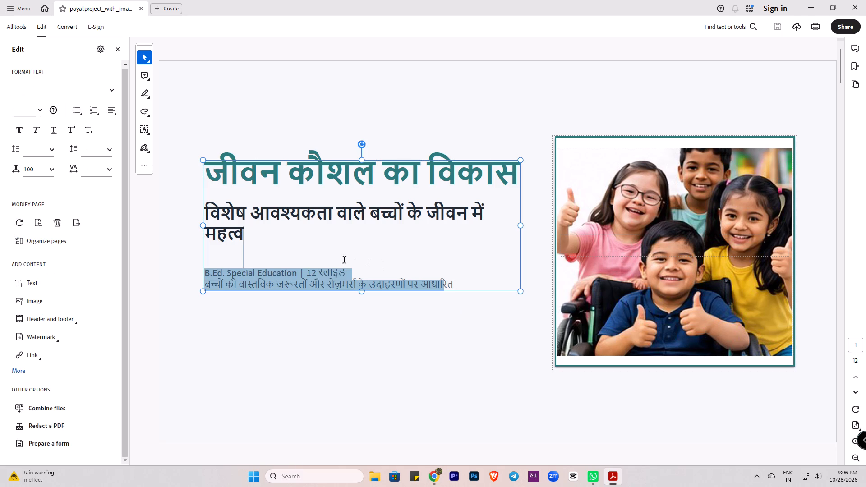
key("BackSpace")
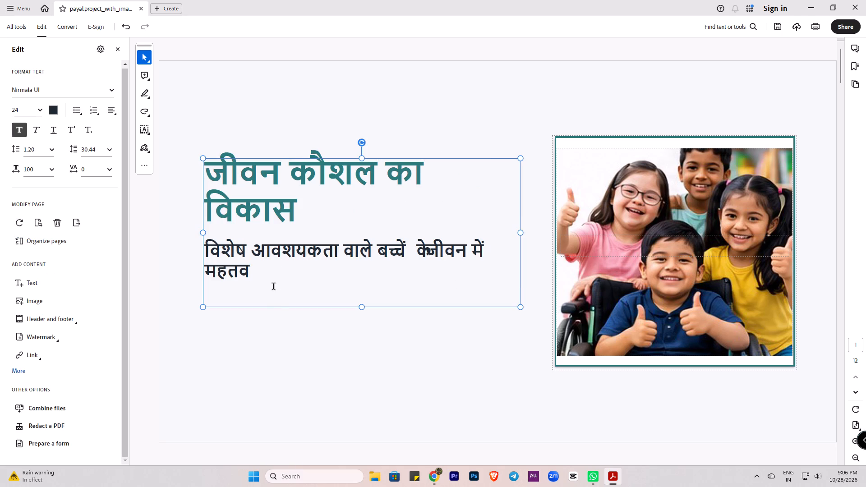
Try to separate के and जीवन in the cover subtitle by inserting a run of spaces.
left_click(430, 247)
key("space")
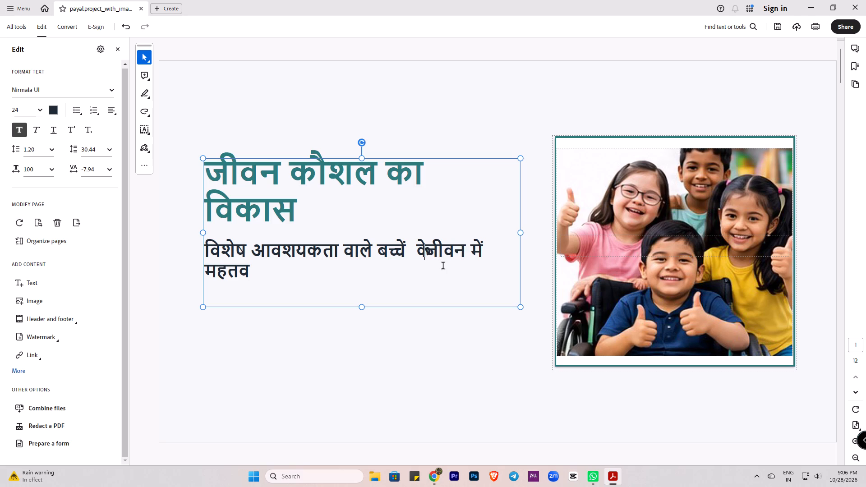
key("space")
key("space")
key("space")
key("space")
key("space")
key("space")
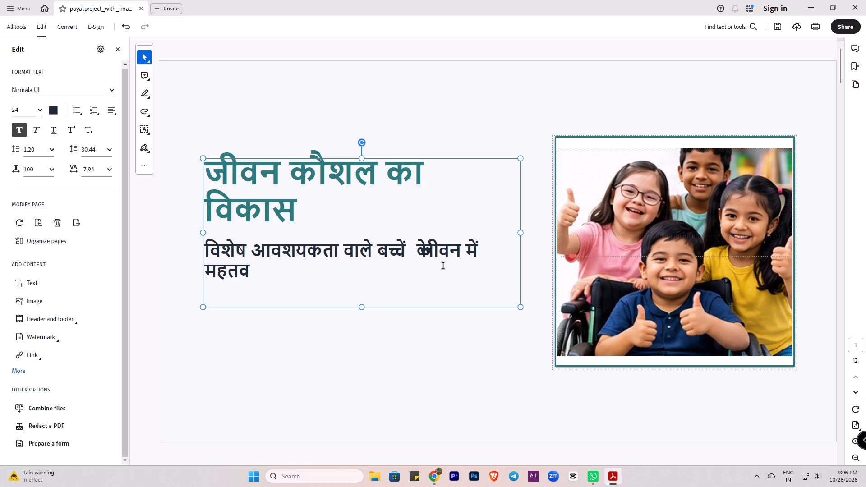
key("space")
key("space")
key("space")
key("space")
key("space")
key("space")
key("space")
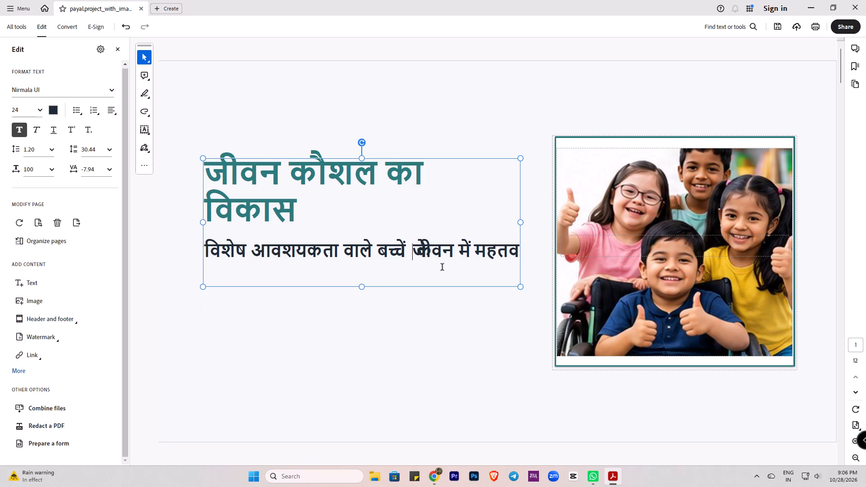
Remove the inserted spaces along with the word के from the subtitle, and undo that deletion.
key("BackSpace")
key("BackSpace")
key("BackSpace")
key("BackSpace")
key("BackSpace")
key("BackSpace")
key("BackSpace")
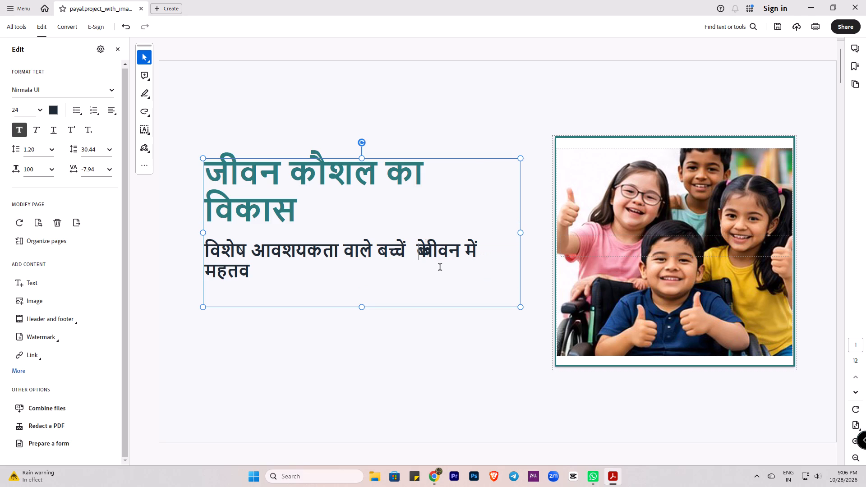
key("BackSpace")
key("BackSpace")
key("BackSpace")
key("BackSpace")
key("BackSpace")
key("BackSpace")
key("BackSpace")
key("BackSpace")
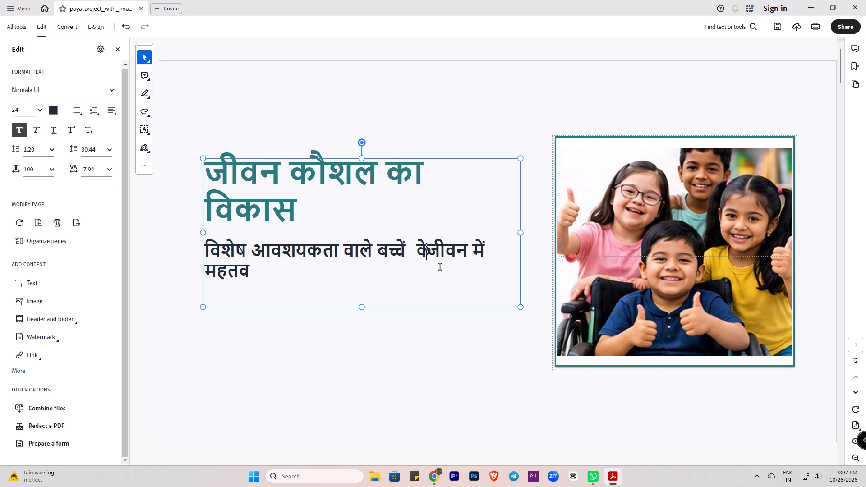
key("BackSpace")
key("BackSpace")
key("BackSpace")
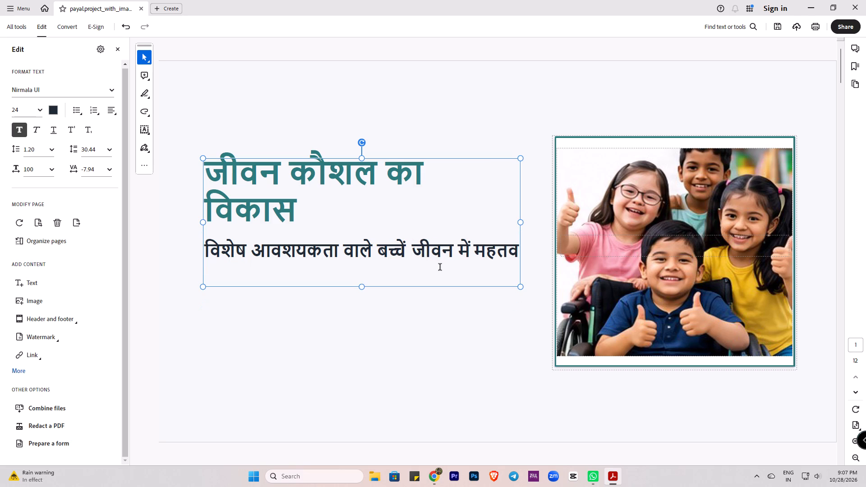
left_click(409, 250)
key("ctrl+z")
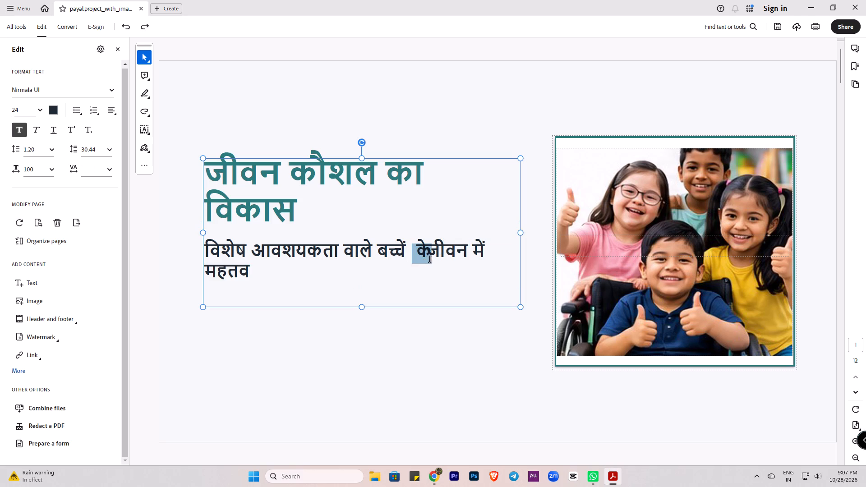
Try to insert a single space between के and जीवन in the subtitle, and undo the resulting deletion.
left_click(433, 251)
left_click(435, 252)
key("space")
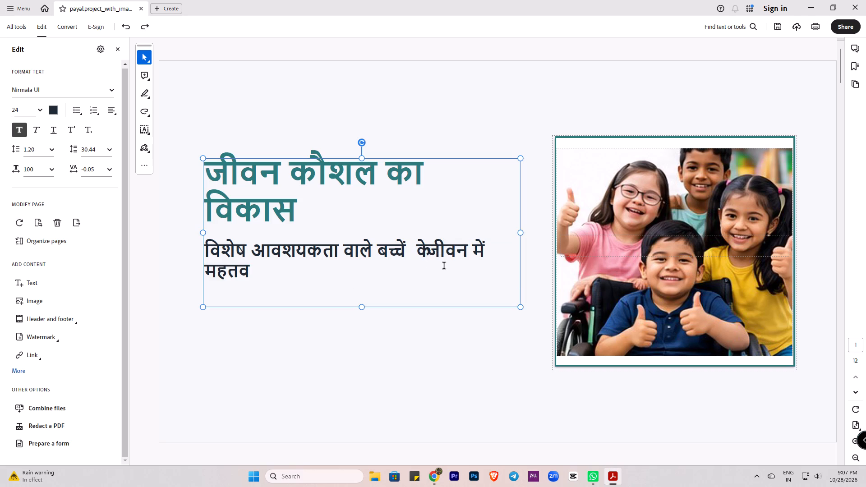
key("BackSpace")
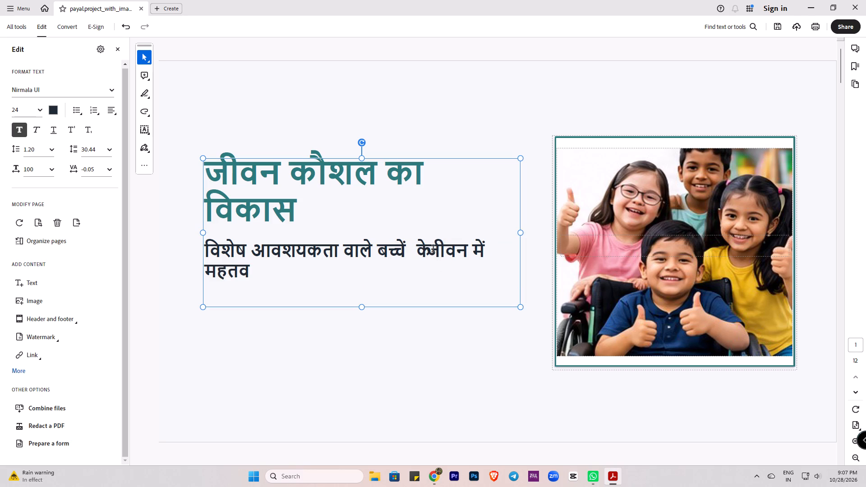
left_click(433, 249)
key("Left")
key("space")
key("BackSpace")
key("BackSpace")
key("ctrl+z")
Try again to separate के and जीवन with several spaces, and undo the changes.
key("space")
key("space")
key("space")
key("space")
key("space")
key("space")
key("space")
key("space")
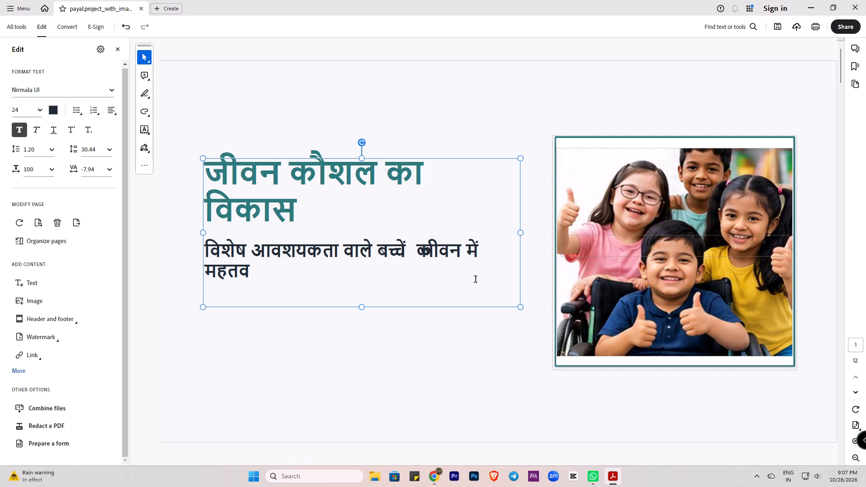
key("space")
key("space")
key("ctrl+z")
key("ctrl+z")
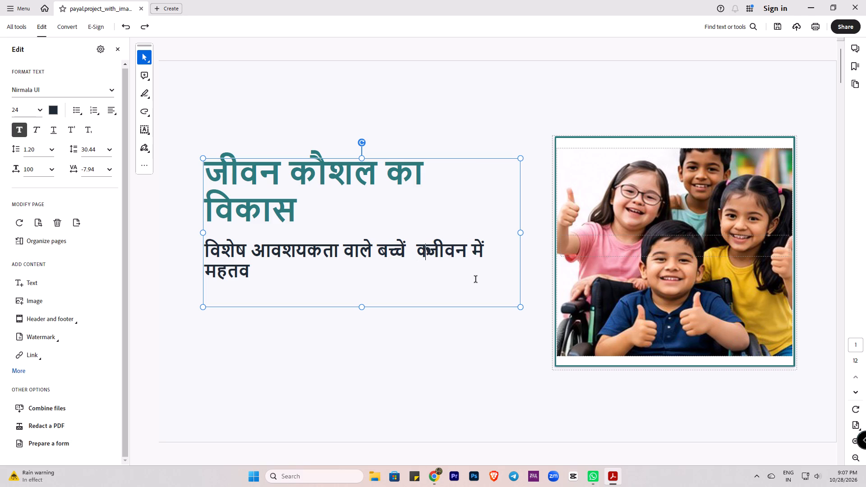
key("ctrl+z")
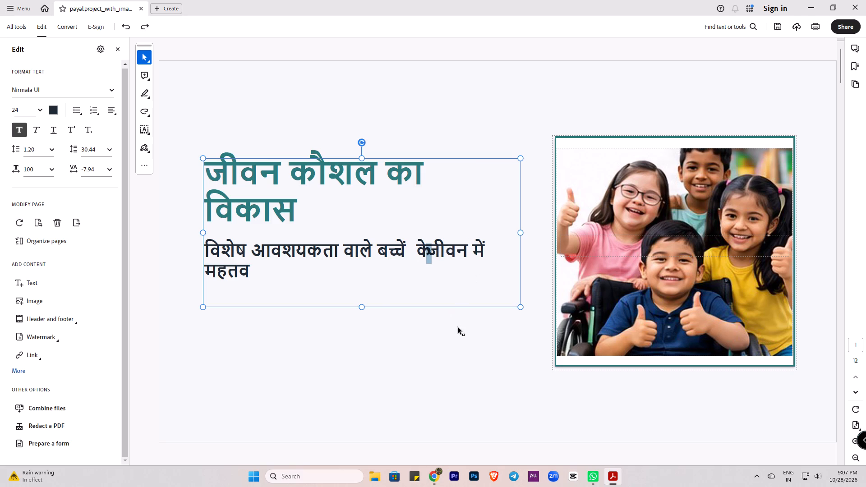
Break the subtitle after के so जीवन starts a new line, and remove the extra space before के.
left_click(430, 248)
key("Return")
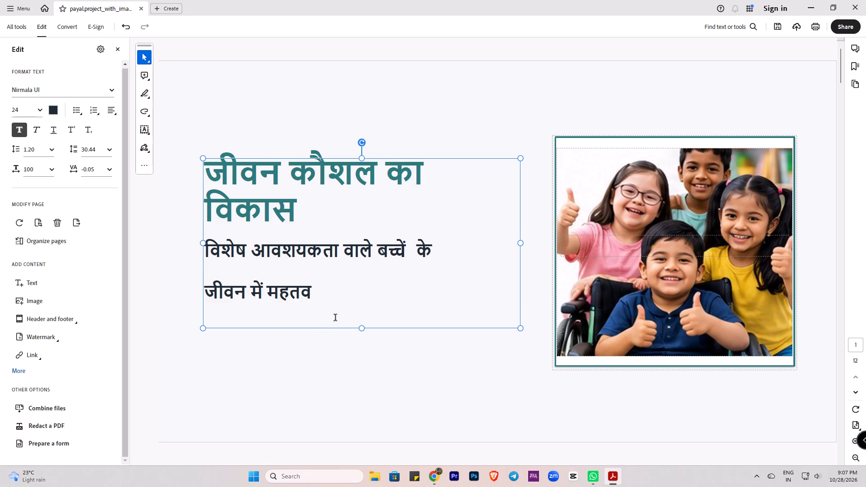
left_click(416, 244)
key("BackSpace")
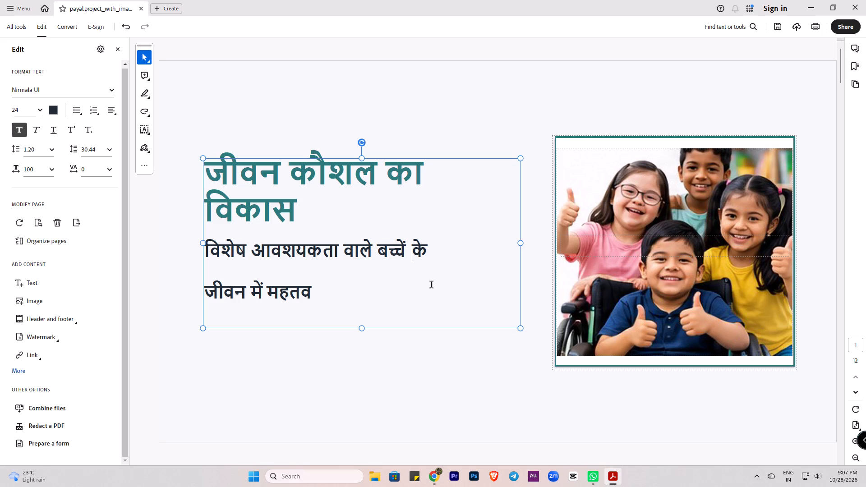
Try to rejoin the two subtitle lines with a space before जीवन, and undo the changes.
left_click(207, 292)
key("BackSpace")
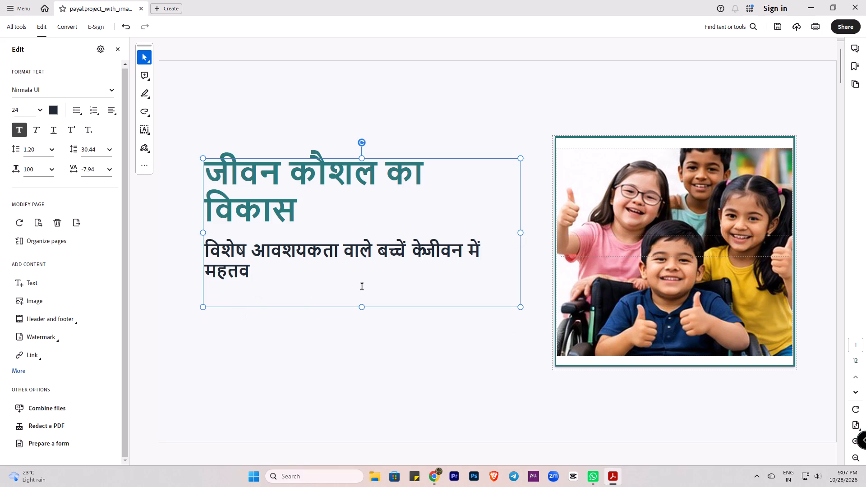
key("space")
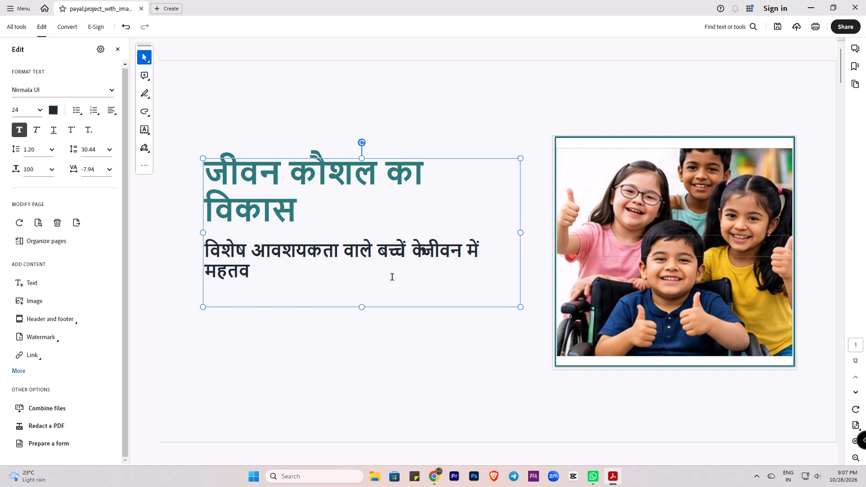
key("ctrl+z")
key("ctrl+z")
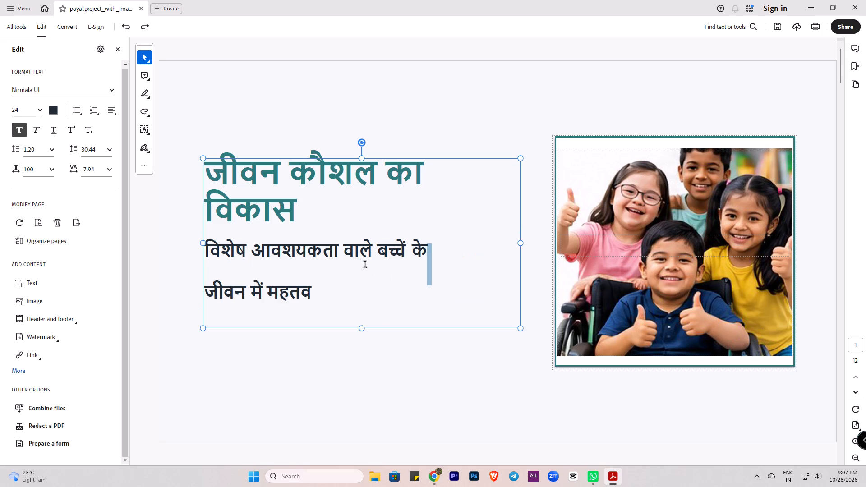
Move the title and subtitle text block upward on the cover slide, keeping its horizontal alignment.
left_click(312, 295)
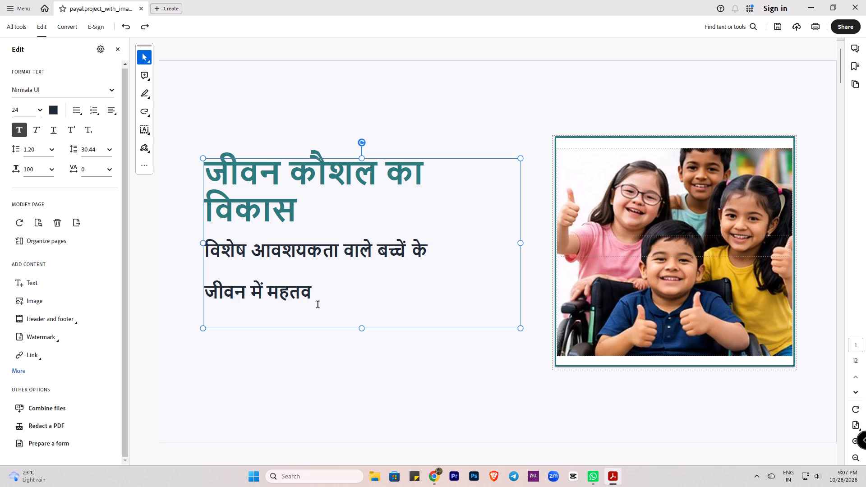
left_click(175, 238)
left_click(378, 218)
left_click_drag(363, 151, 364, 142)
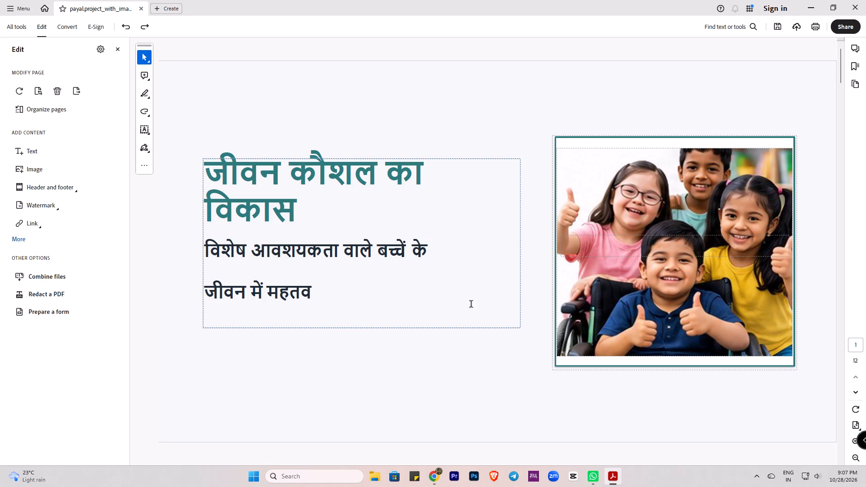
left_click(503, 337)
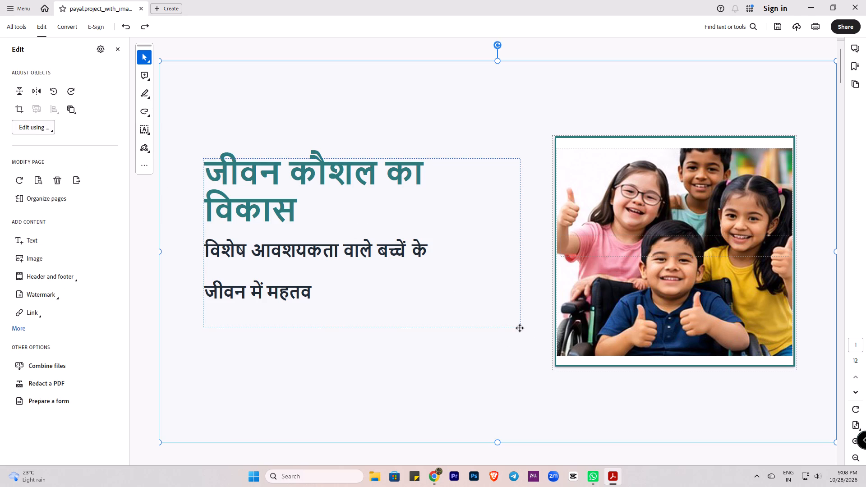
left_click_drag(521, 329, 521, 284)
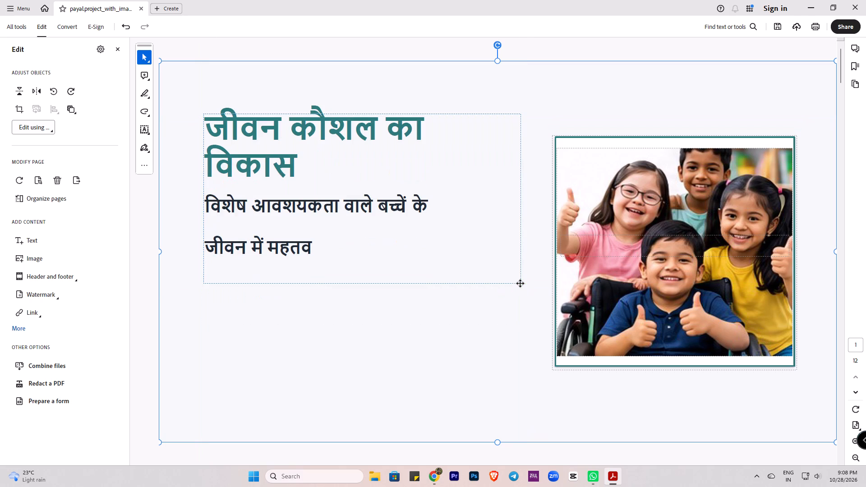
left_click_drag(521, 284, 521, 271)
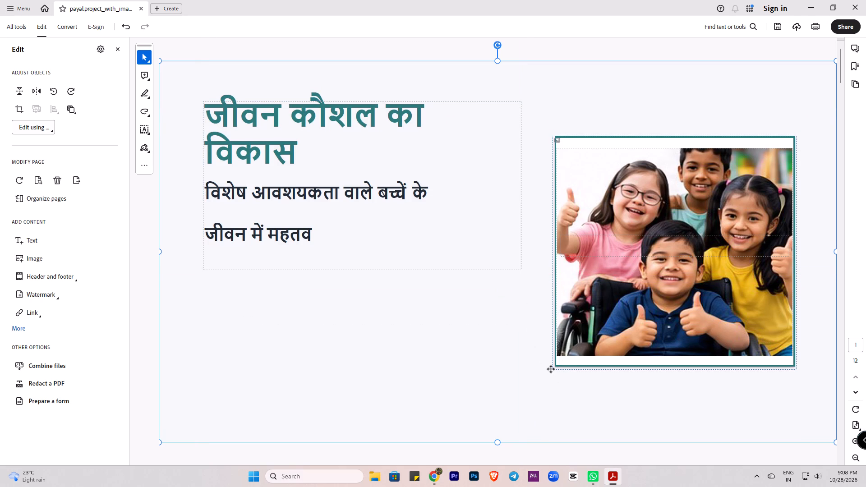
Move the outer shadow frame and the children's photo up level with the title text, nudging both into alignment.
left_click_drag(552, 370, 549, 340)
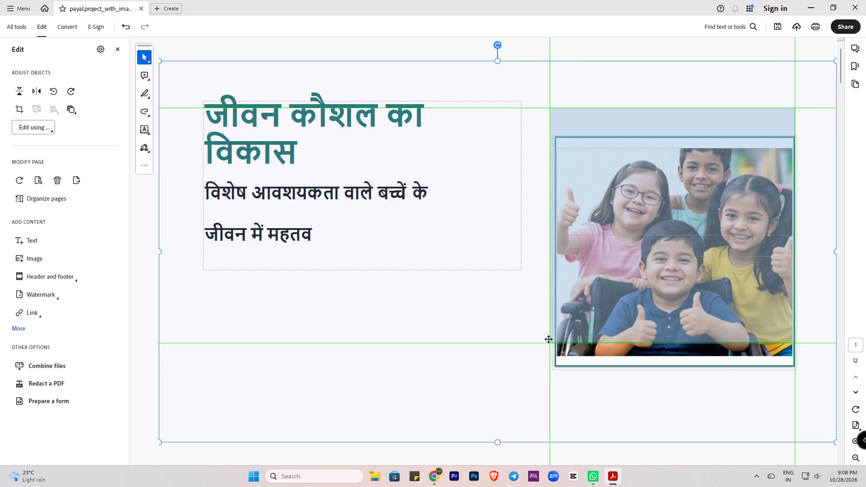
left_click_drag(549, 340, 550, 335)
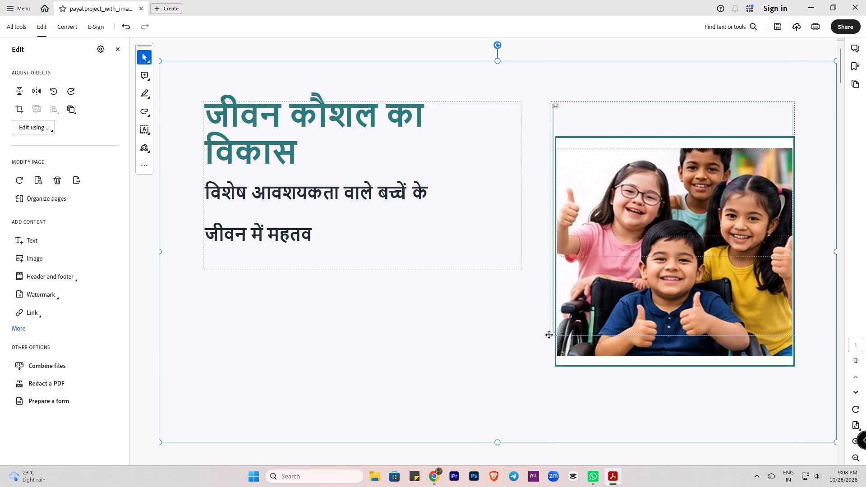
left_click(557, 366)
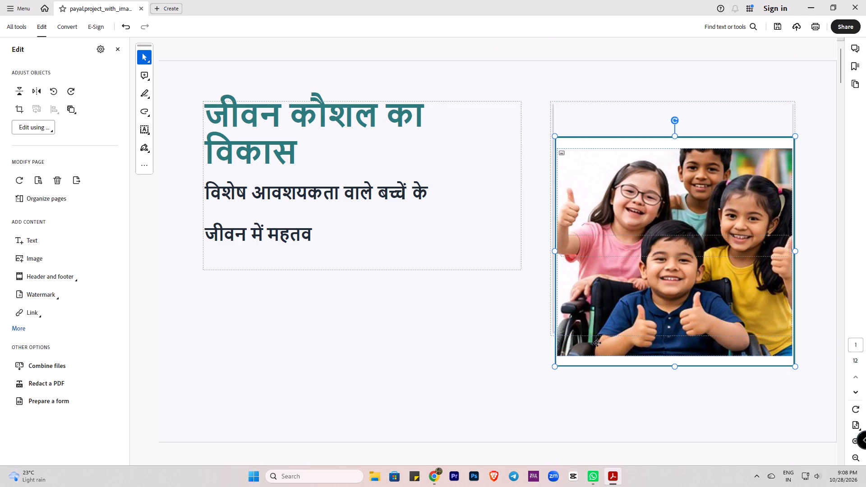
left_click_drag(646, 304, 648, 275)
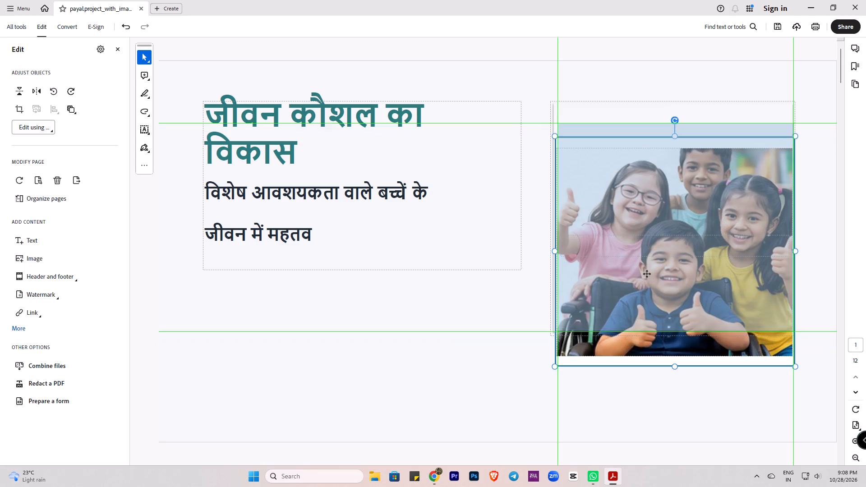
left_click_drag(648, 275, 642, 259)
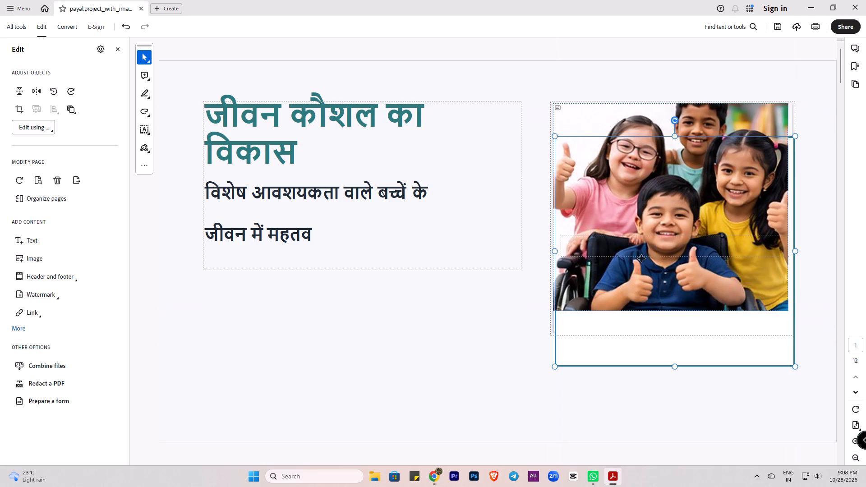
left_click(686, 349)
left_click(683, 323)
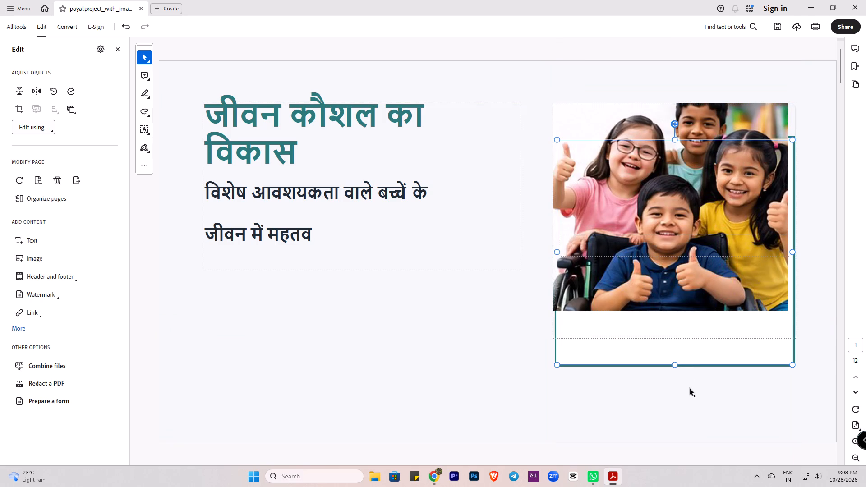
left_click(690, 405)
left_click(671, 367)
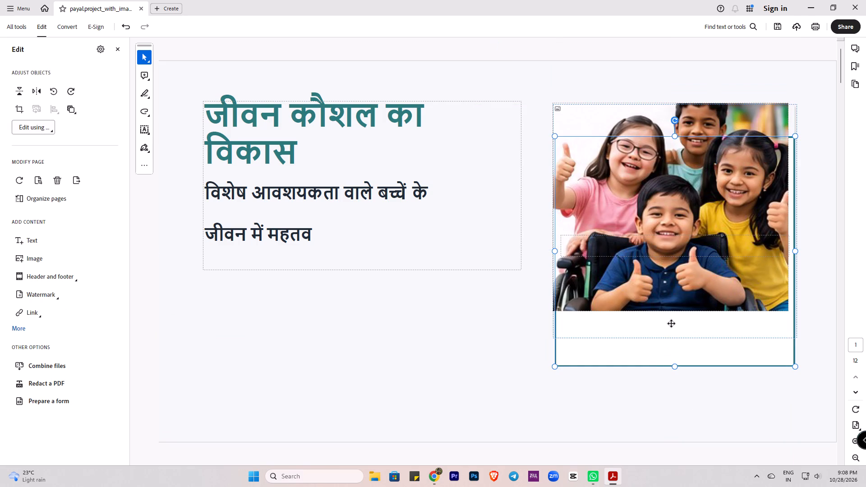
left_click(674, 333)
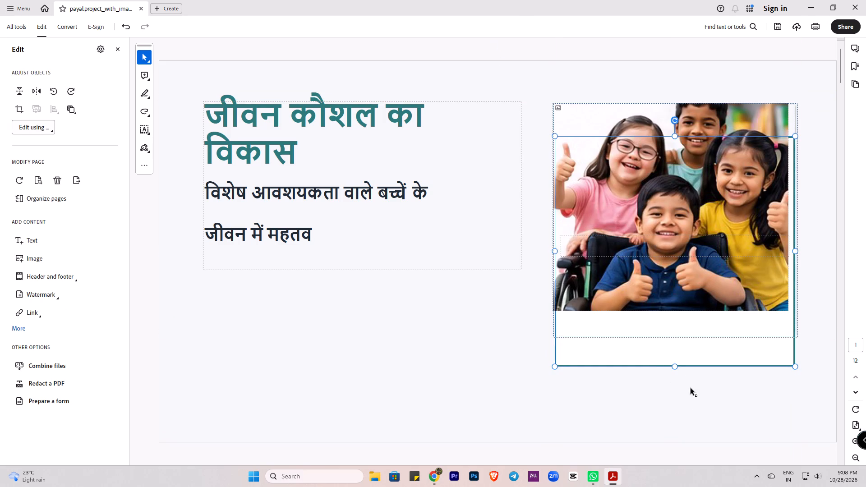
left_click(700, 409)
left_click(716, 366)
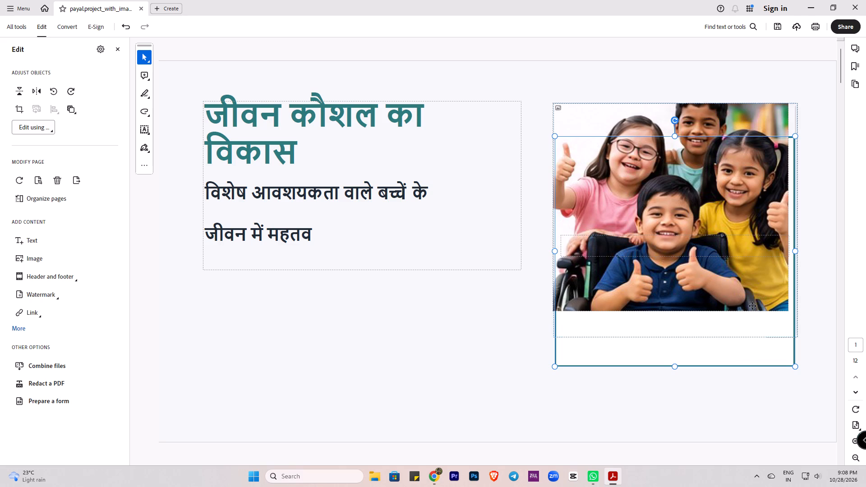
left_click(675, 128)
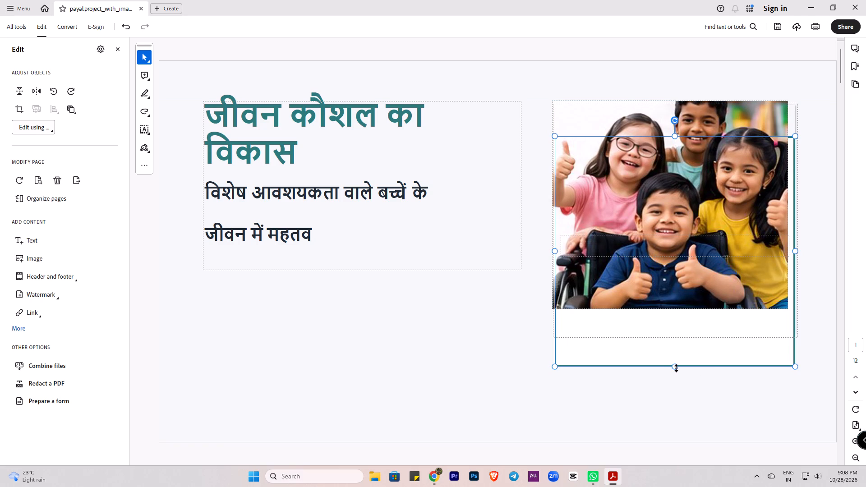
Resize the teal border so all four of its sides fit the edges of the raised children's photo.
left_click_drag(677, 368, 675, 307)
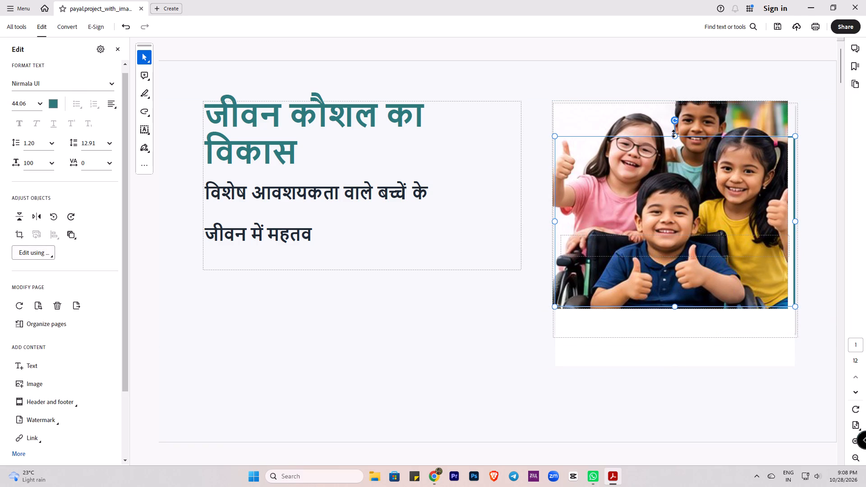
left_click_drag(674, 134, 673, 101)
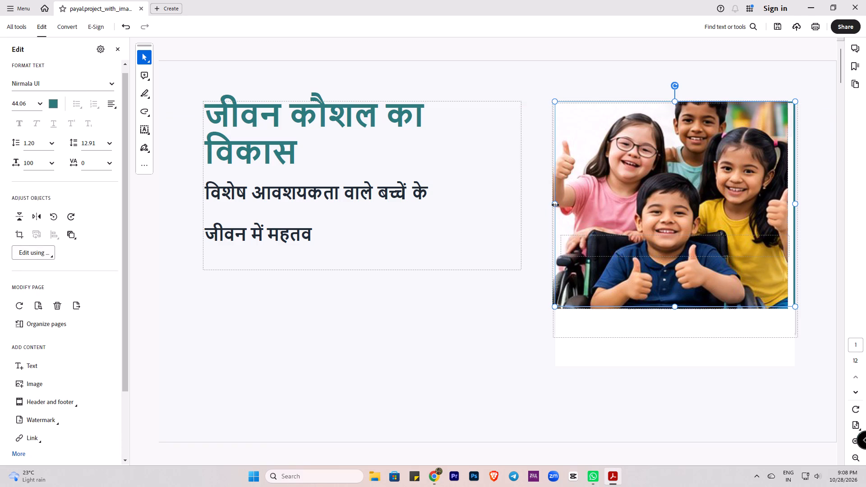
left_click(556, 205)
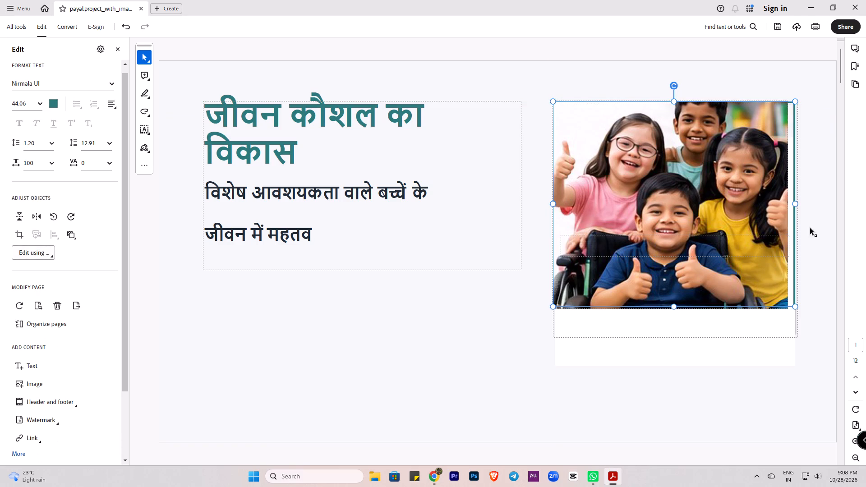
left_click_drag(794, 204, 797, 204)
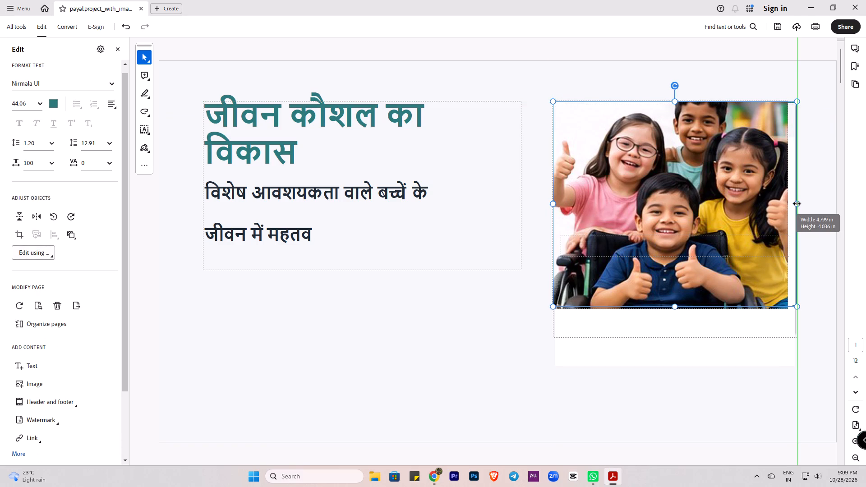
left_click_drag(797, 204, 788, 203)
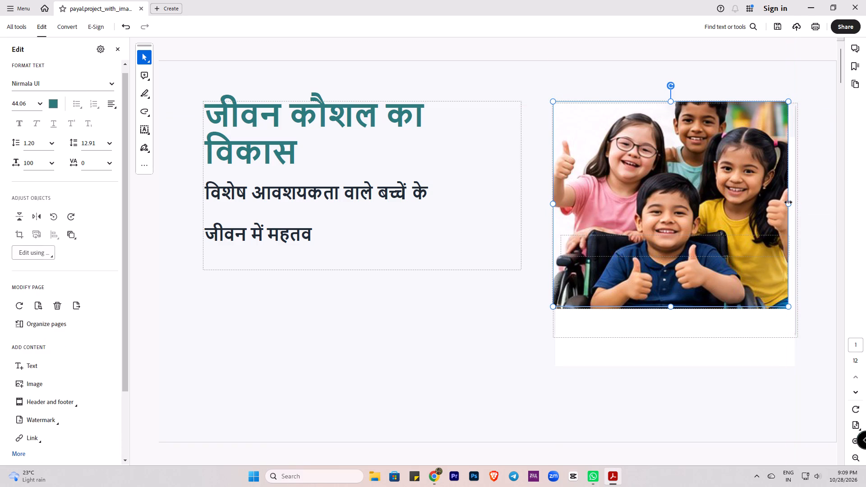
Shorten the inner white panel behind the photo by raising its bottom edge to the photo's lower edge.
left_click(770, 356)
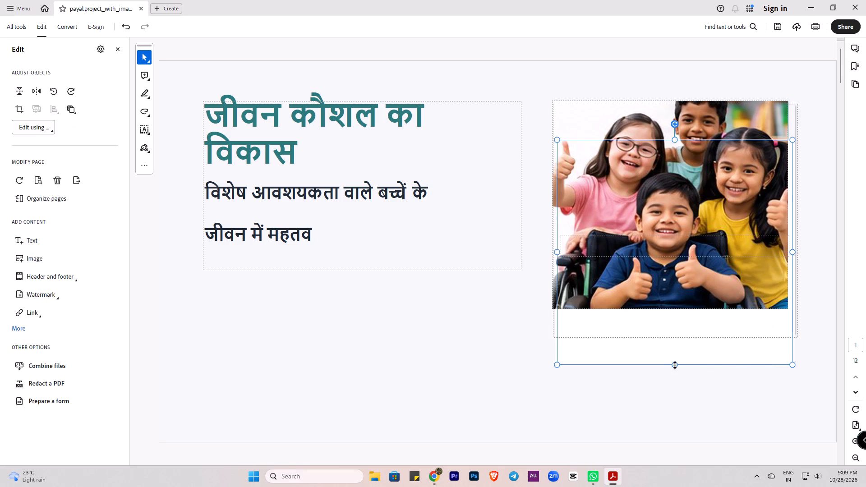
left_click_drag(673, 366, 675, 310)
Move the outer shadow frame slightly farther up so it surrounds the children's photo on all sides.
left_click(672, 354)
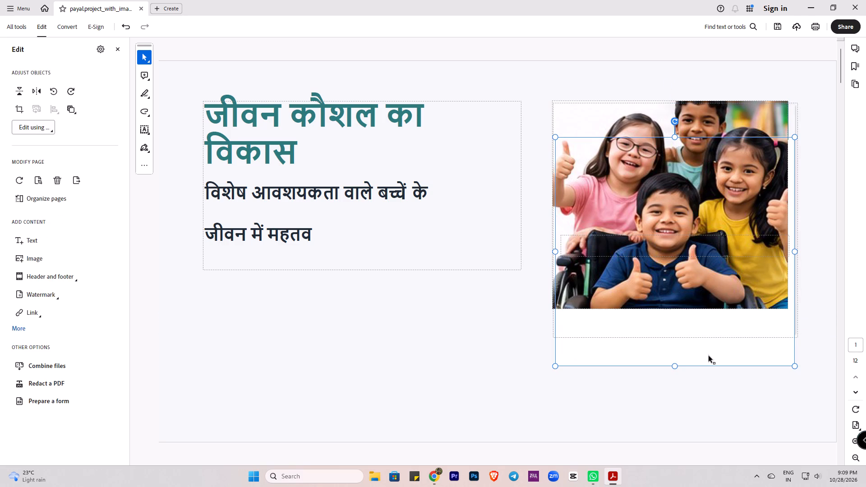
left_click(759, 351)
left_click(787, 327)
double_click(783, 331)
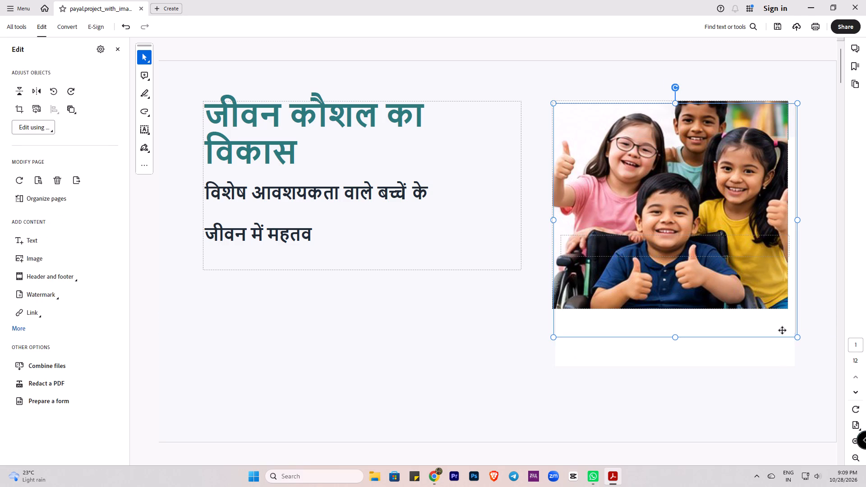
left_click(788, 327)
left_click_drag(788, 327, 786, 319)
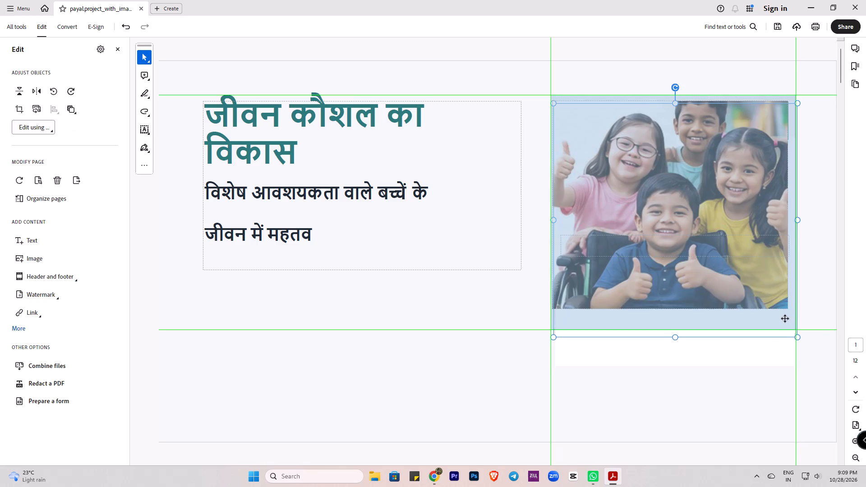
left_click_drag(786, 319, 785, 317)
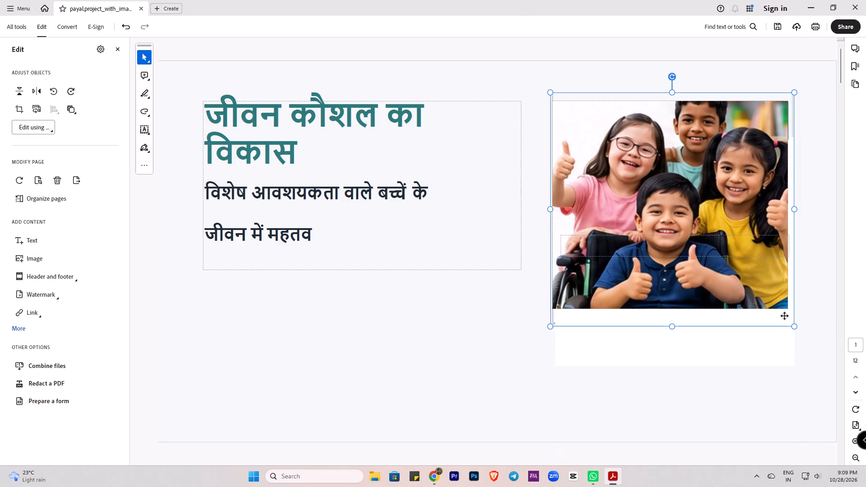
left_click(784, 319)
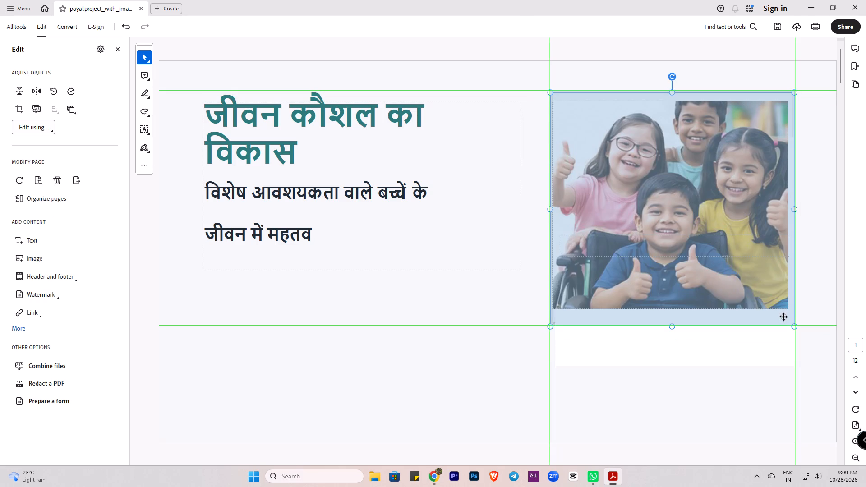
Move the remaining white background panel up behind the photo and center it inside the outer shadow frame.
left_click(779, 352)
left_click_drag(780, 357, 780, 354)
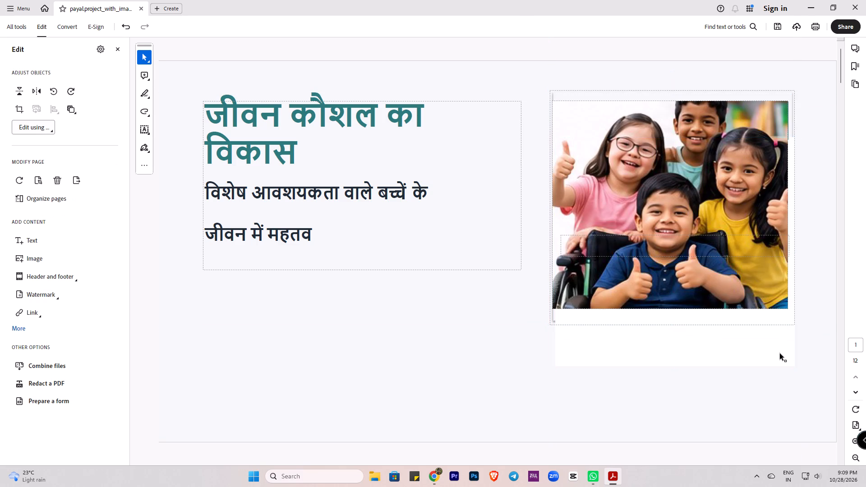
left_click_drag(780, 354, 780, 352)
left_click(782, 351)
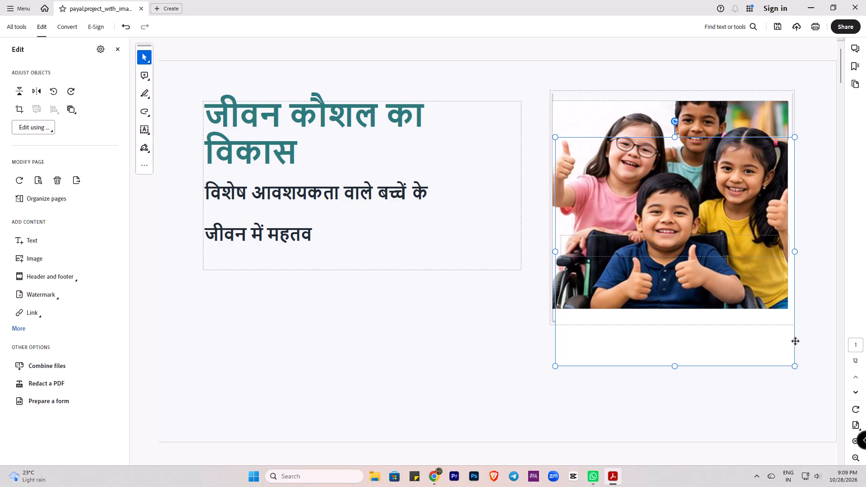
left_click_drag(795, 341, 795, 330)
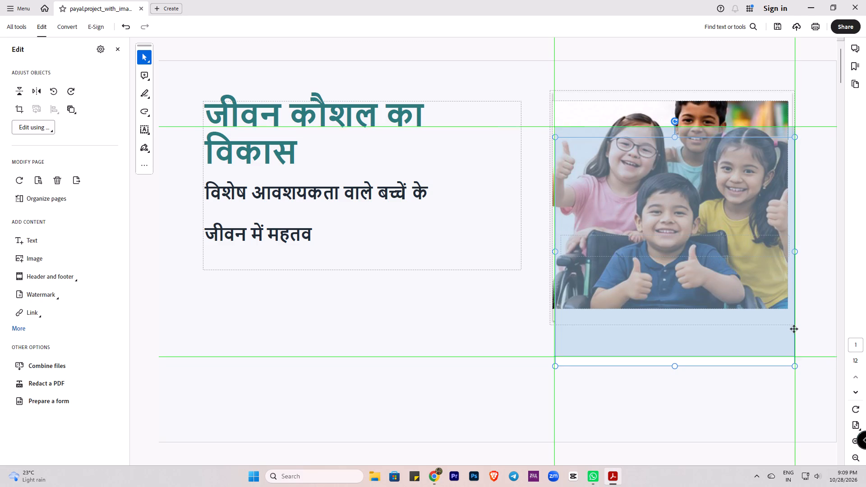
left_click_drag(795, 330, 794, 298)
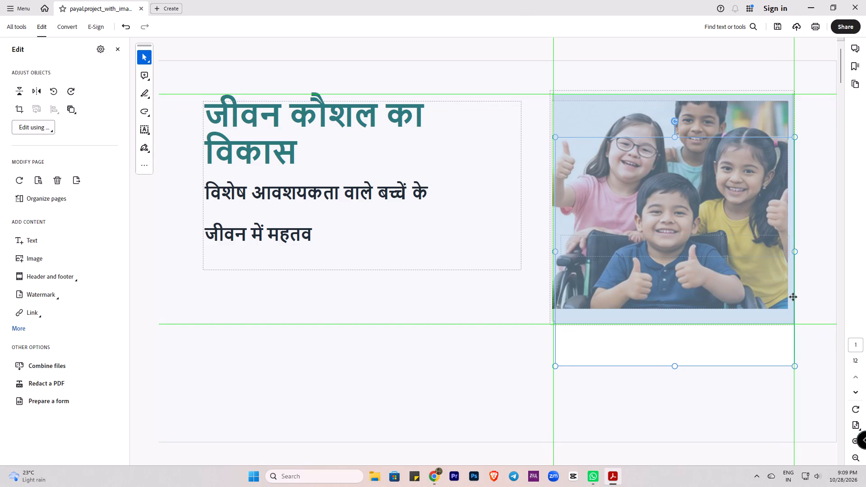
left_click_drag(794, 298, 794, 296)
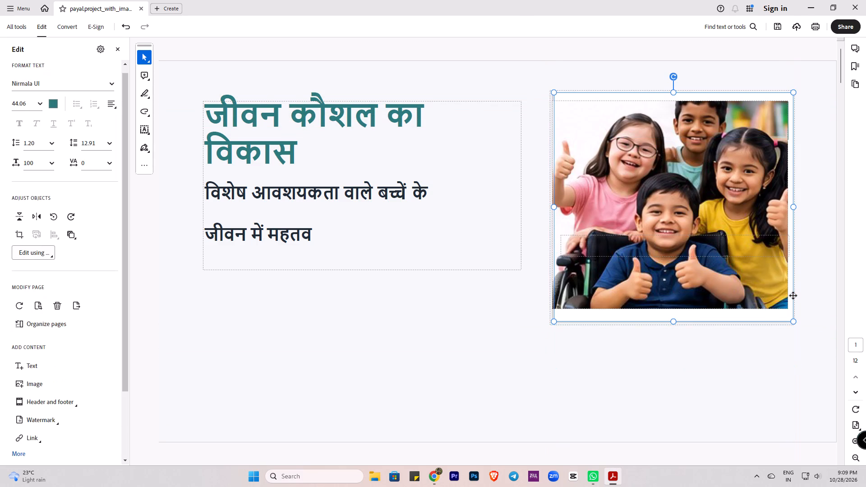
left_click(794, 296)
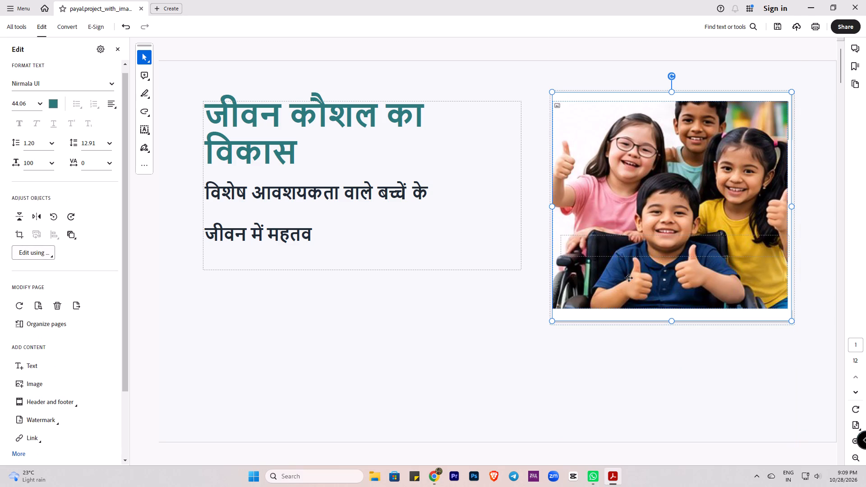
Enlarge the children's photo on all four sides so it covers the white panel inside the outer shadow frame.
left_click(553, 207)
left_click(597, 206)
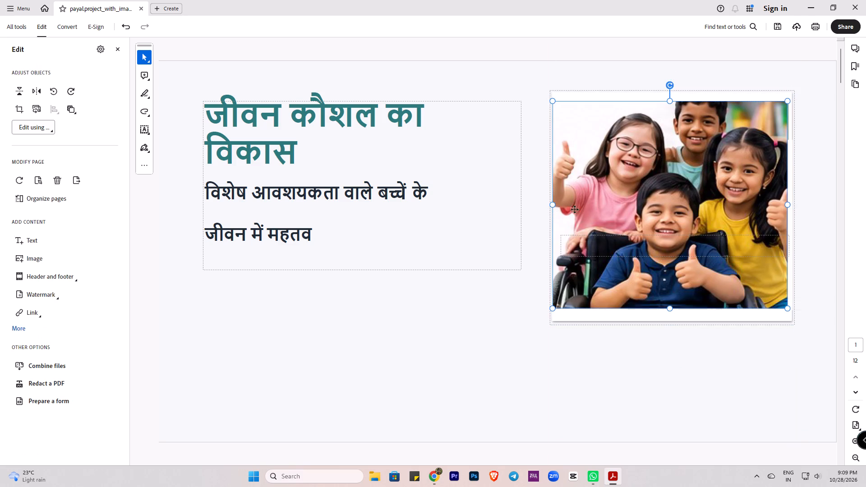
left_click(553, 206)
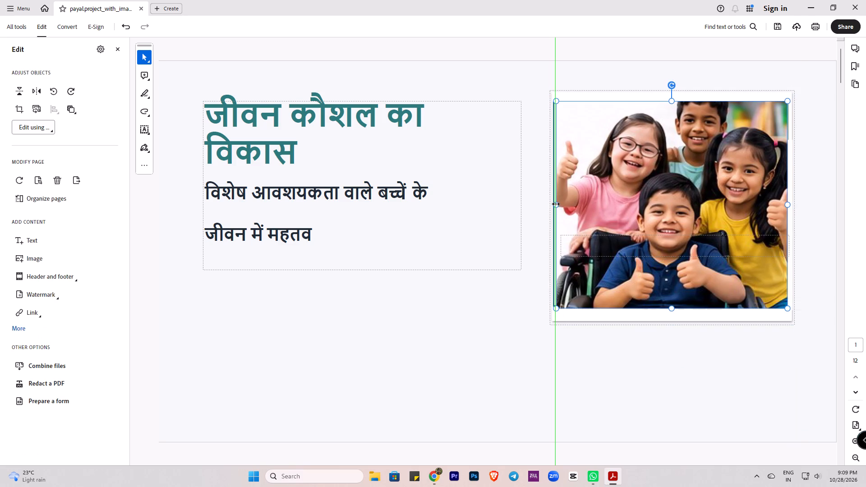
left_click(813, 247)
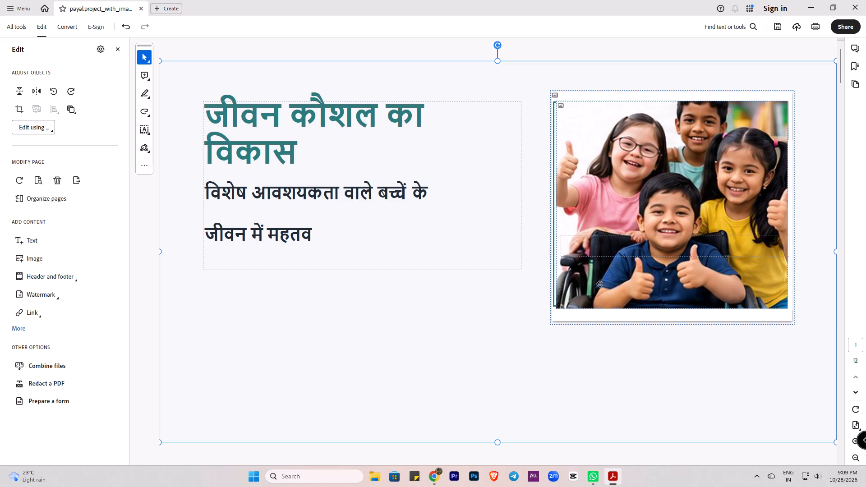
left_click(553, 200)
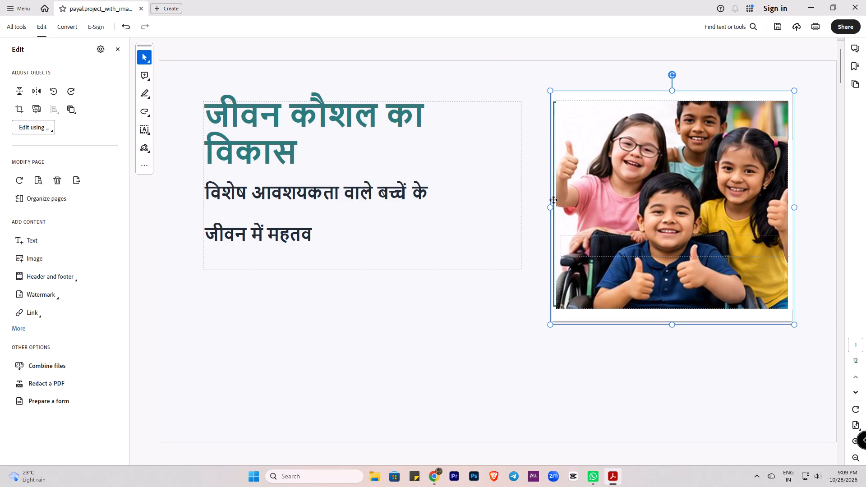
left_click(566, 199)
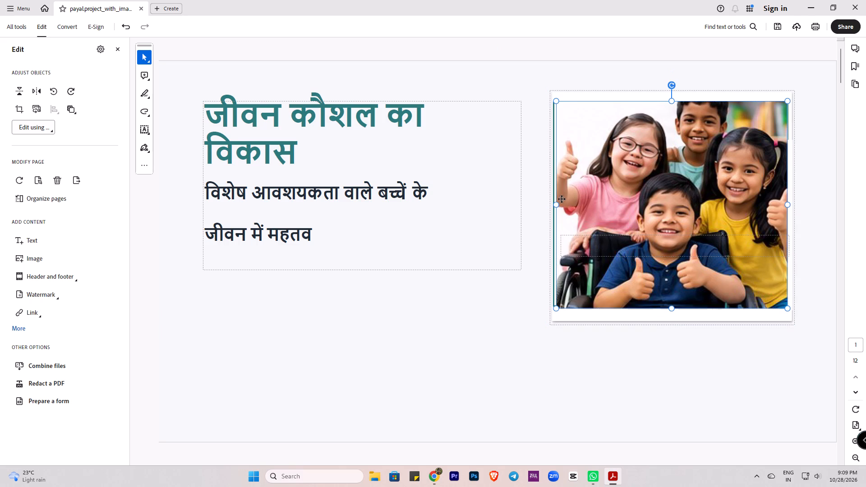
left_click_drag(557, 206, 553, 206)
left_click_drag(671, 101, 671, 91)
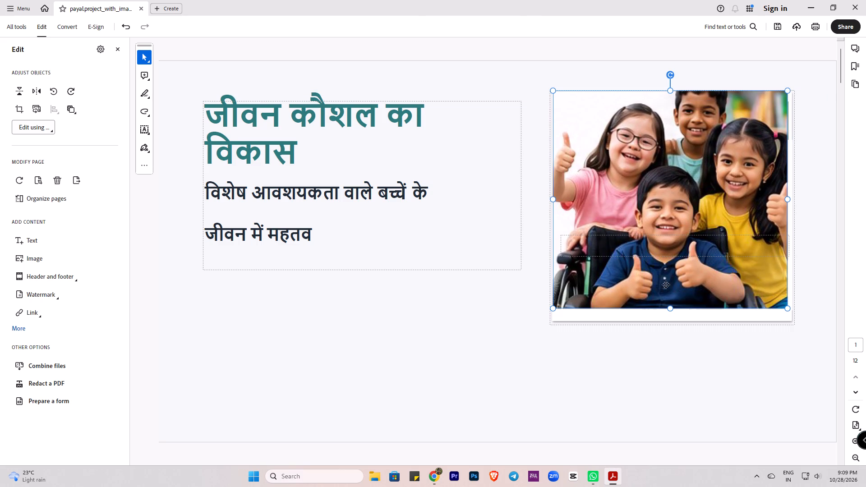
left_click_drag(672, 308, 671, 310)
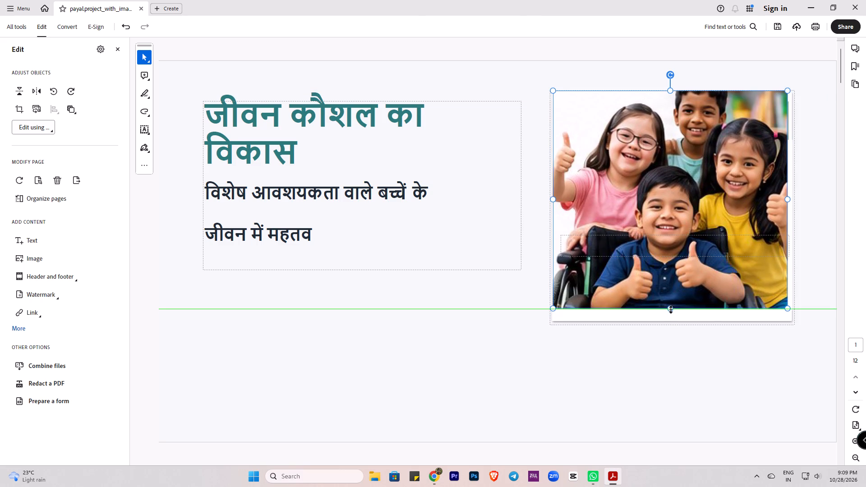
left_click_drag(671, 310, 671, 322)
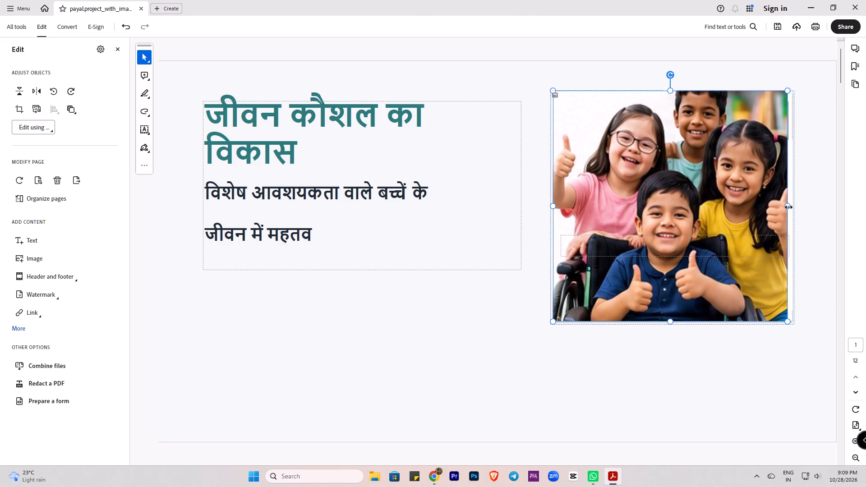
left_click_drag(788, 207, 794, 205)
left_click(554, 205)
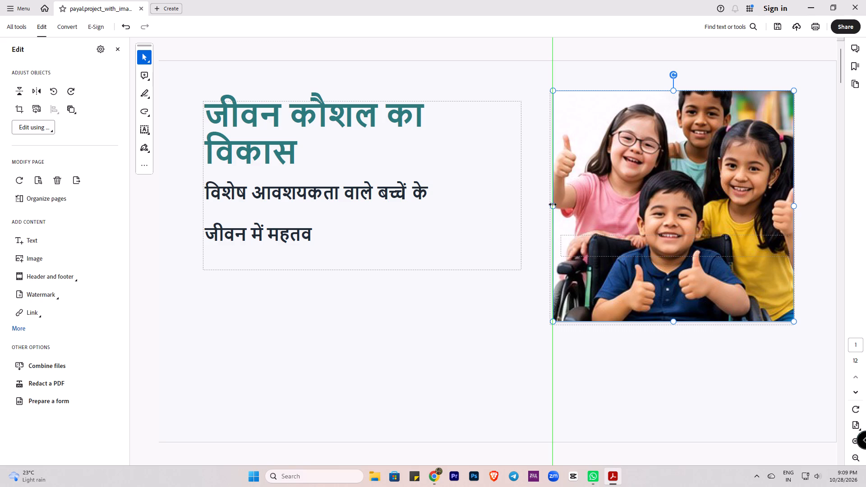
left_click(631, 361)
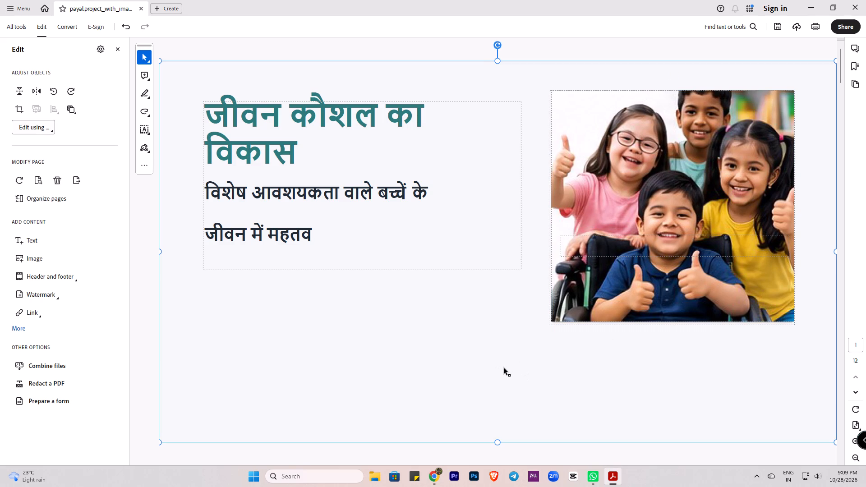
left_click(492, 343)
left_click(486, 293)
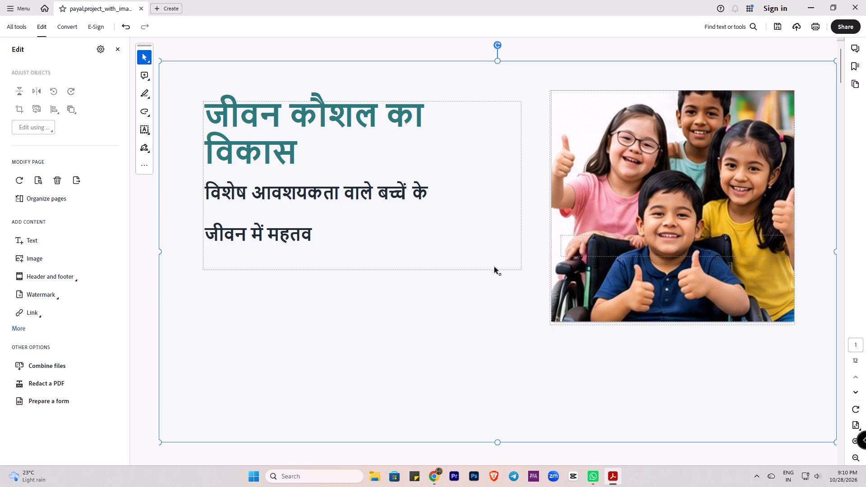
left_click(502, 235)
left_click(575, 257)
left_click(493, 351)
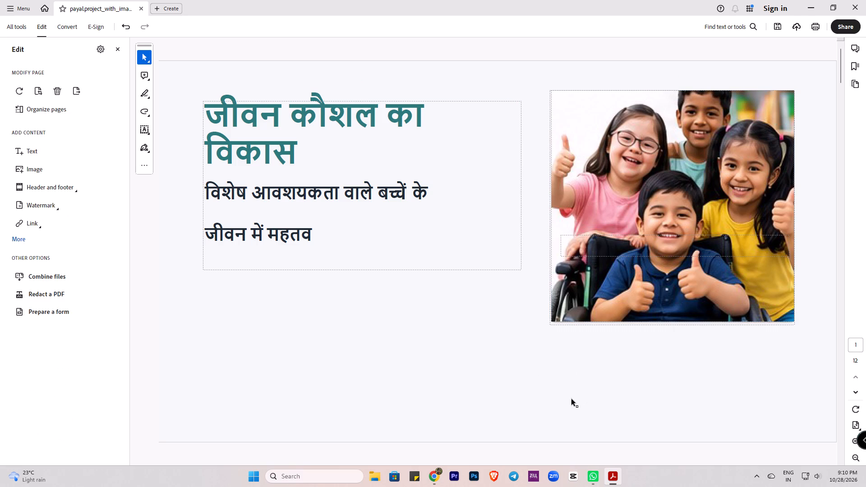
Add a new text box reading "Presented by" in the empty area below the Hindi text block.
left_click(26, 151)
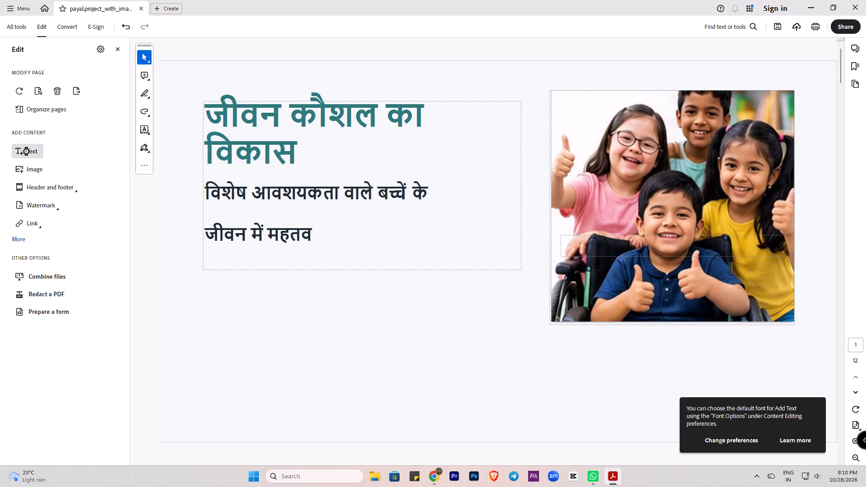
left_click(183, 330)
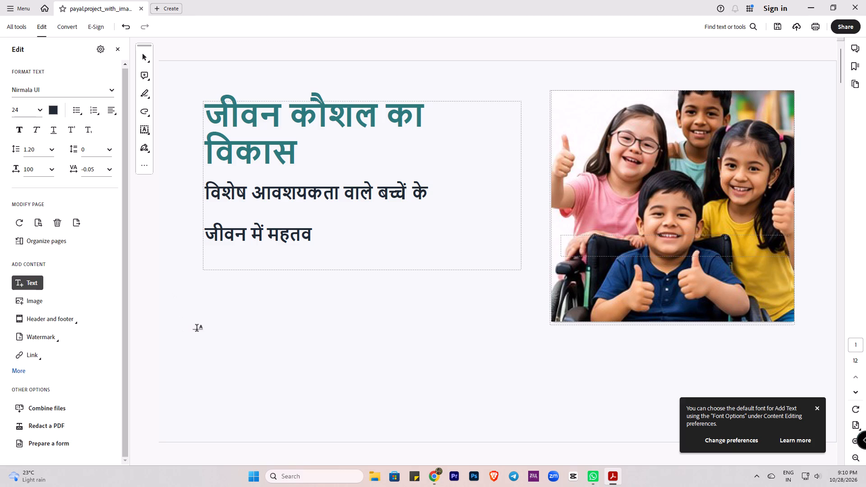
key("shift+p")
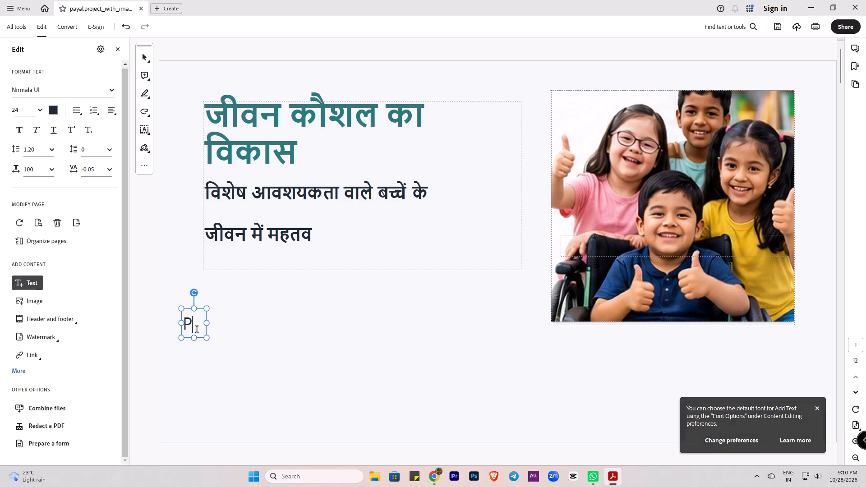
type("re")
type("sented")
key("space")
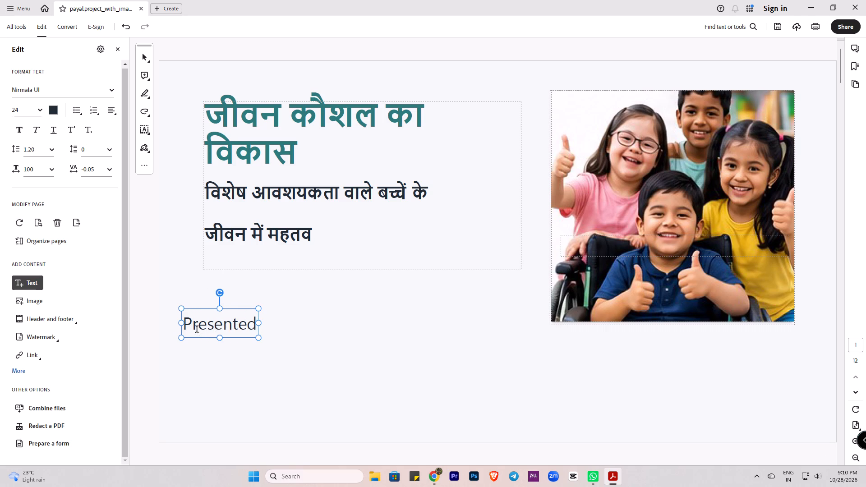
key("b")
key("y")
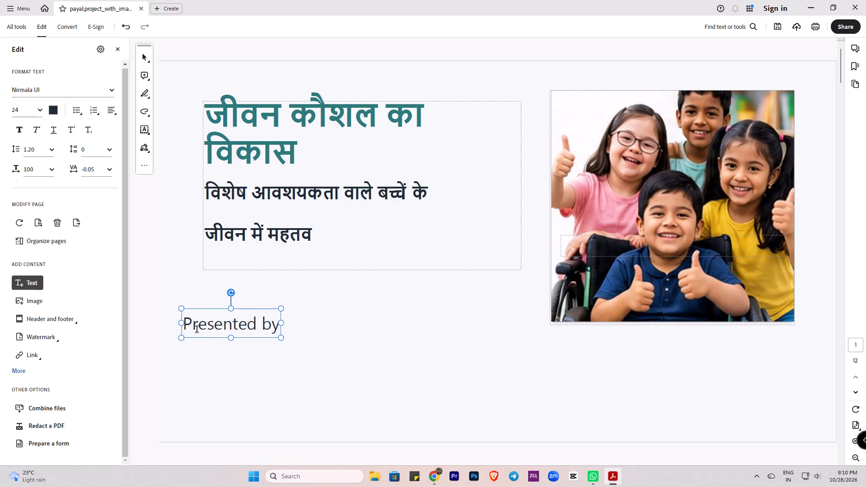
key("space")
type(":-")
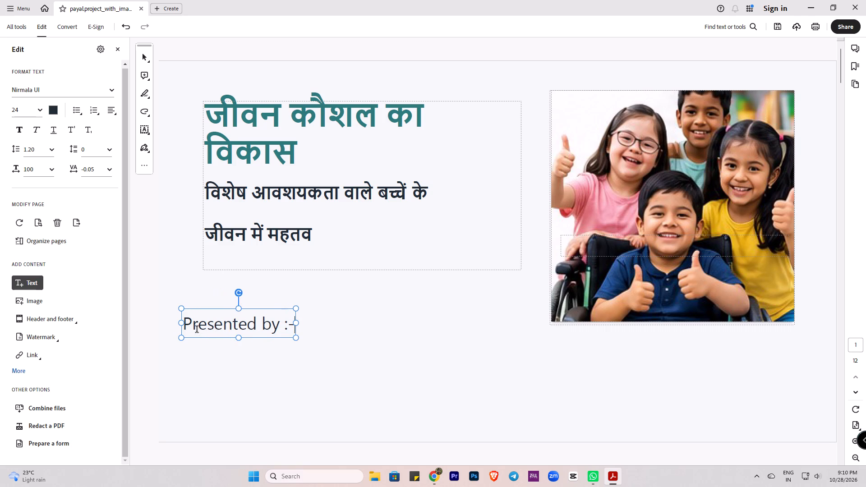
key("space")
key("BackSpace")
key("BackSpace")
key("BackSpace")
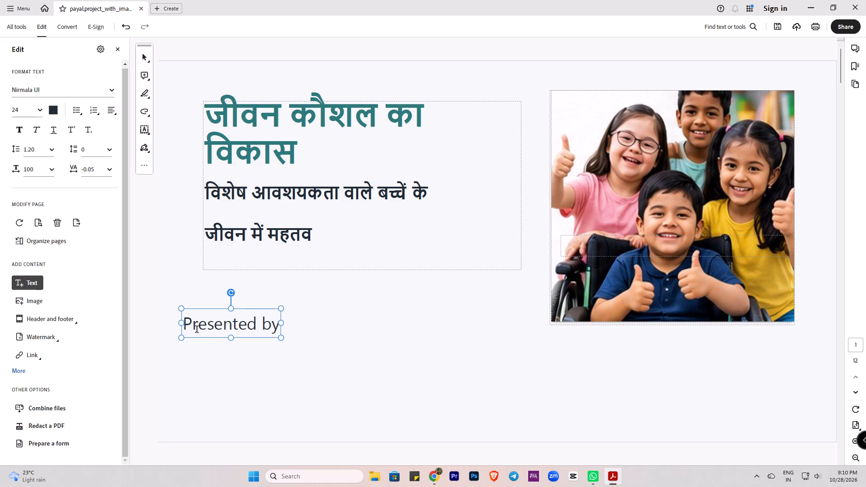
key("BackSpace")
Indent the "Presented by" line with leading spaces so it shifts toward the middle of the slide.
key("Left")
key("Left")
key("Left")
key("Left")
key("Left")
key("Left")
key("Left")
key("Left")
key("Left")
key("Left")
key("Left")
key("Left")
key("space")
key("space")
key("space")
key("space")
key("space")
key("space")
key("space")
key("space")
key("space")
key("space")
key("space")
key("space")
key("space")
key("space")
key("space")
key("space")
key("space")
key("space")
key("space")
key("space")
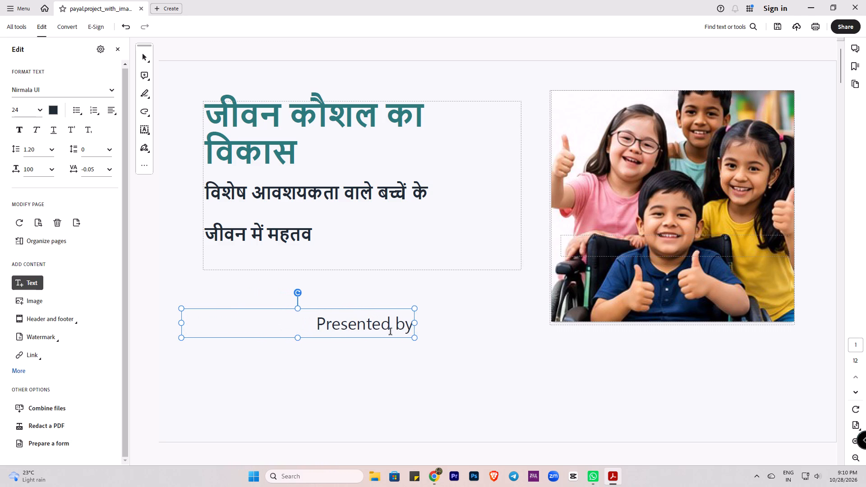
Add a second line under "Presented by" with the presenter's full name in capitals, indented with leading spaces.
left_click(419, 323)
left_click(415, 327)
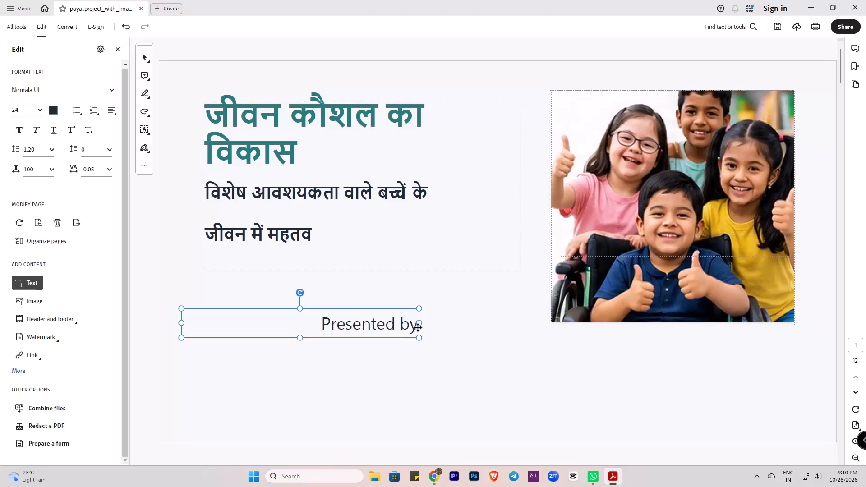
key("Return")
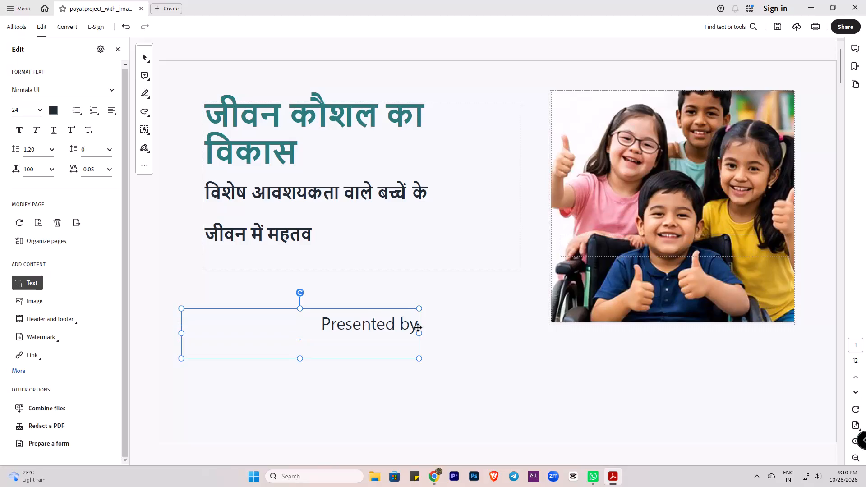
key("space")
key("space")
key("space")
key("space")
key("space")
key("space")
key("space")
key("space")
key("space")
key("space")
key("space")
key("space")
key("space")
key("space")
key("space")
key("space")
key("space")
key("space")
key("space")
key("space")
key("space")
key("space")
key("space")
key("space")
key("space")
key("space")
key("space")
key("space")
key("space")
key("space")
key("space")
key("space")
key("space")
key("space")
key("space")
key("space")
key("space")
key("space")
key("space")
key("space")
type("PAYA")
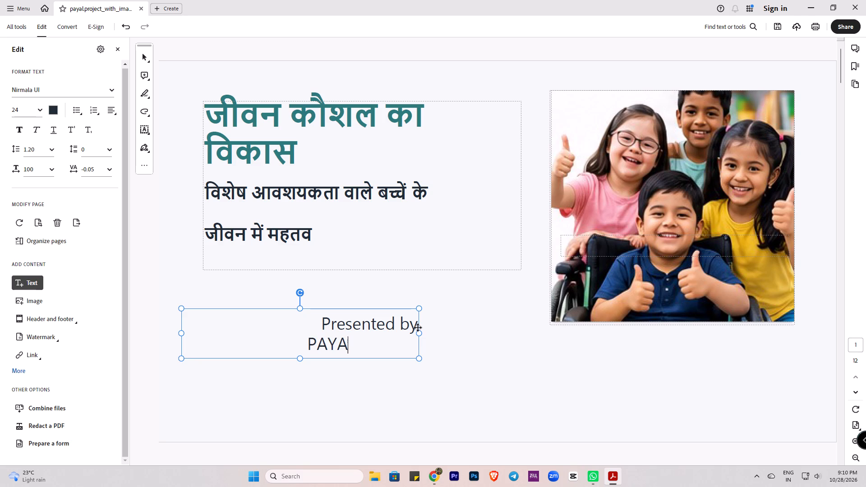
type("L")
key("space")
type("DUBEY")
Adjust the leading spaces before the presenter's name so it sits centered on one line beneath "Presented by".
left_click(308, 344)
key("space")
key("space")
key("space")
key("space")
key("space")
key("space")
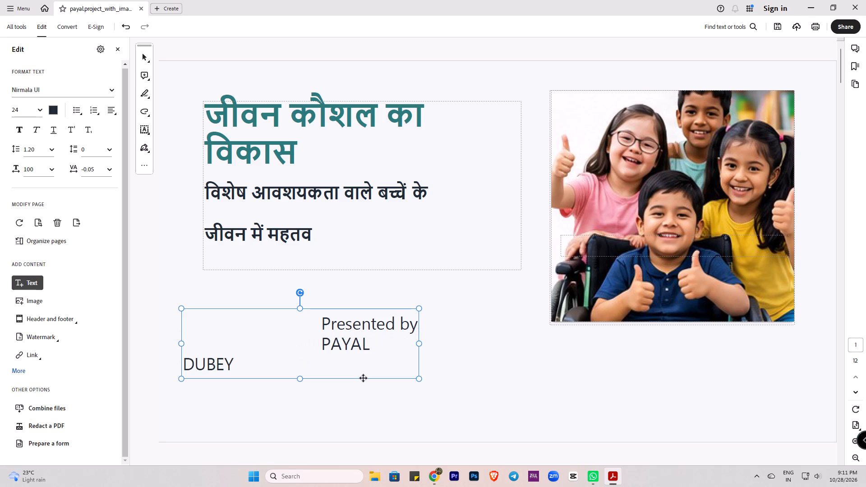
key("BackSpace")
key("BackSpace")
key("BackSpace")
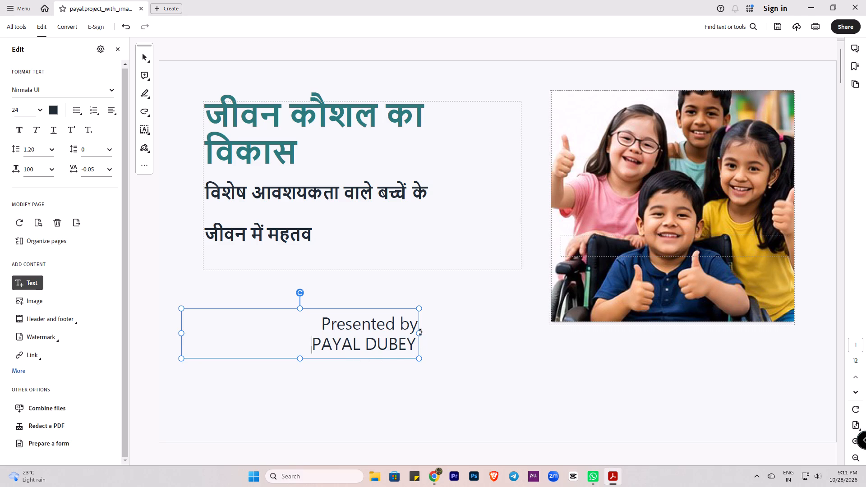
Resize the presenter credit text box to span from the Hindi text block's left edge to just short of the photo.
left_click_drag(419, 335, 545, 330)
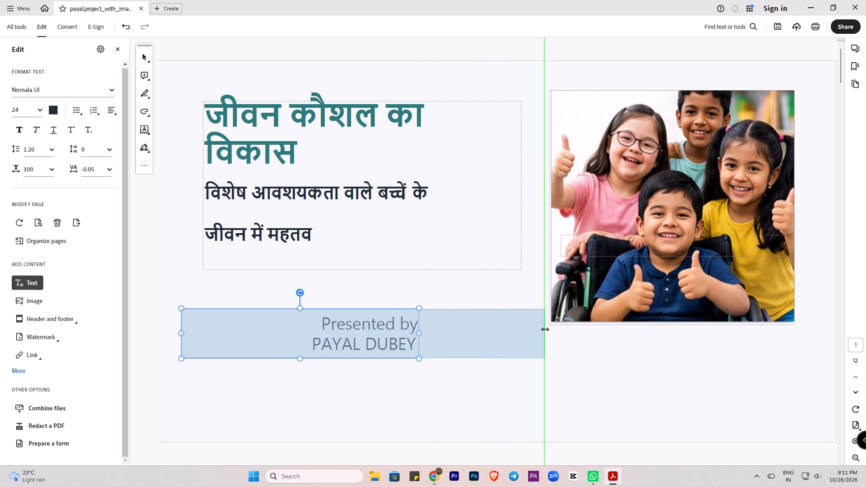
left_click_drag(545, 330, 548, 330)
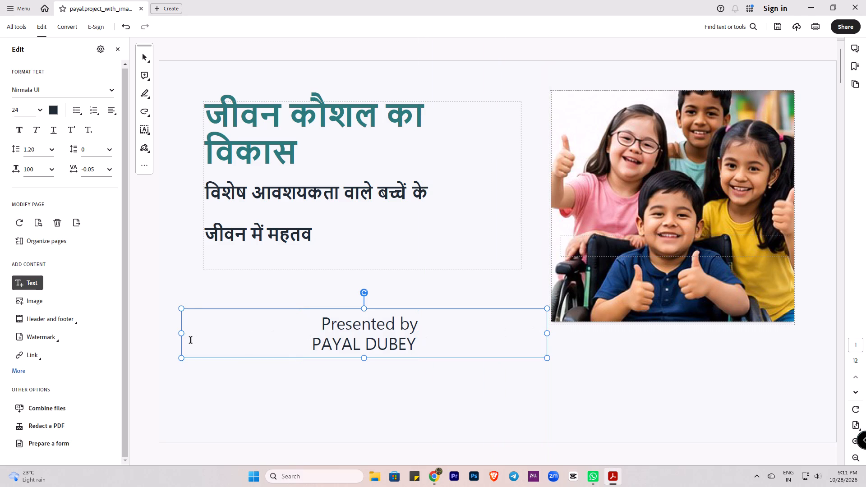
left_click_drag(181, 334, 289, 336)
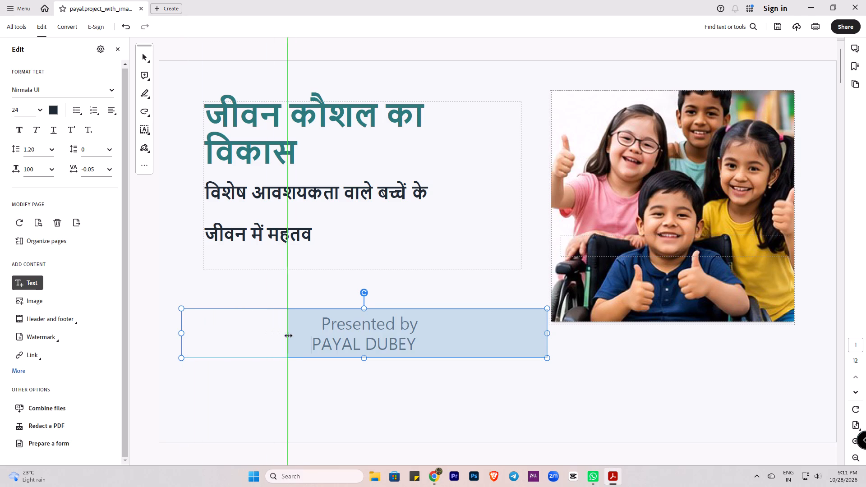
left_click_drag(289, 336, 297, 337)
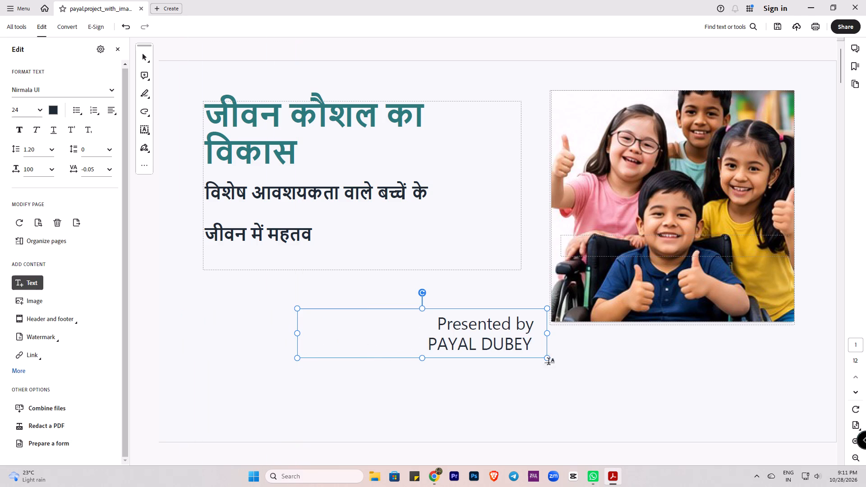
left_click_drag(298, 334, 205, 332)
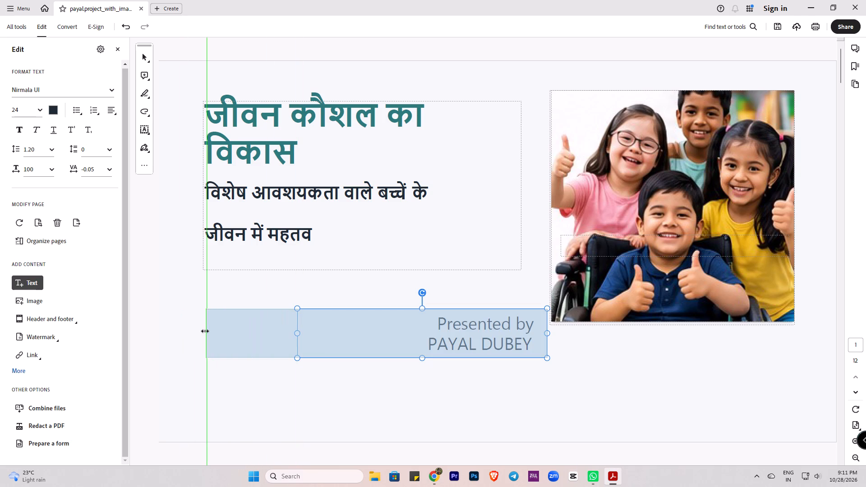
left_click_drag(205, 332, 204, 332)
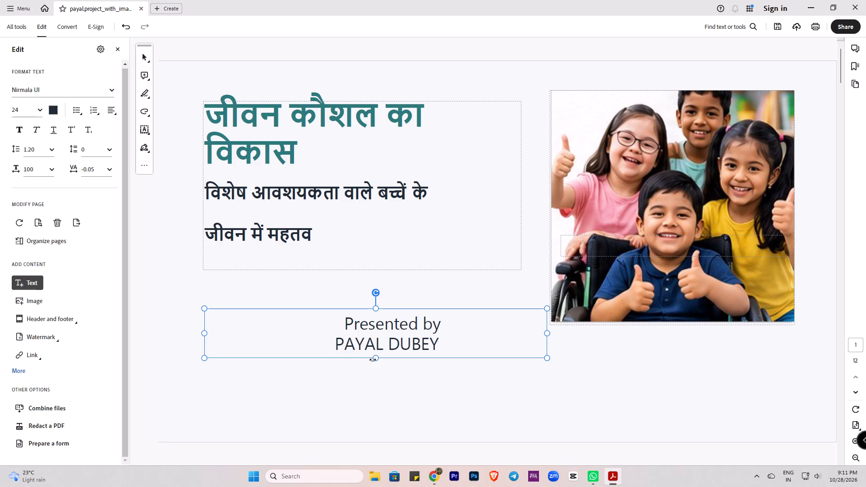
Add one leading space before the presenter's name so it sits centered under "Presented by".
left_click(333, 341)
key("space")
key("space")
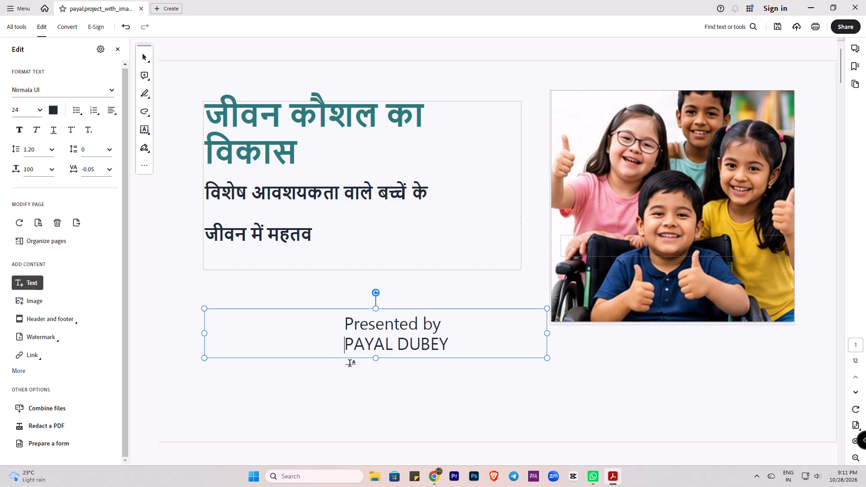
key("BackSpace")
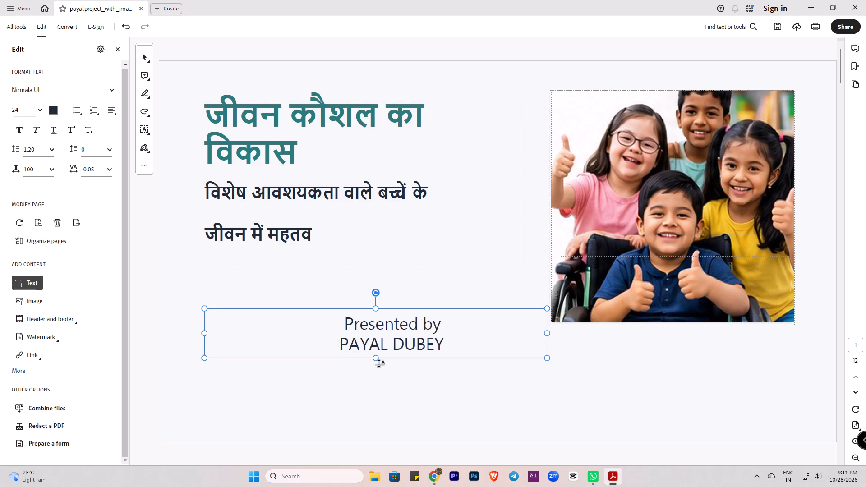
Set the "Presented by" line to font size 18 and add two leading spaces to re-center it above the name.
left_click_drag(347, 322, 442, 320)
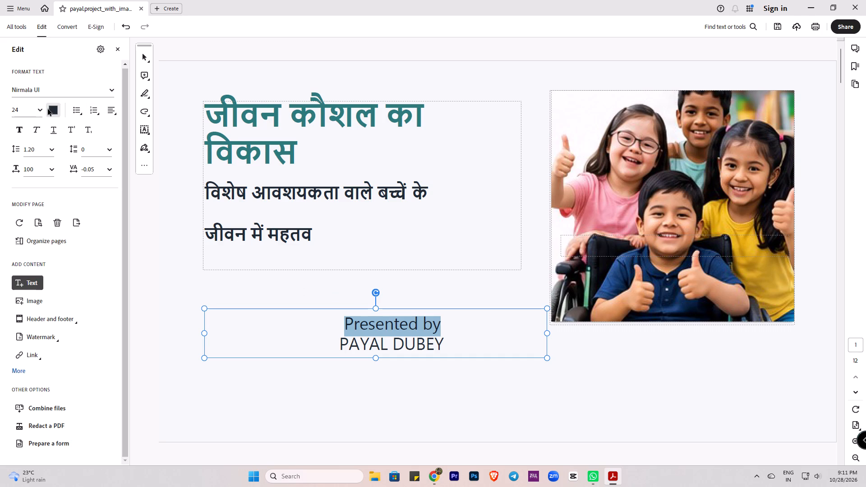
left_click(41, 110)
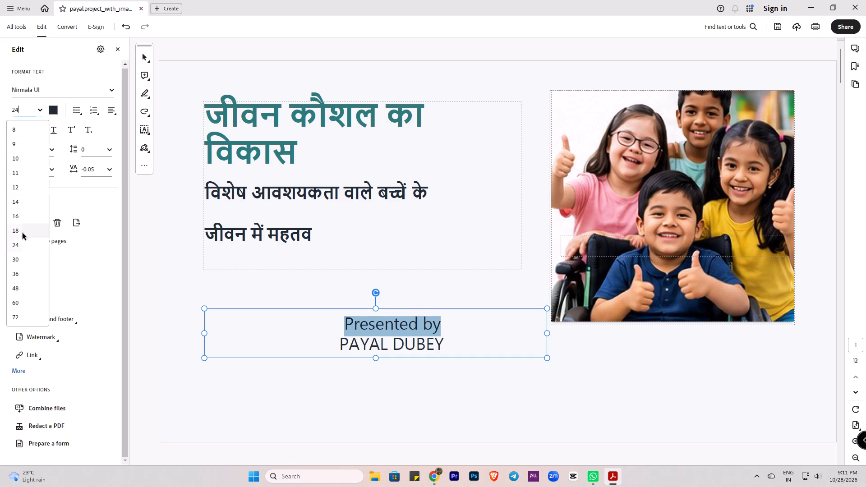
left_click(25, 233)
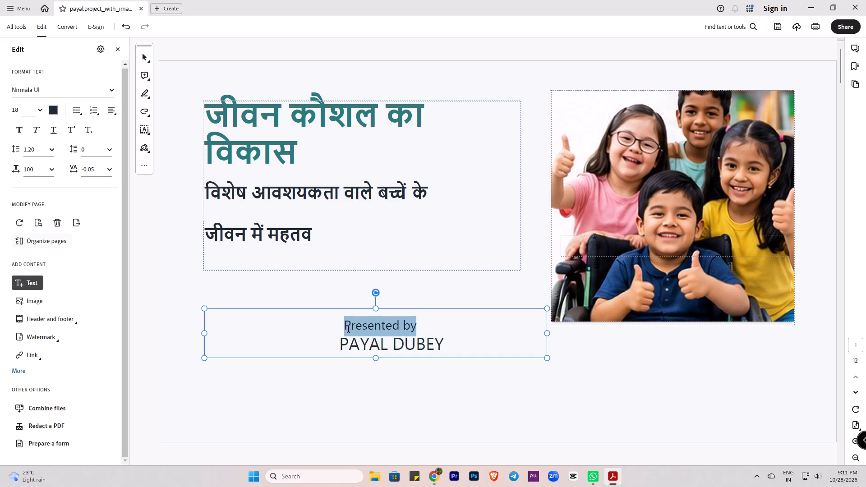
left_click(346, 324)
key("space")
key("space")
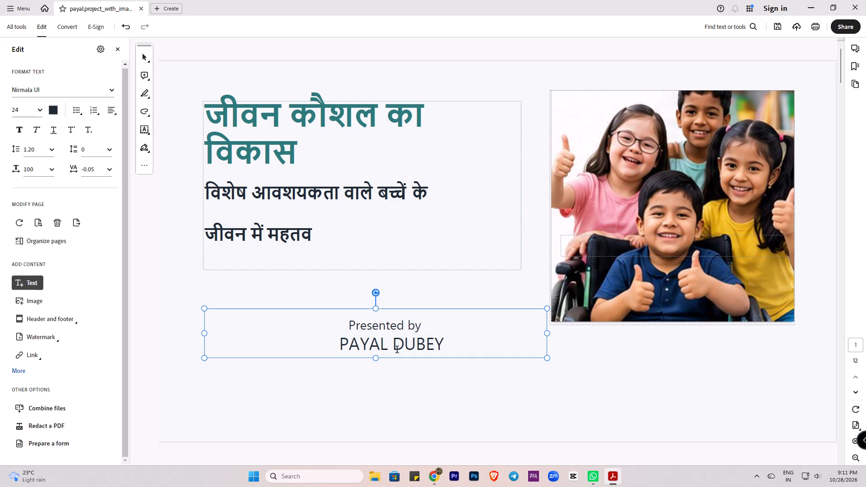
Add a third line below the presenter's name at font size 18 reading "B.ED. Special Education (ID)".
left_click(449, 344)
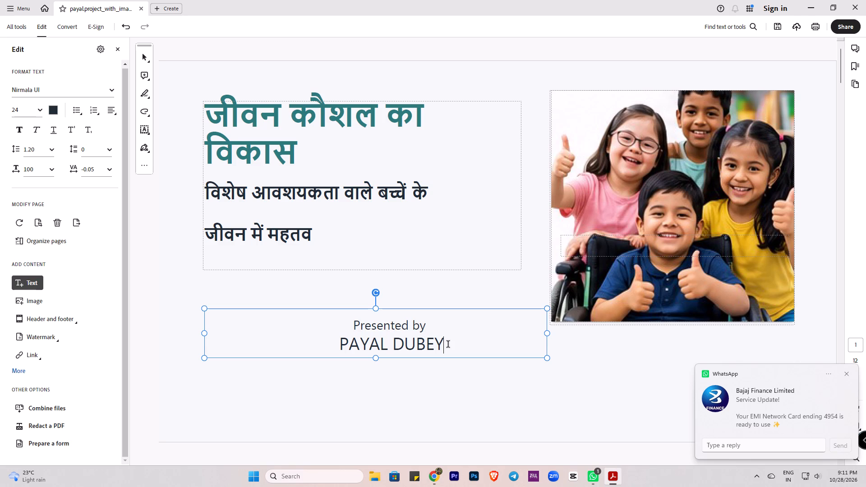
key("Return")
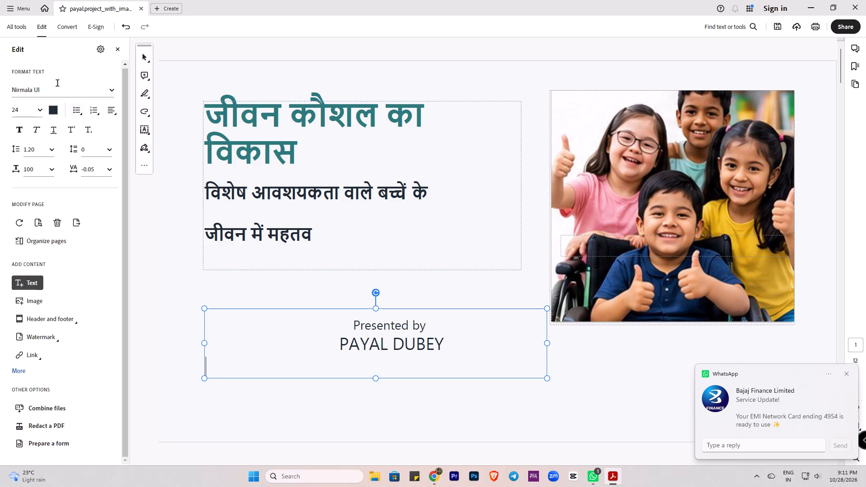
left_click(40, 109)
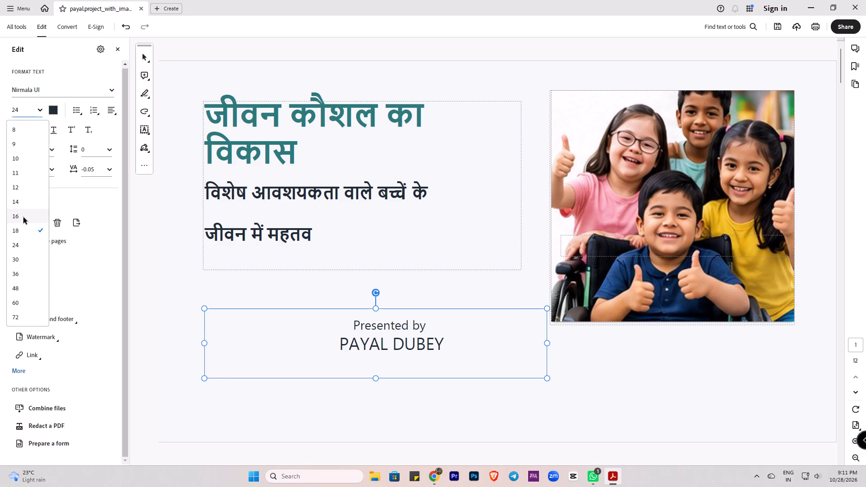
left_click(23, 230)
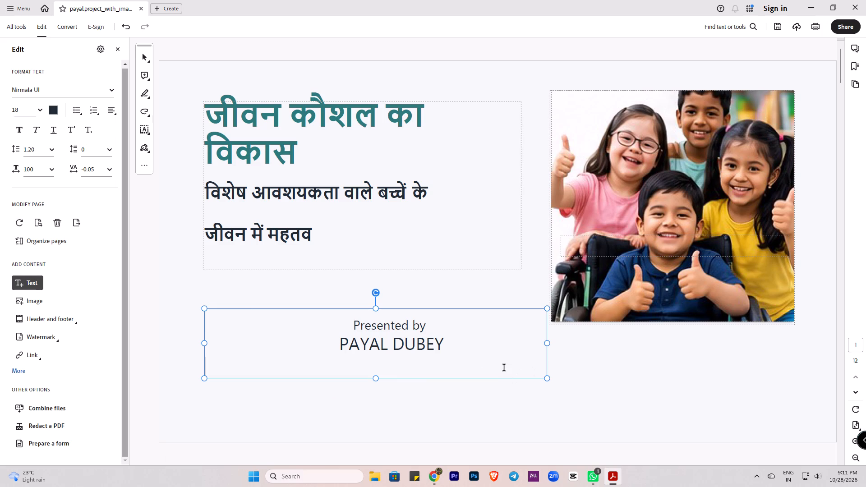
key("shift+b")
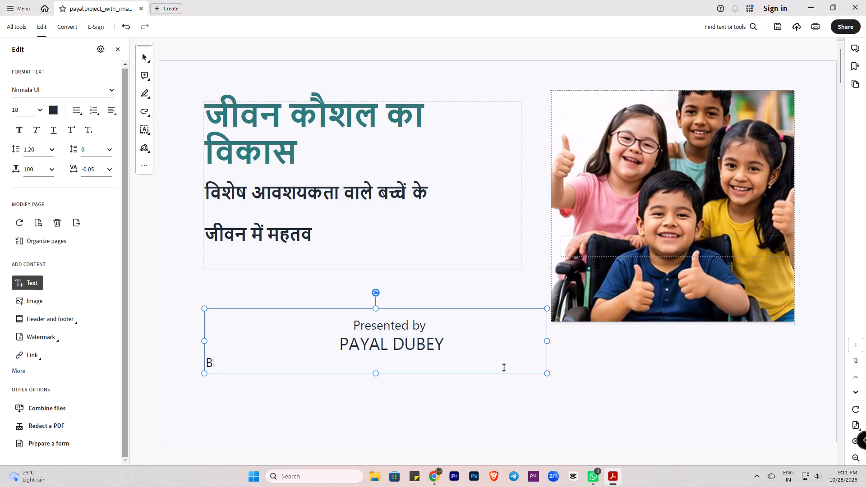
key("period")
type("ED")
key("period")
key("space")
key("BackSpace")
key("space")
type("Speci")
type("al")
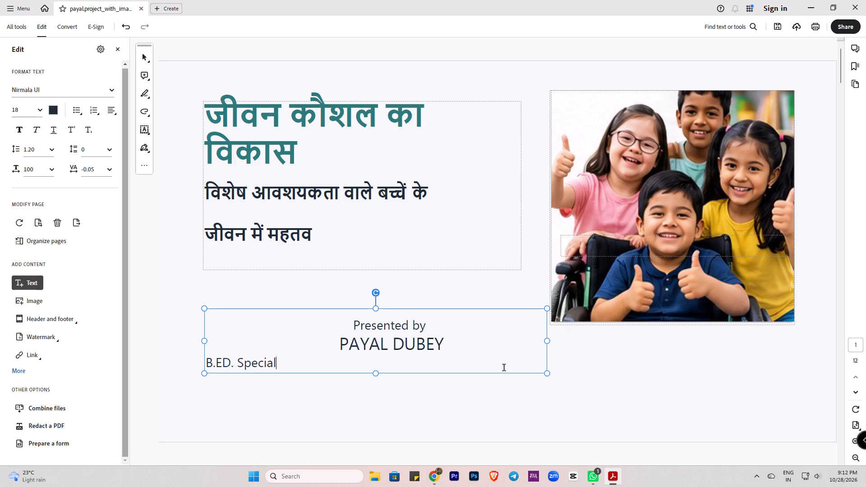
key("space")
type("Education")
key("space")
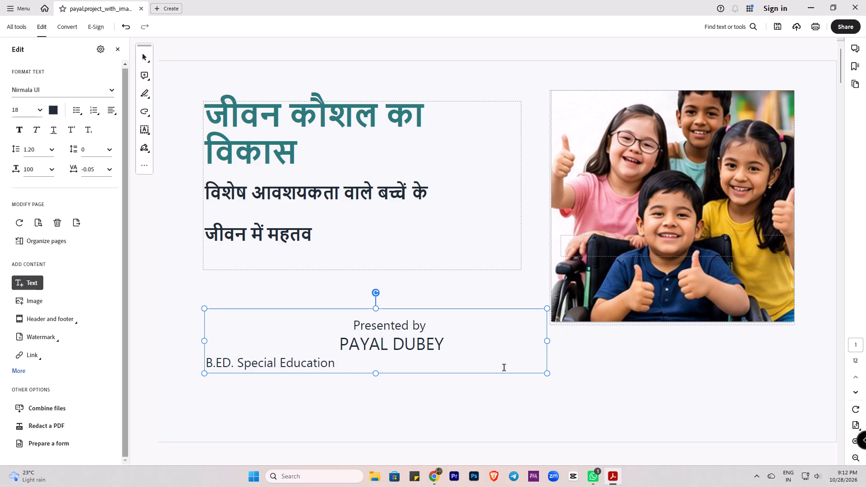
type("()")
key("Left")
type("ID")
key("Right")
Indent the "B.ED. Special Education (ID)" line with leading spaces so it sits centered beneath the presenter's name.
key("Left")
key("Left")
key("Left")
key("Left")
key("Left")
key("Left")
key("Left")
key("Left")
key("Left")
key("Left")
key("Left")
key("Left")
key("Left")
key("Left")
key("Left")
key("Left")
key("Left")
key("Left")
key("Left")
key("Left")
key("Left")
key("Left")
key("Left")
key("Left")
key("Left")
key("Left")
key("Left")
key("Left")
key("Left")
key("Left")
key("Left")
key("Left")
key("Left")
key("Left")
key("Left")
key("Left")
key("Left")
key("Left")
key("Left")
key("Left")
key("Left")
key("Left")
key("Left")
key("Left")
key("Left")
key("Left")
key("Left")
key("Left")
key("Left")
key("Left")
key("Left")
key("Left")
key("Left")
key("Left")
key("space")
key("space")
key("space")
key("space")
key("space")
key("space")
key("space")
key("space")
key("space")
key("space")
key("space")
key("space")
key("space")
key("space")
key("space")
key("space")
key("space")
key("space")
key("space")
key("space")
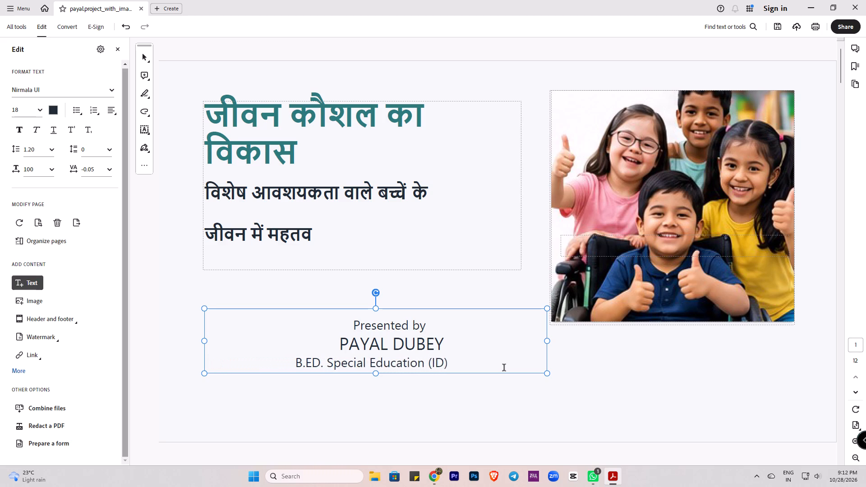
key("space")
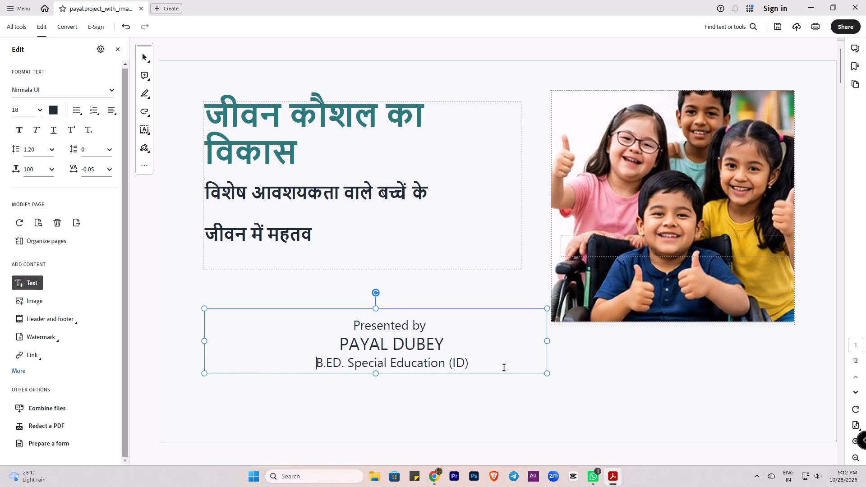
Add a fourth line reading "2025-27" below the "B.ED. Special Education (ID)" line in the credit text box.
key("Right")
key("Right")
key("Right")
key("Right")
key("Right")
key("Right")
key("Right")
key("Right")
key("Right")
key("Right")
key("Right")
key("Right")
key("Right")
key("Right")
key("Right")
key("Right")
key("Right")
key("Right")
key("Right")
key("Right")
key("Right")
key("Right")
key("Right")
key("Right")
key("Right")
key("Right")
key("Right")
key("Right")
key("Right")
key("Right")
key("Right")
key("Right")
key("Right")
key("Right")
key("Right")
key("Right")
key("Right")
key("Right")
key("Right")
key("Right")
key("Right")
key("Right")
key("Right")
key("Right")
key("Right")
key("Right")
key("Right")
key("Right")
key("Right")
key("Right")
key("Return")
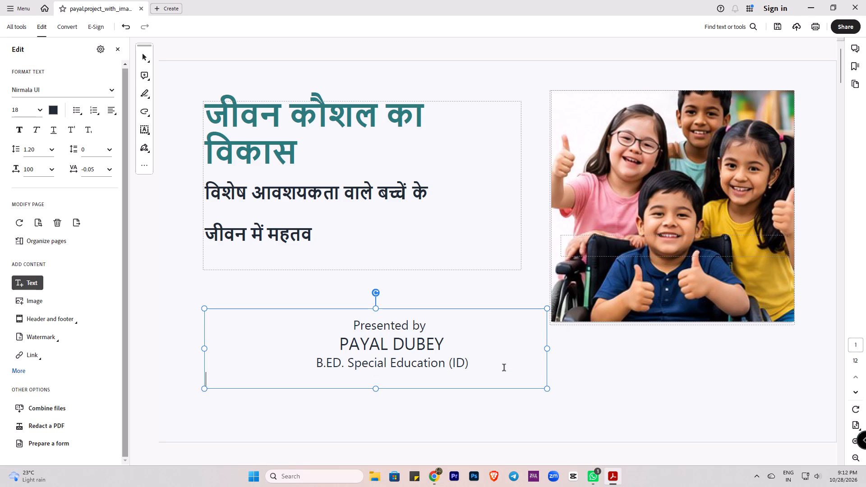
type("2025")
key("minus")
type("27")
Indent the "2025-27" line with 20 leading spaces so it sits centered beneath the qualification line.
key("Left")
key("Left")
key("Left")
key("Left")
key("Left")
key("Left")
key("Left")
key("Left")
key("Right")
key("space")
key("space")
key("space")
key("space")
key("space")
key("space")
key("space")
key("space")
key("space")
key("space")
key("space")
key("space")
key("space")
key("space")
key("space")
key("space")
key("space")
key("space")
key("space")
key("space")
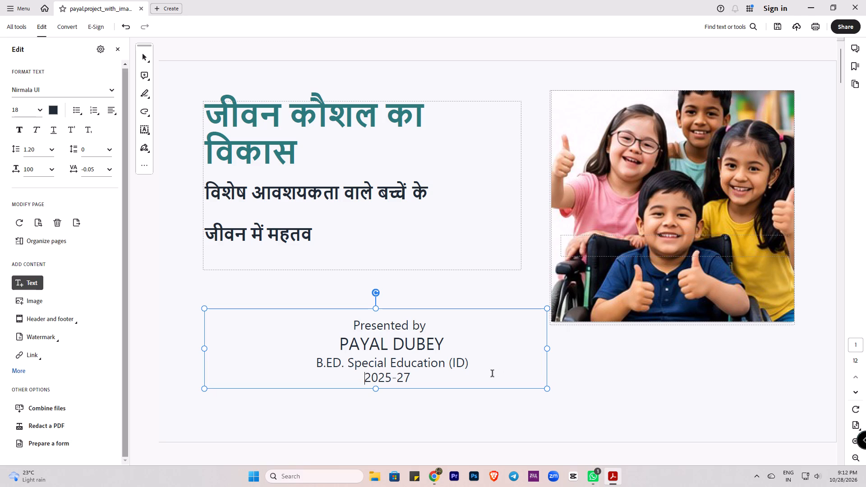
Make the presenter's name bold.
left_click_drag(342, 343, 393, 341)
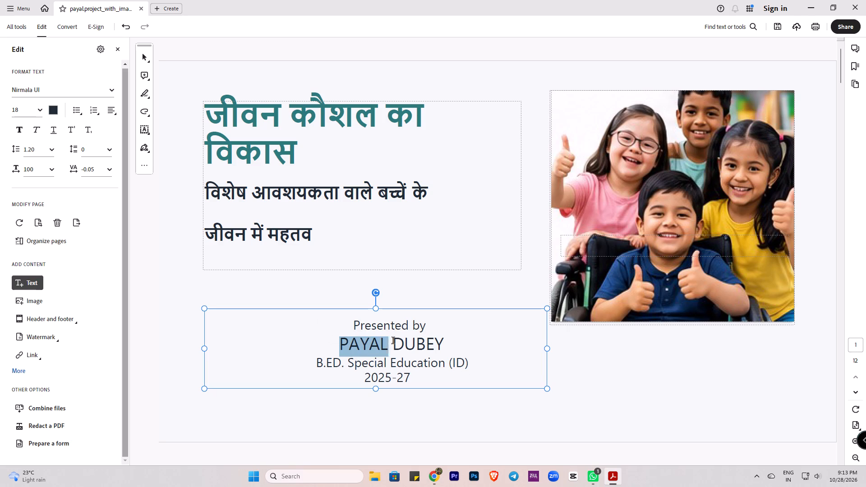
left_click_drag(393, 341, 443, 342)
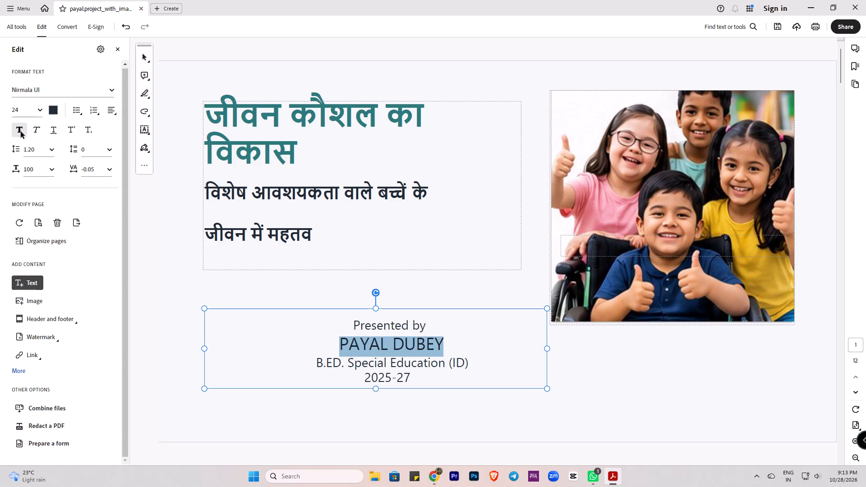
left_click(21, 132)
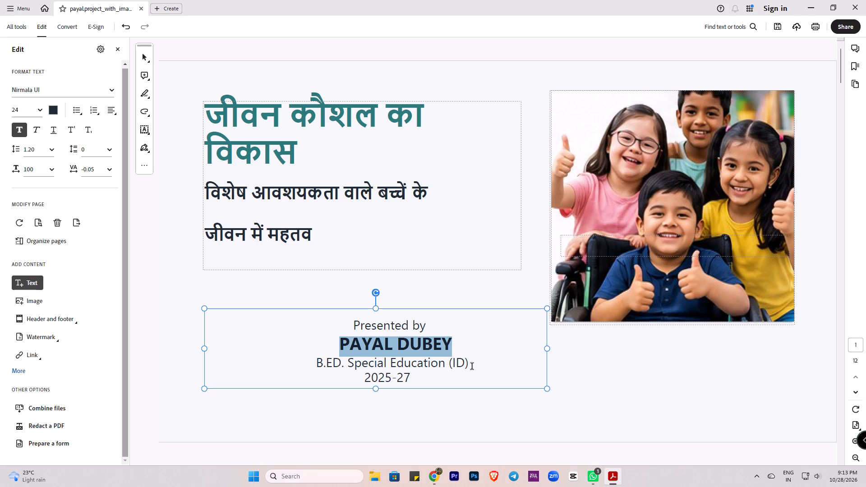
left_click(413, 379)
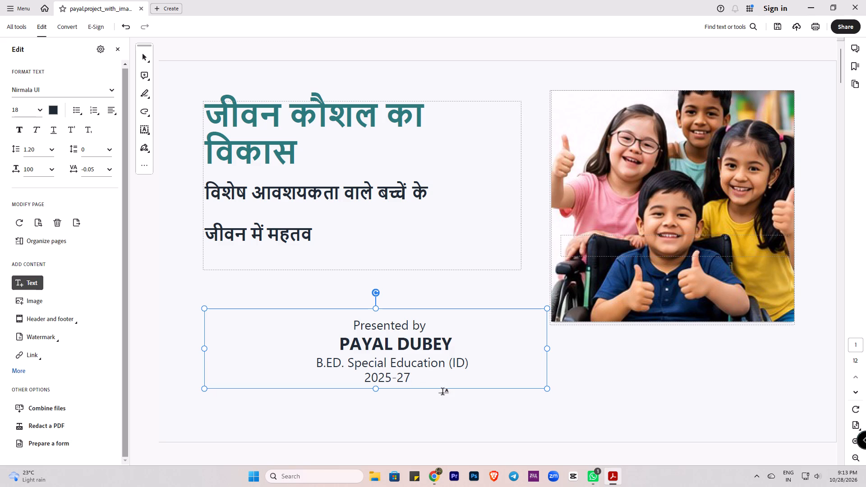
Move the credit text box left and slightly down the slide, lining its right edge up with the title text box.
left_click_drag(443, 389, 426, 388)
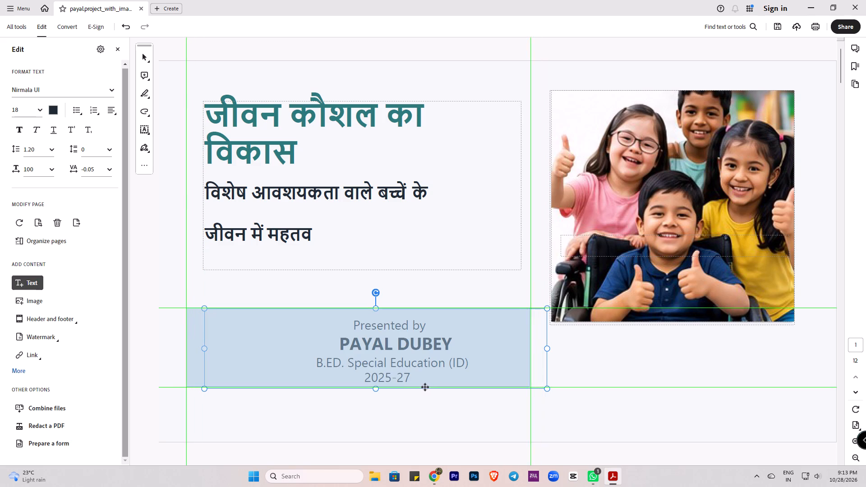
left_click_drag(426, 388, 418, 388)
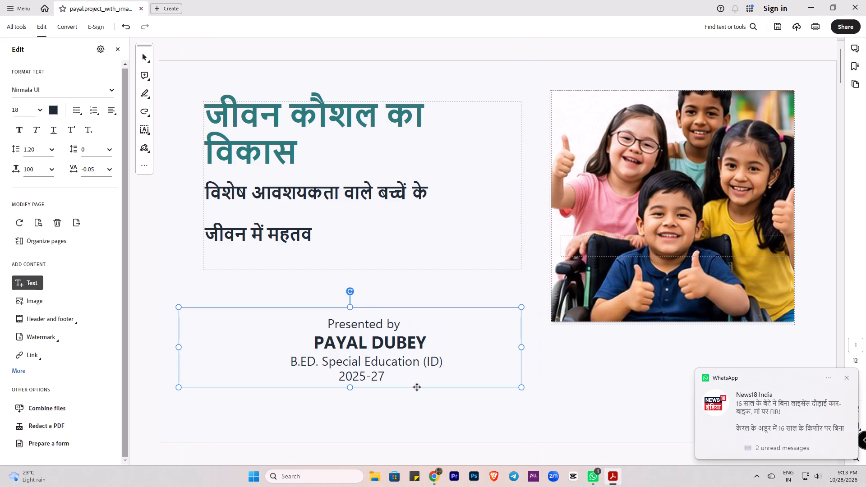
left_click_drag(418, 388, 417, 394)
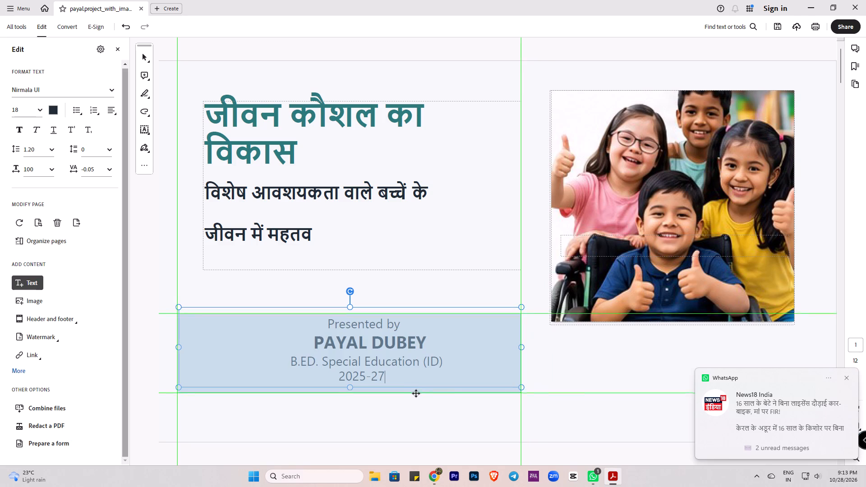
left_click_drag(417, 394, 417, 397)
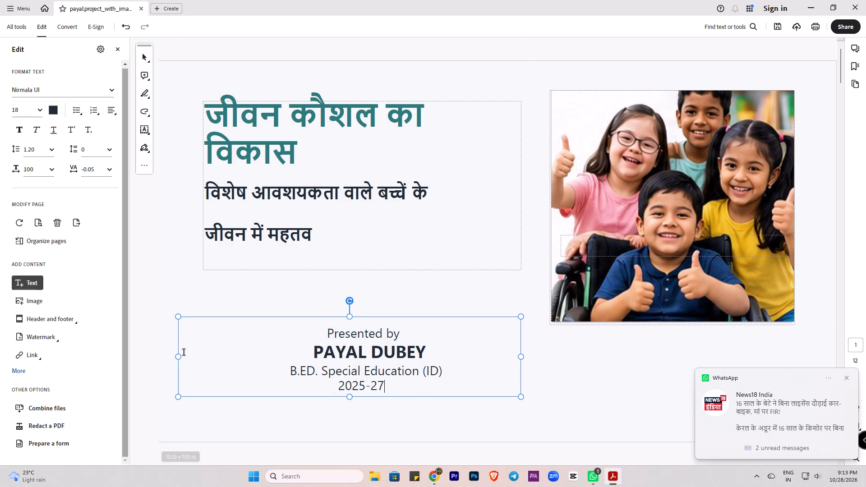
Narrow the credit text box from its left edge to match the title box, and shift the whole box further left.
left_click_drag(178, 358, 202, 363)
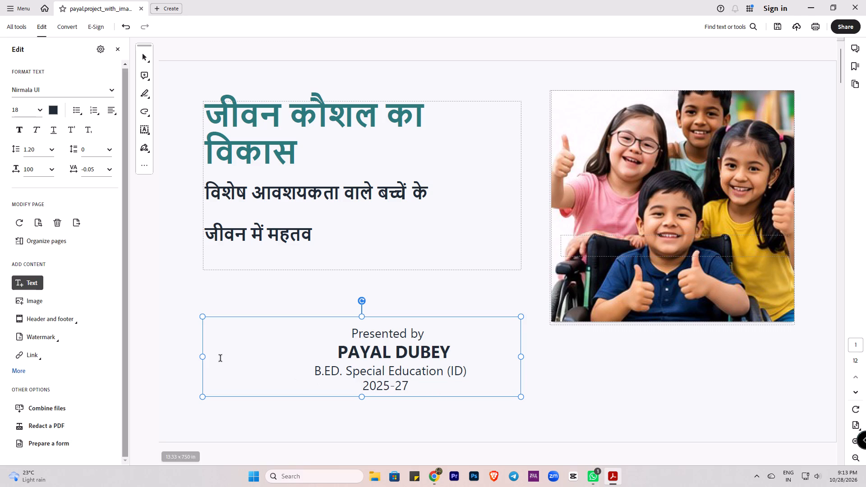
left_click_drag(418, 397, 418, 397)
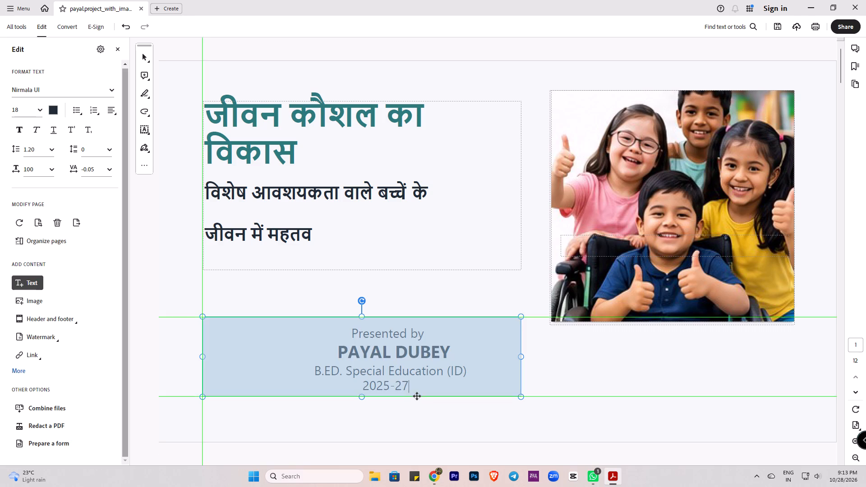
left_click_drag(418, 397, 397, 396)
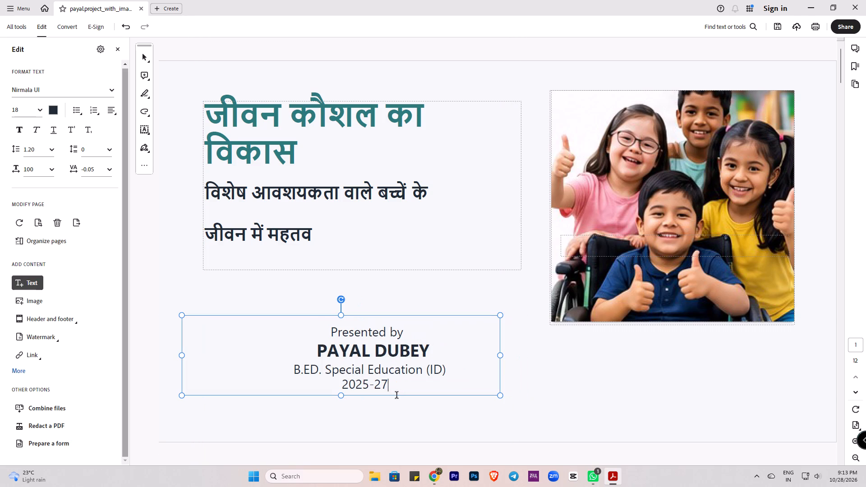
left_click_drag(396, 395, 382, 395)
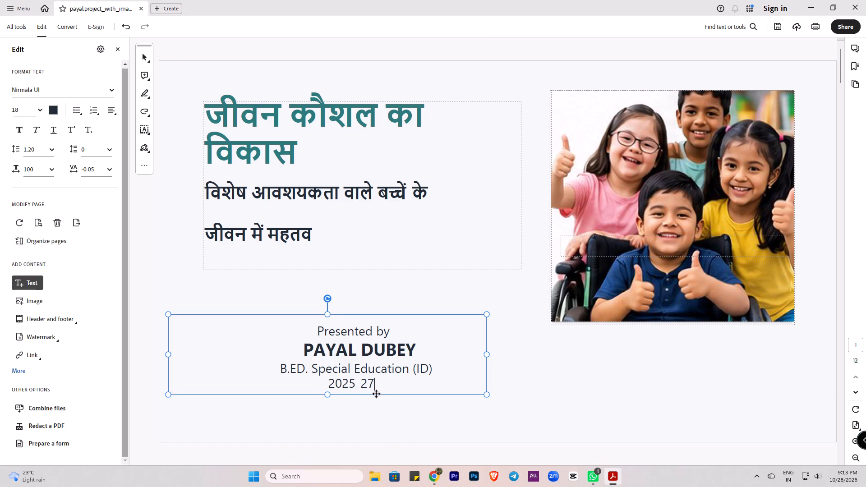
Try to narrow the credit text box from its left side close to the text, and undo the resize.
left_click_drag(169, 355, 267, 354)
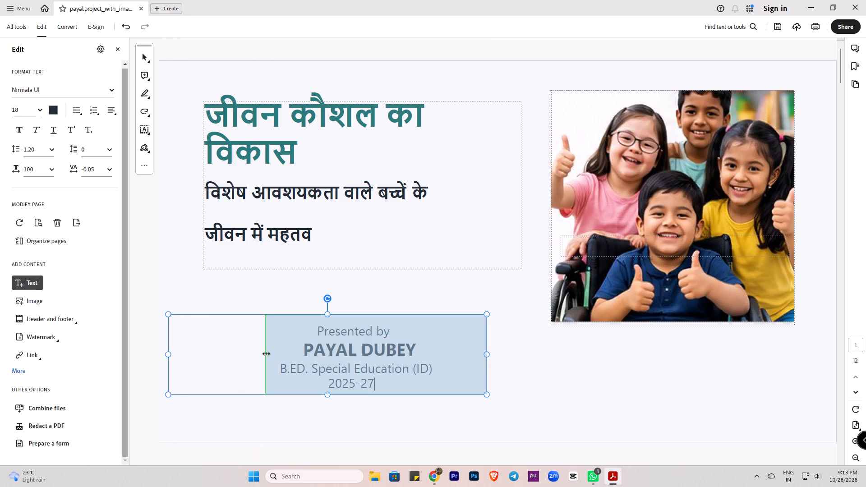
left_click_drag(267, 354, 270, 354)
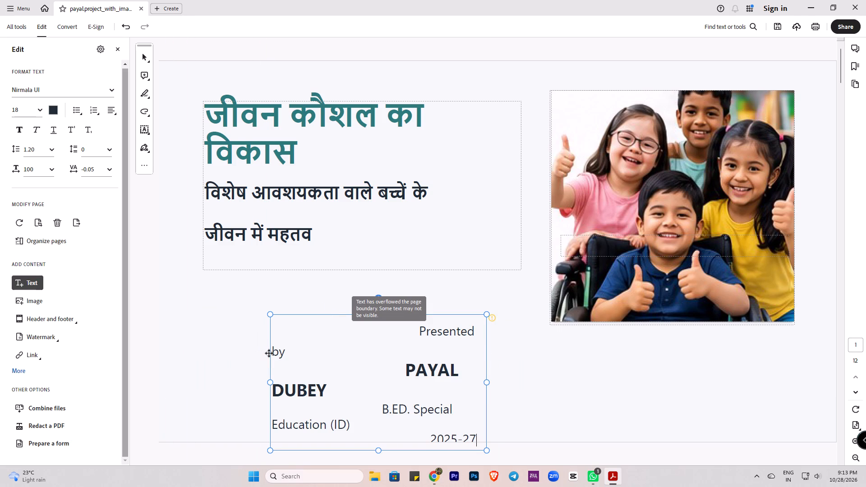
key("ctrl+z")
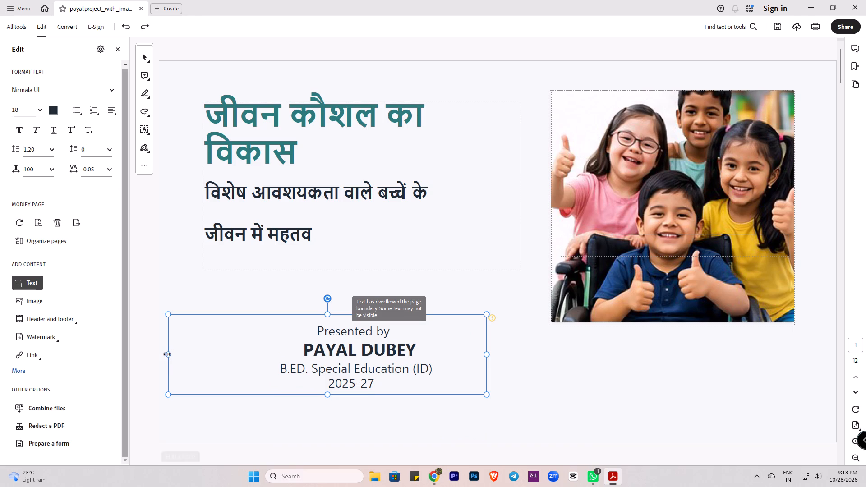
Resize the credit text box so its left and right edges line up with the title text box above.
left_click_drag(167, 355, 203, 354)
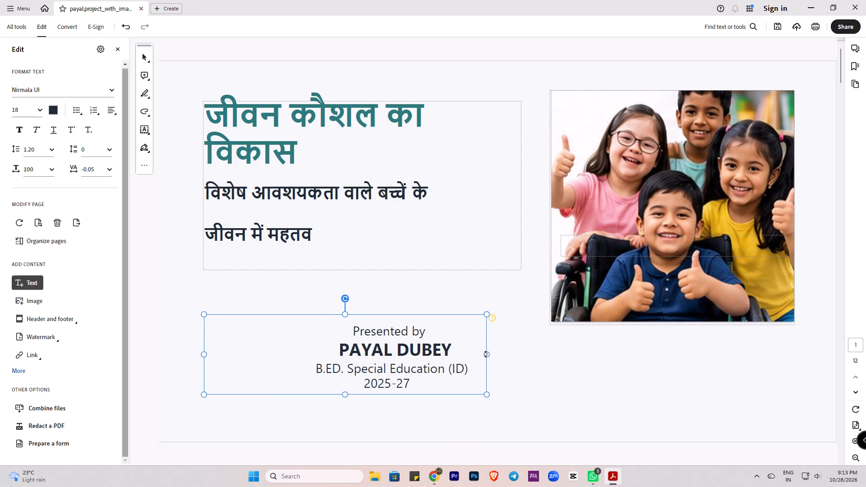
left_click_drag(486, 354, 525, 348)
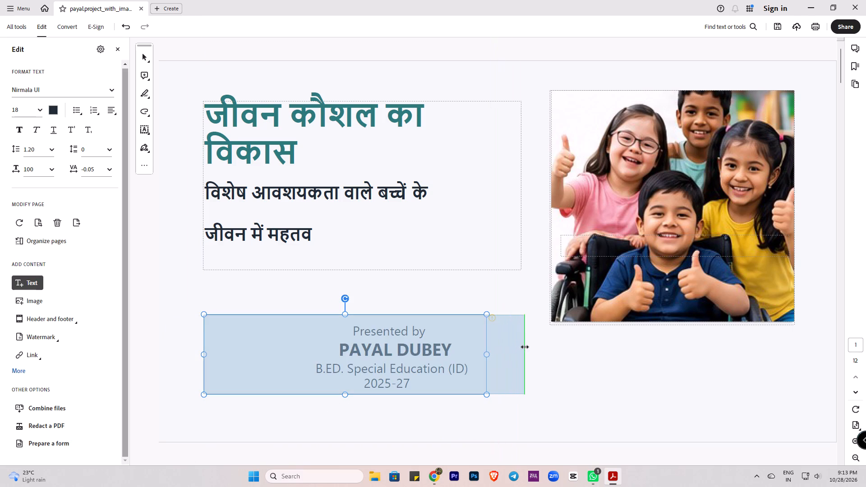
left_click_drag(525, 348, 521, 348)
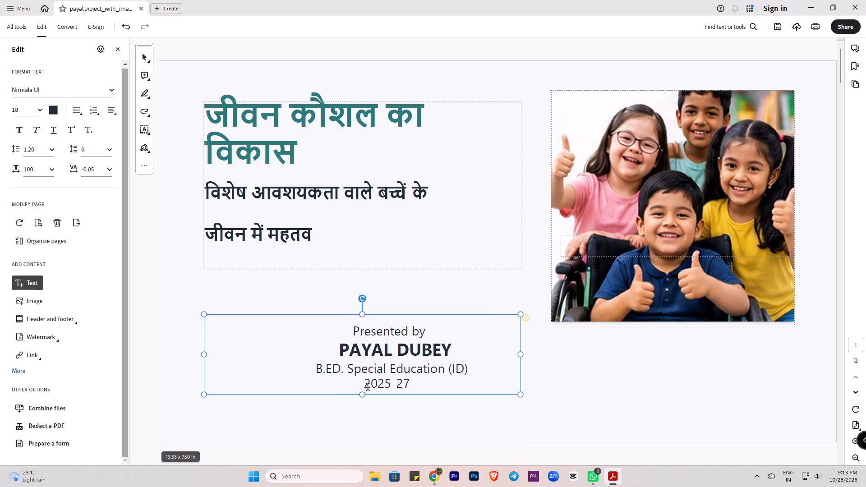
Remove seven leading spaces before "Presented by" to shift the line left toward the middle of the box.
left_click(355, 329)
key("BackSpace")
key("BackSpace")
key("BackSpace")
key("BackSpace")
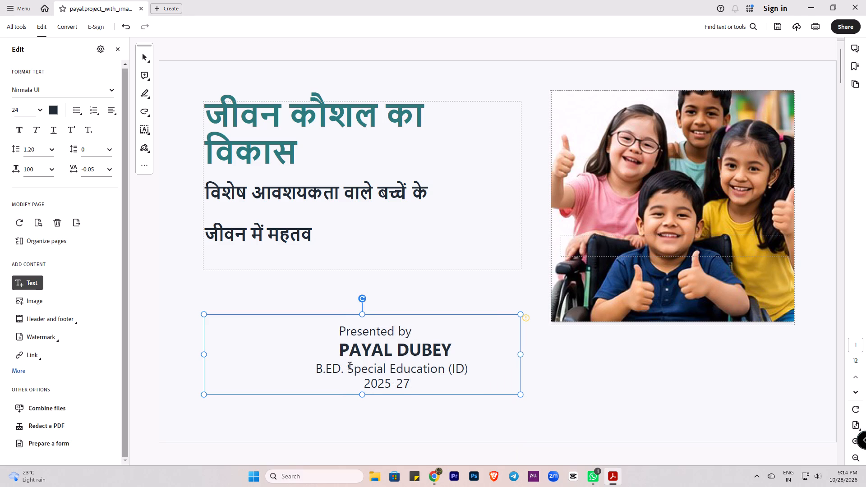
key("BackSpace")
key("BackSpace")
key("BackSpace")
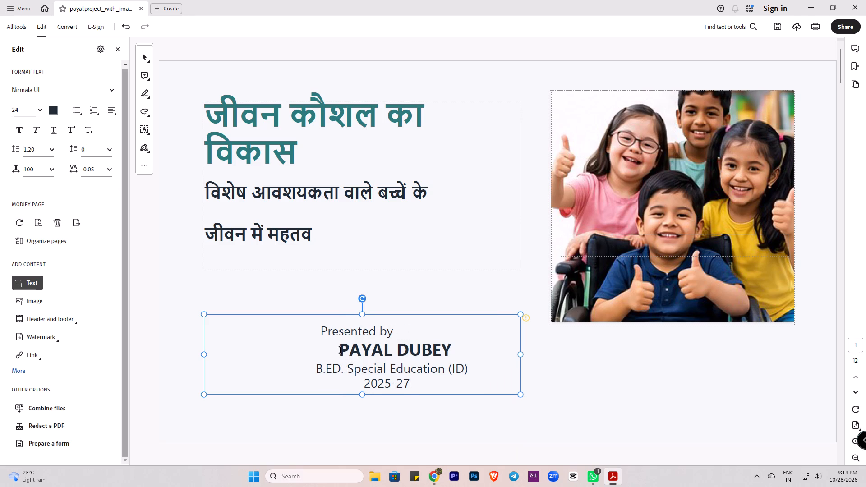
Remove nine leading spaces before the presenter's name to bring it back under "Presented by".
left_click(341, 349)
key("BackSpace")
key("BackSpace")
key("BackSpace")
key("BackSpace")
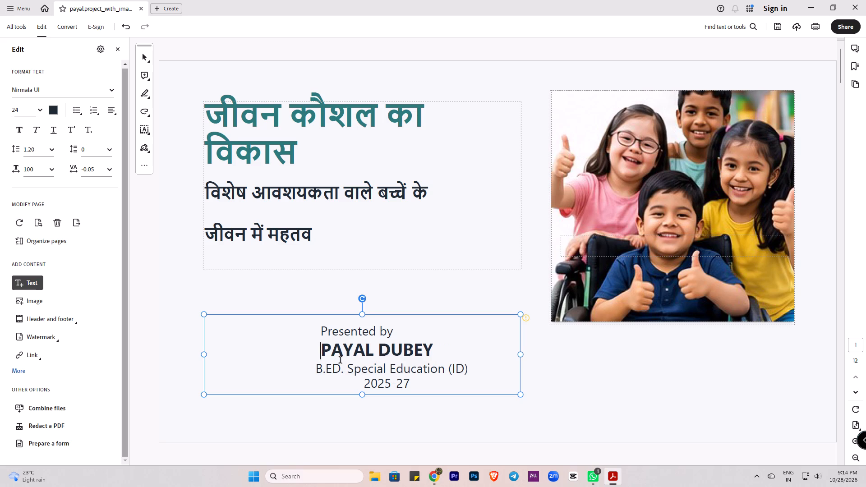
key("BackSpace")
key("BackSpace")
key("BackSpace")
key("BackSpace")
key("BackSpace")
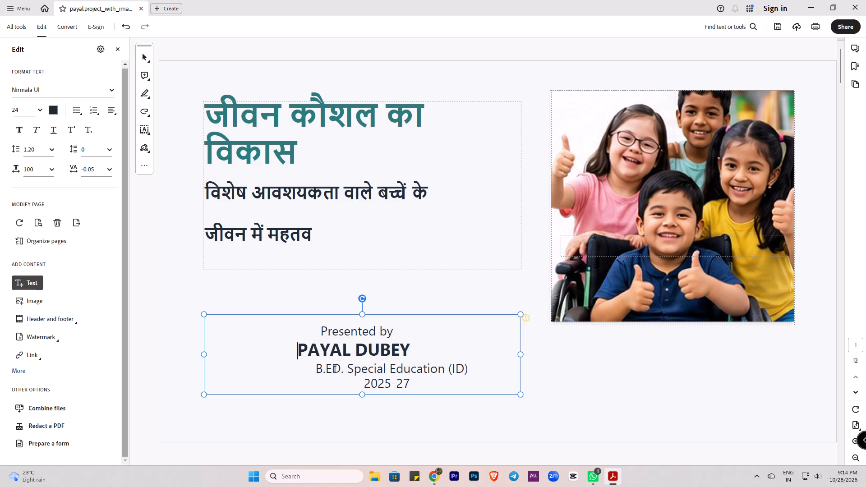
Remove ten leading spaces before "B.ED. Special Education (ID)" to center the line under the presenter's name.
left_click(317, 367)
key("BackSpace")
key("BackSpace")
key("BackSpace")
key("BackSpace")
key("BackSpace")
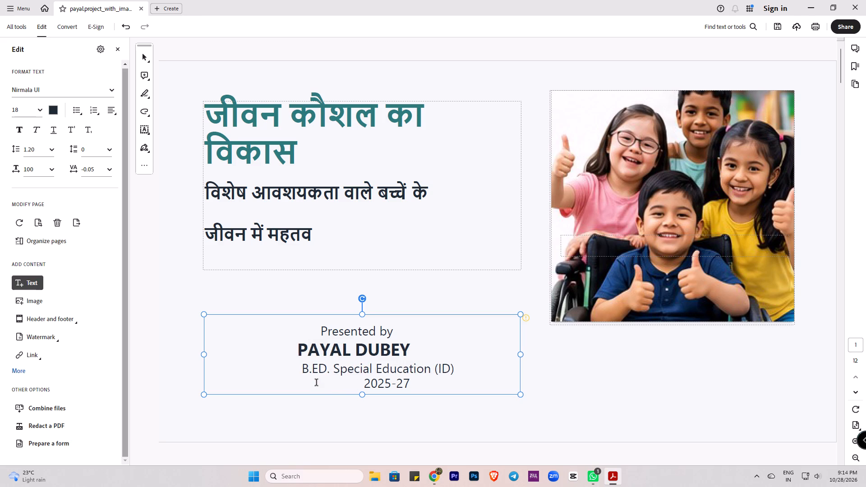
key("BackSpace")
key("BackSpace")
key("BackSpace")
key("BackSpace")
key("BackSpace")
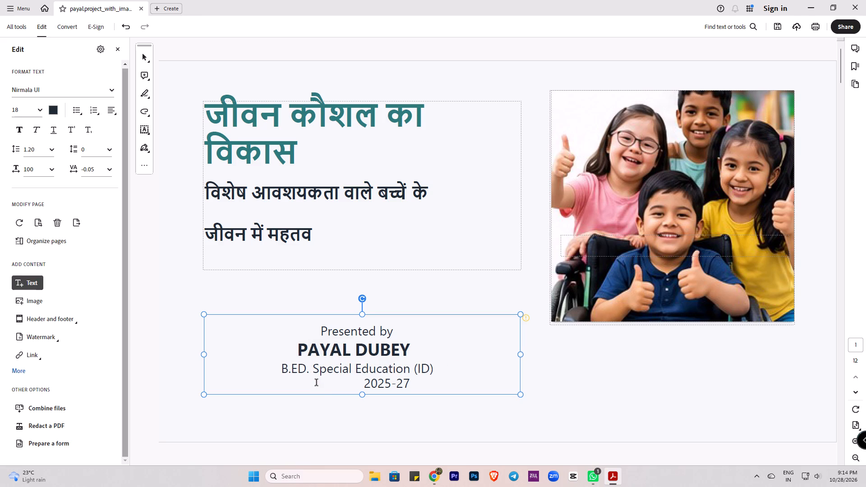
Add one leading space before the presenter's name to fine-tune its centering.
left_click(295, 347)
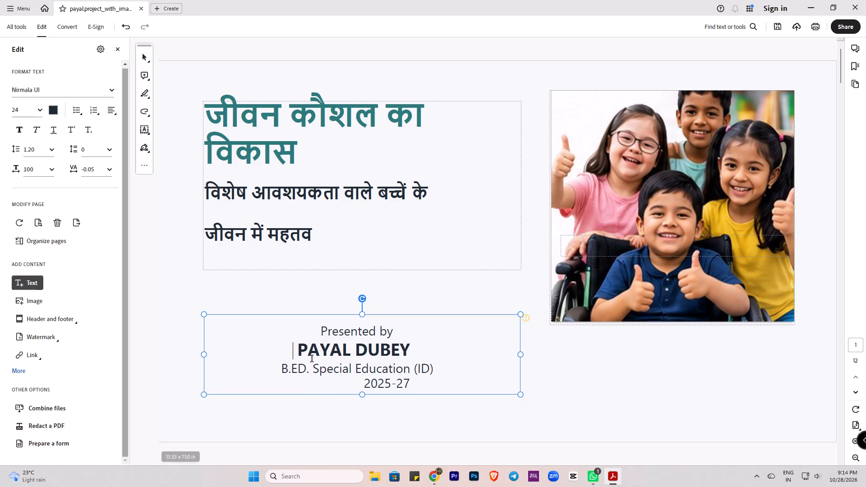
key("space")
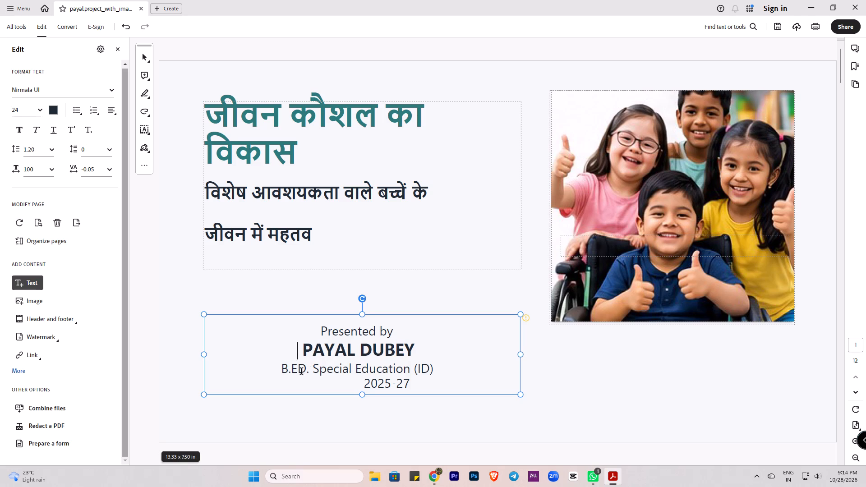
Remove nine leading spaces before "2025-27" to center the session line under the qualification.
left_click(283, 367)
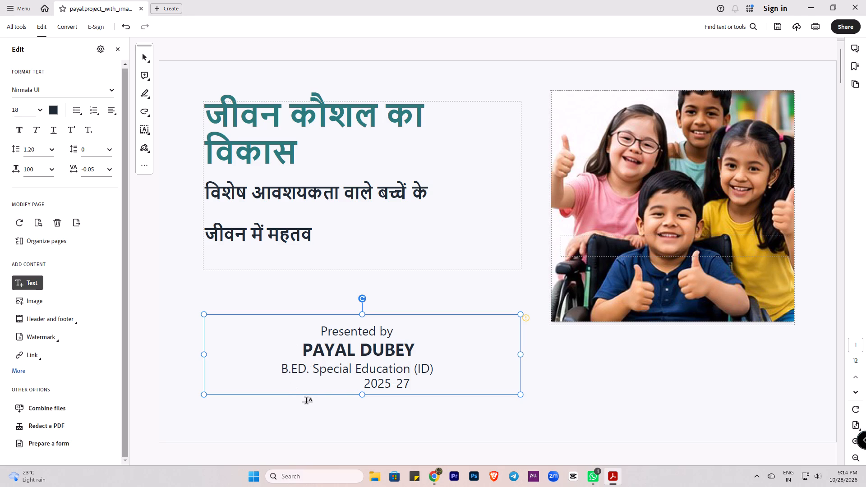
left_click(365, 384)
key("BackSpace")
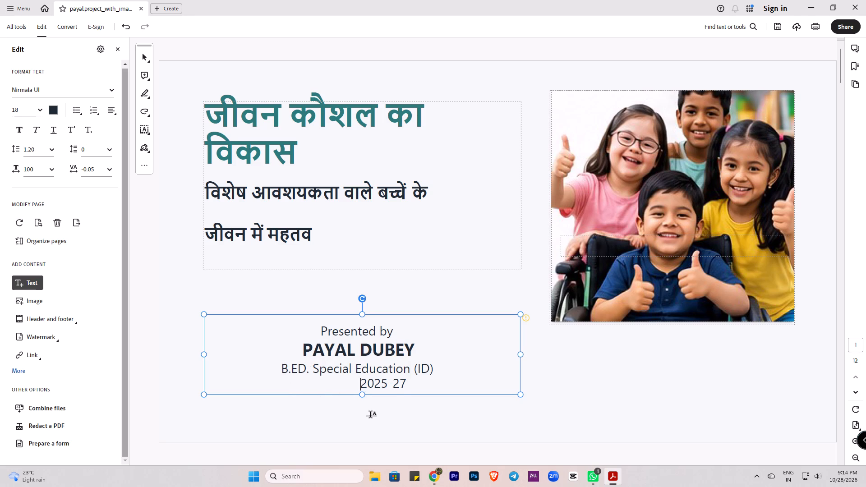
key("BackSpace")
key("BackSpace")
key("BackSpace")
key("BackSpace")
key("BackSpace")
key("BackSpace")
key("BackSpace")
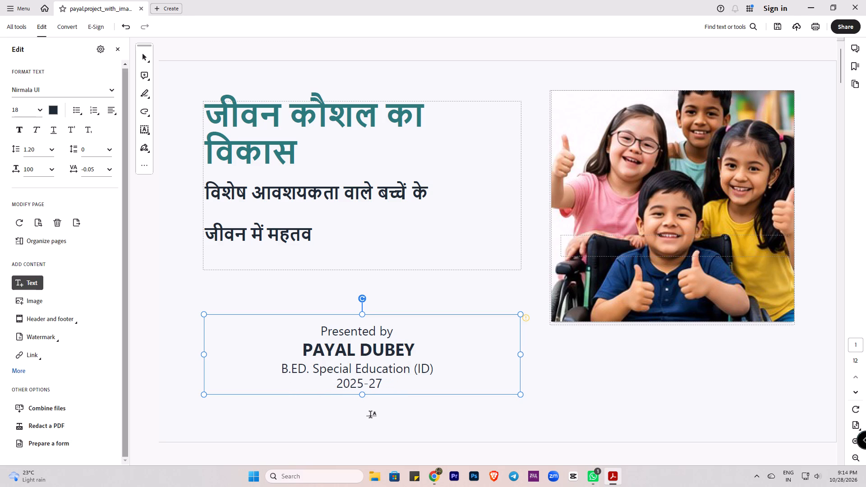
key("BackSpace")
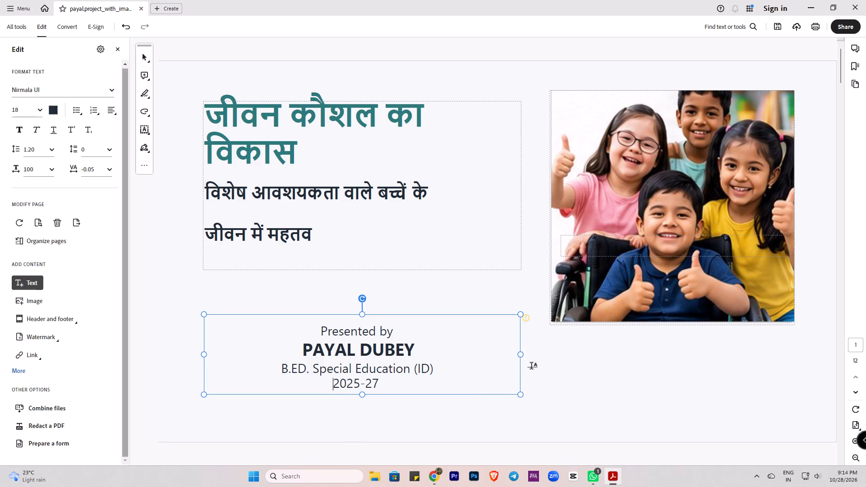
left_click(550, 402)
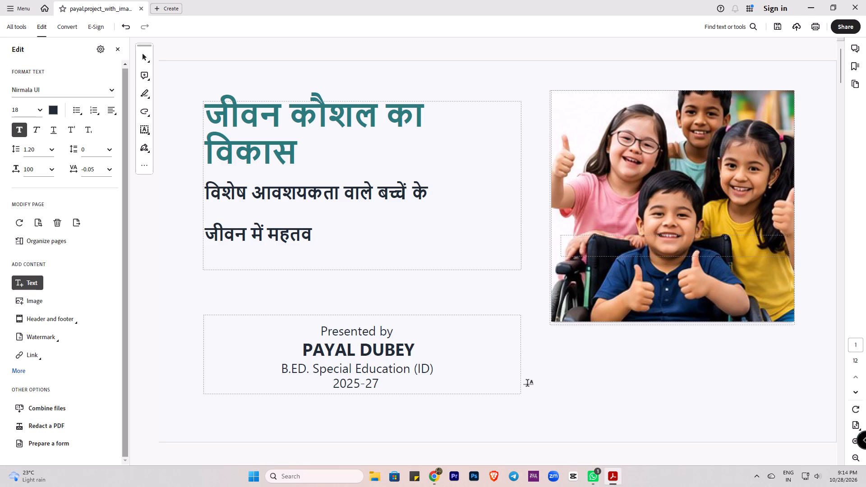
Delete the whole teal heading "प्रश्न में क्या पूछा गया है?" from the second slide.
left_click(859, 459)
scroll(746, 381, "down", 2)
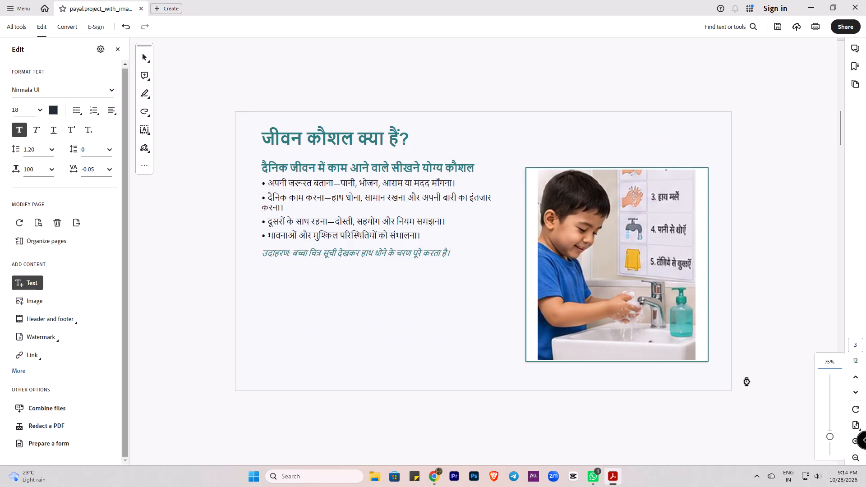
scroll(746, 381, "up", 1)
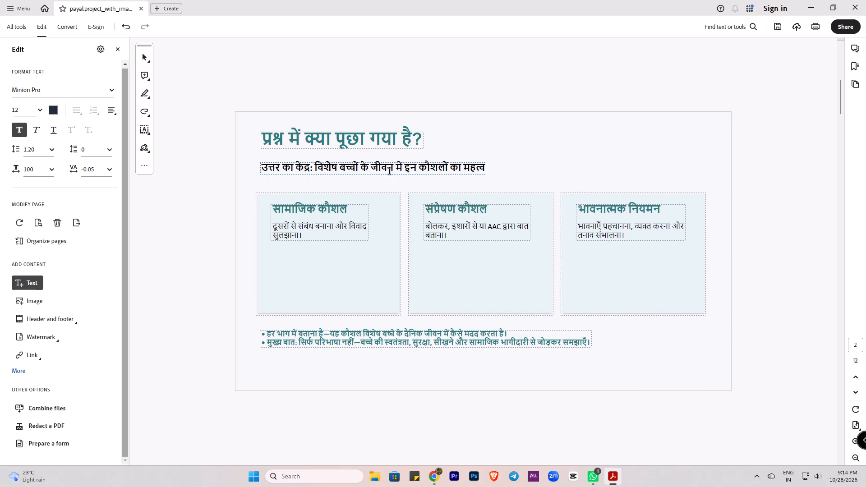
left_click(423, 138)
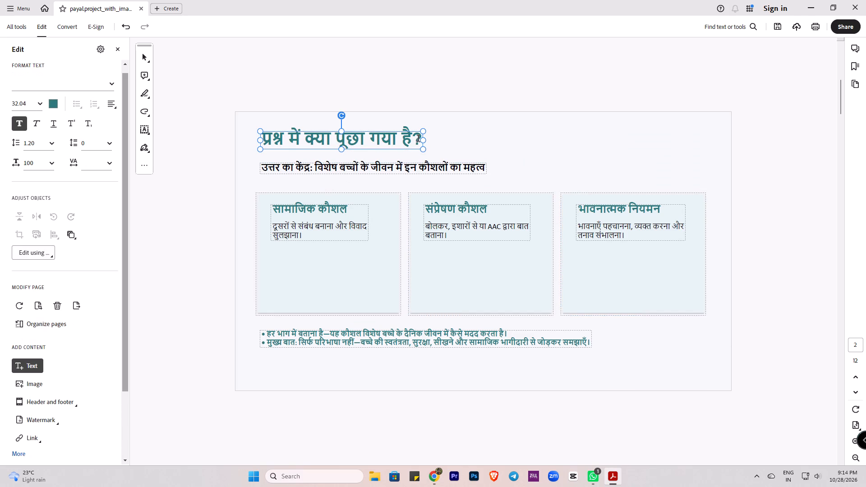
key("BackSpace")
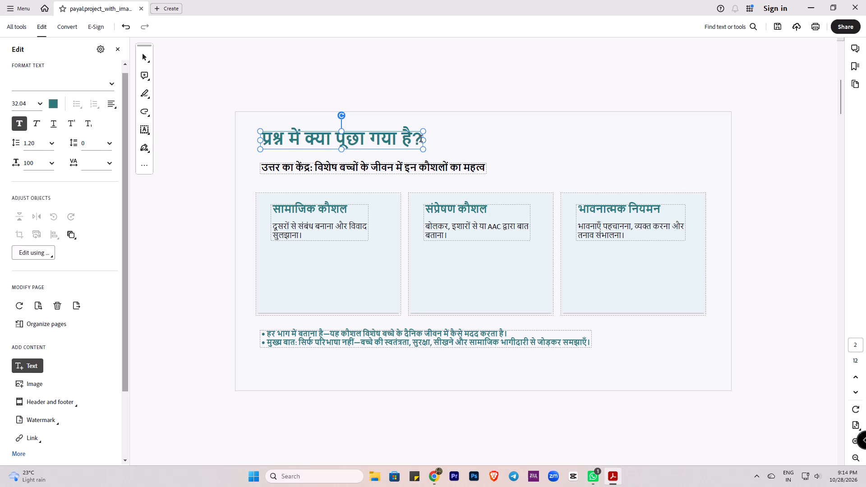
left_click(421, 139)
key("BackSpace")
key("BackSpace")
key("BackSpace")
key("BackSpace")
key("BackSpace")
key("BackSpace")
key("BackSpace")
key("BackSpace")
key("BackSpace")
key("BackSpace")
key("BackSpace")
key("BackSpace")
key("BackSpace")
key("BackSpace")
key("BackSpace")
key("BackSpace")
key("BackSpace")
key("BackSpace")
key("BackSpace")
key("BackSpace")
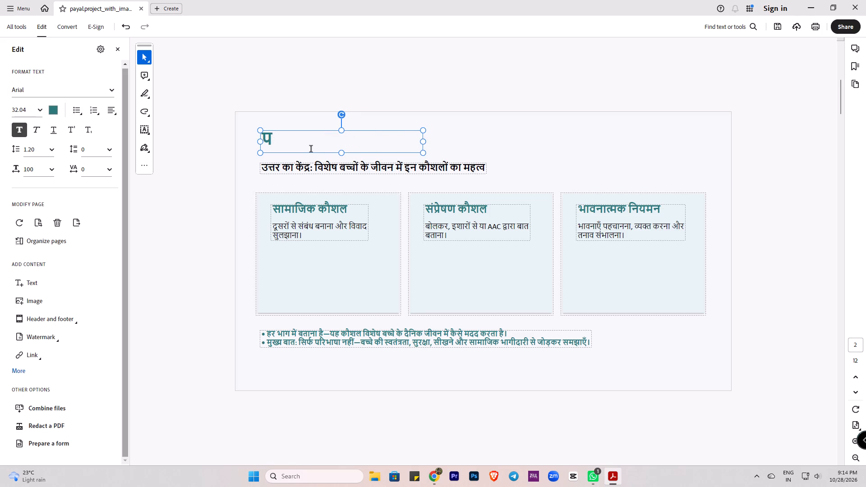
key("BackSpace")
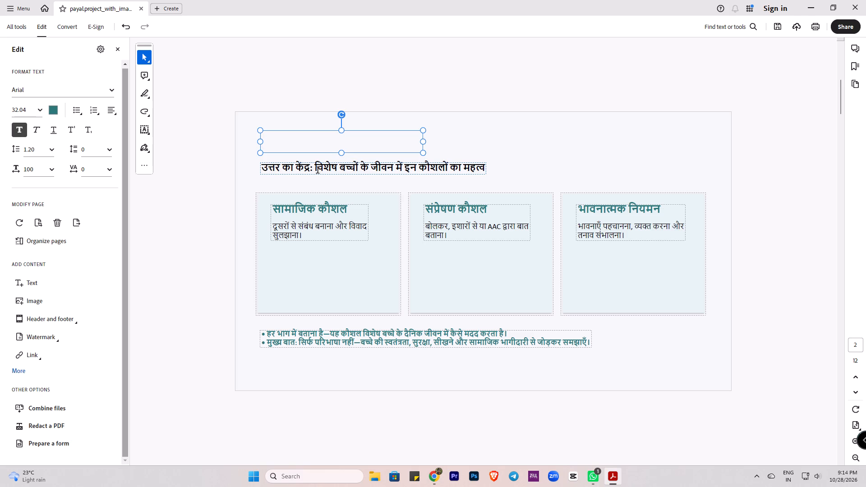
Delete the lead-in "उत्तर का केंद्र:" from the second slide's subtitle so the line starts with "विशेष".
left_click(313, 169)
key("BackSpace")
key("BackSpace")
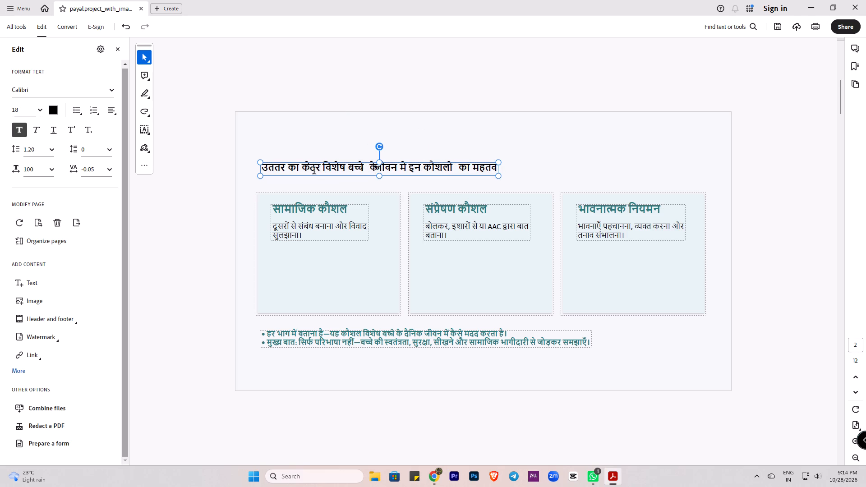
key("BackSpace")
key("BackSpace")
key("BackSpace")
key("BackSpace")
key("BackSpace")
key("BackSpace")
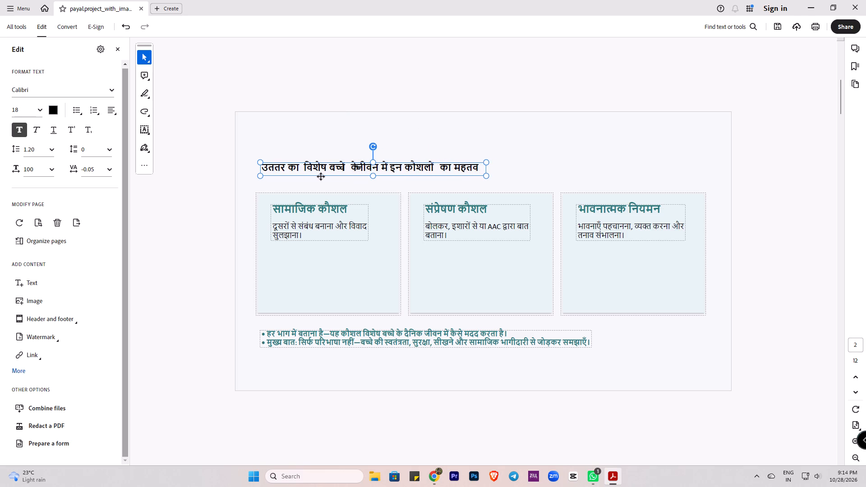
key("BackSpace")
key("BackSpace")
key("BackSpace")
key("BackSpace")
key("BackSpace")
key("BackSpace")
key("BackSpace")
key("BackSpace")
key("BackSpace")
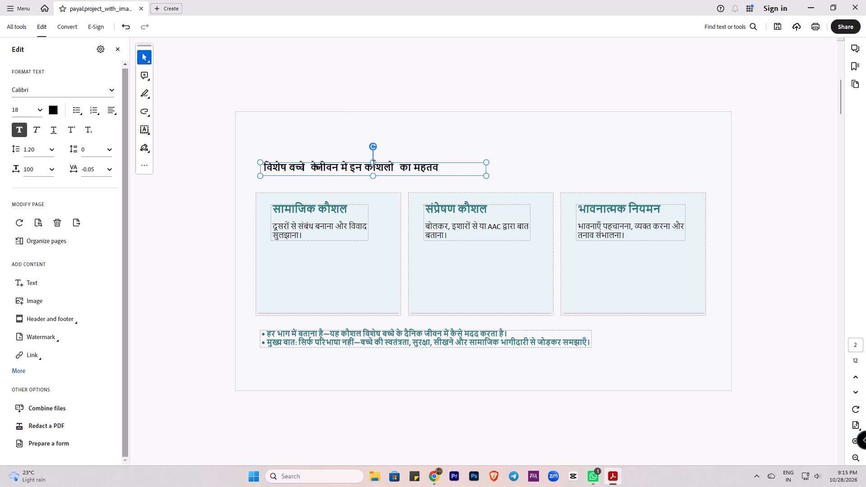
Move the subtitle up into the deleted heading's place and widen its text box to the far edge of the middle card.
left_click_drag(374, 161, 374, 153)
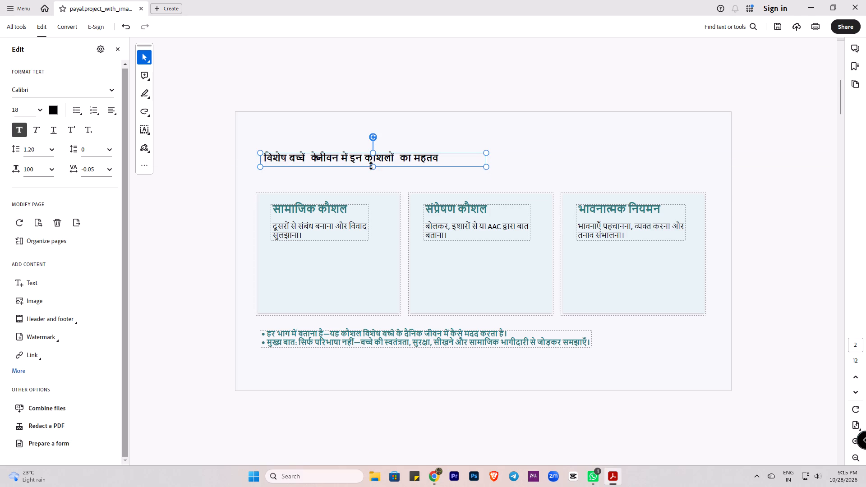
left_click_drag(373, 151, 373, 139)
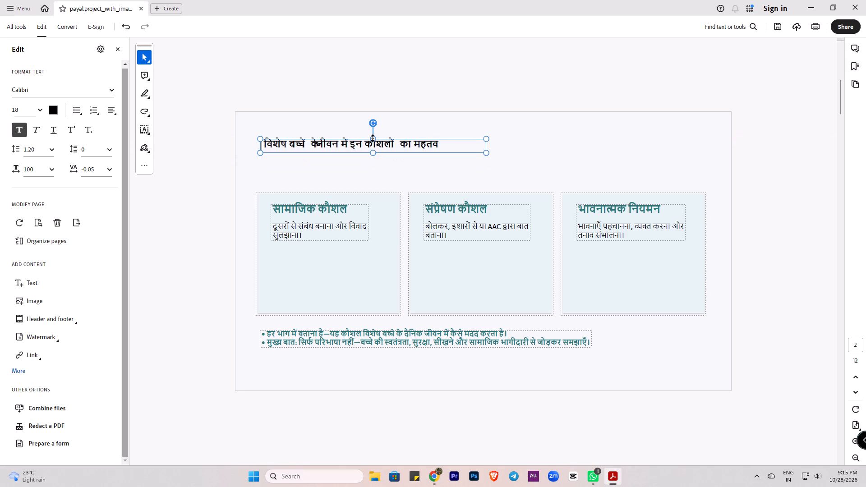
left_click_drag(487, 152, 492, 155)
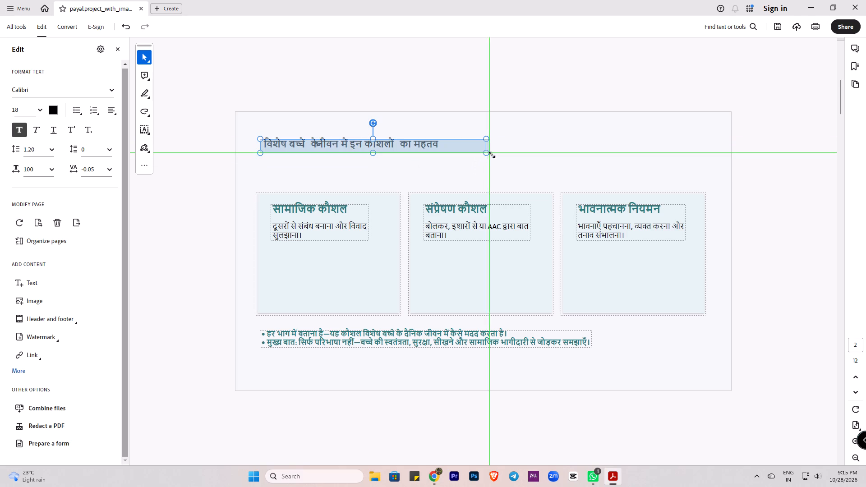
left_click_drag(492, 155, 548, 191)
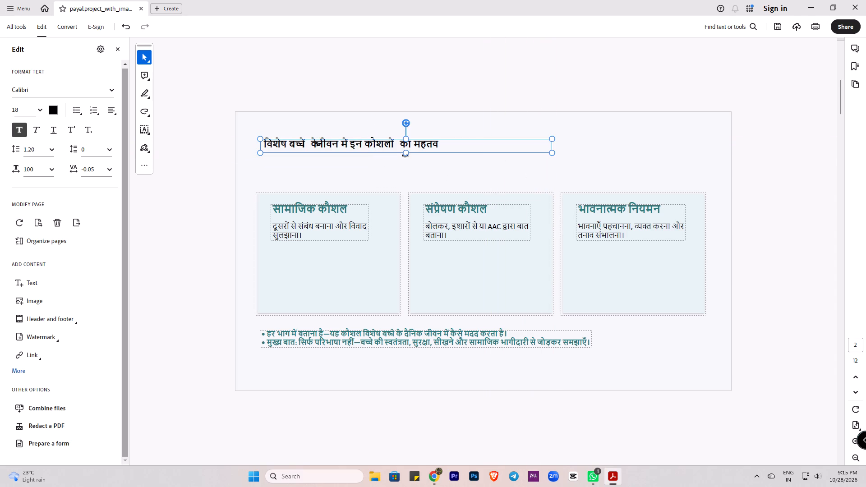
left_click_drag(408, 153, 408, 177)
Set the font size of the second slide's moved-up line to 24.
left_click_drag(442, 146, 262, 140)
left_click(39, 110)
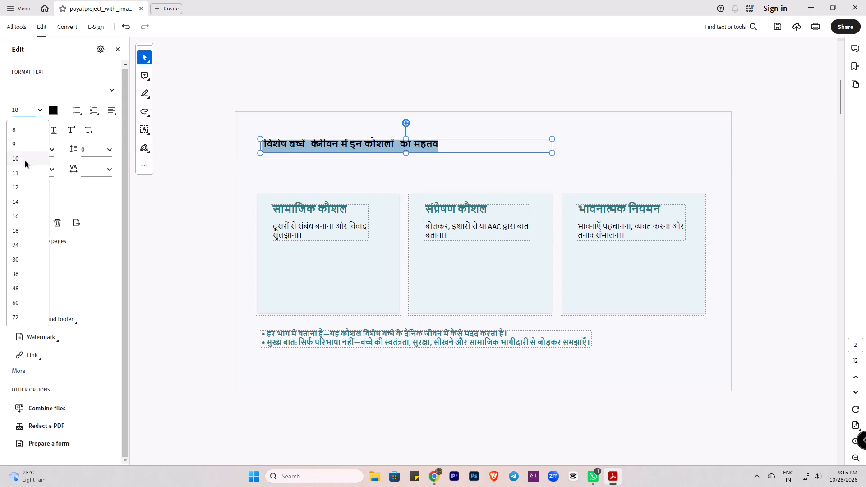
left_click(14, 244)
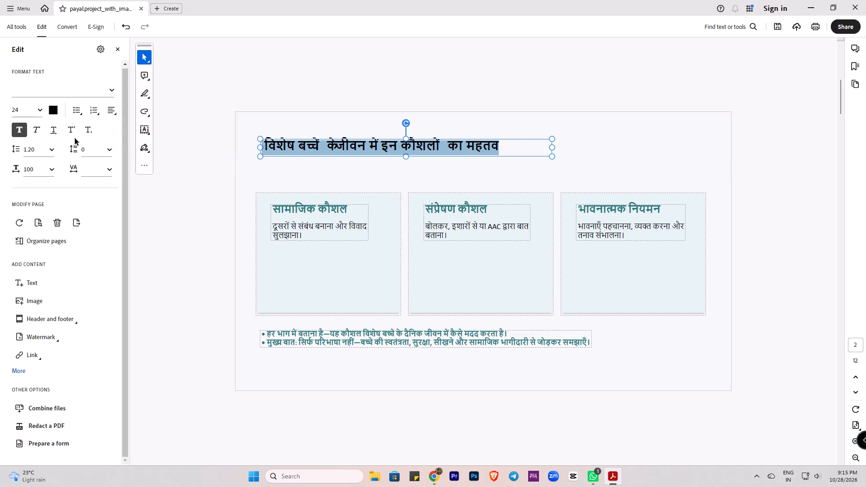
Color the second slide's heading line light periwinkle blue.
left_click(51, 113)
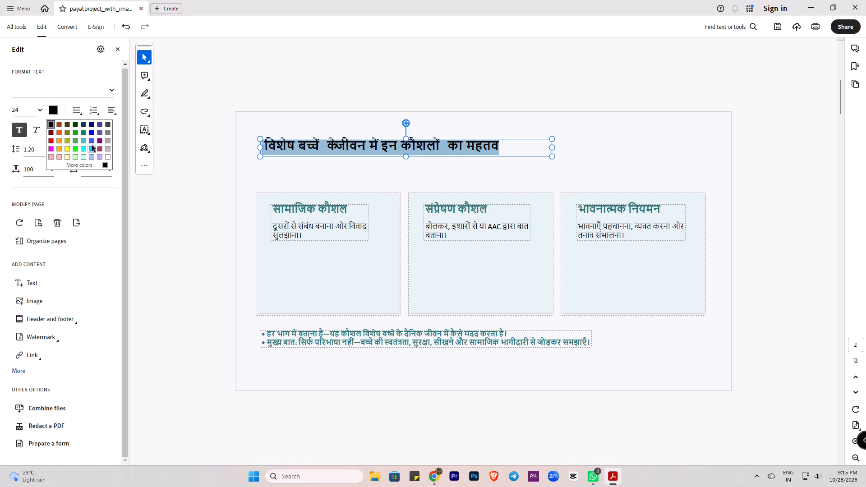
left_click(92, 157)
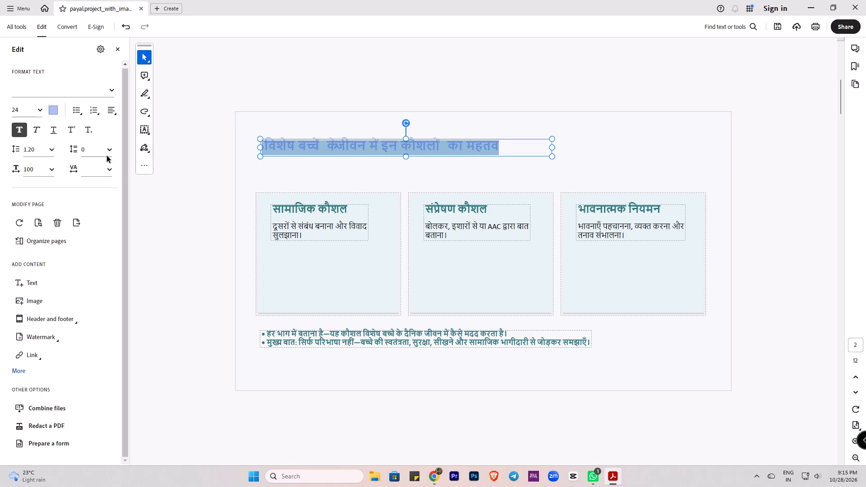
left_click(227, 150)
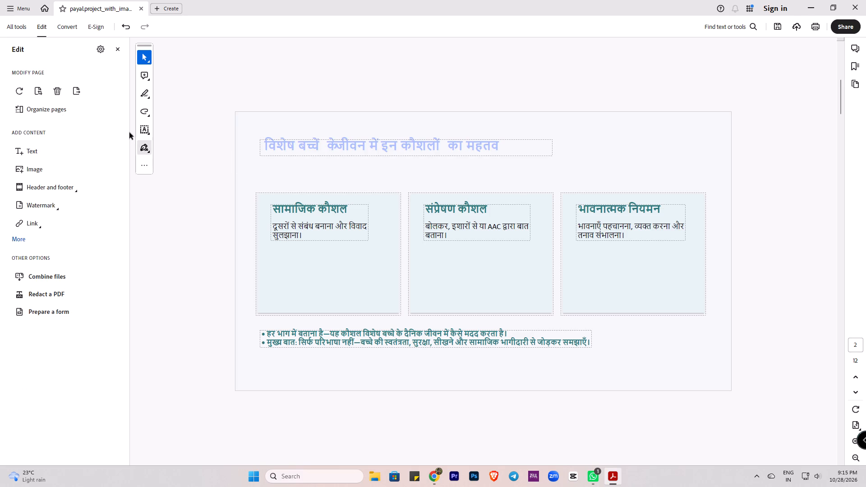
Recolor the second slide's whole heading line teal to match the card titles.
left_click_drag(502, 146, 357, 145)
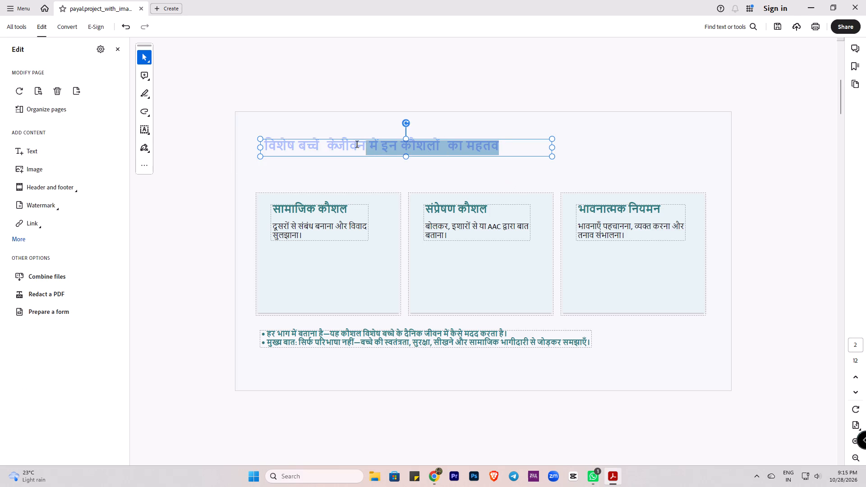
left_click_drag(357, 145, 266, 152)
left_click(266, 152)
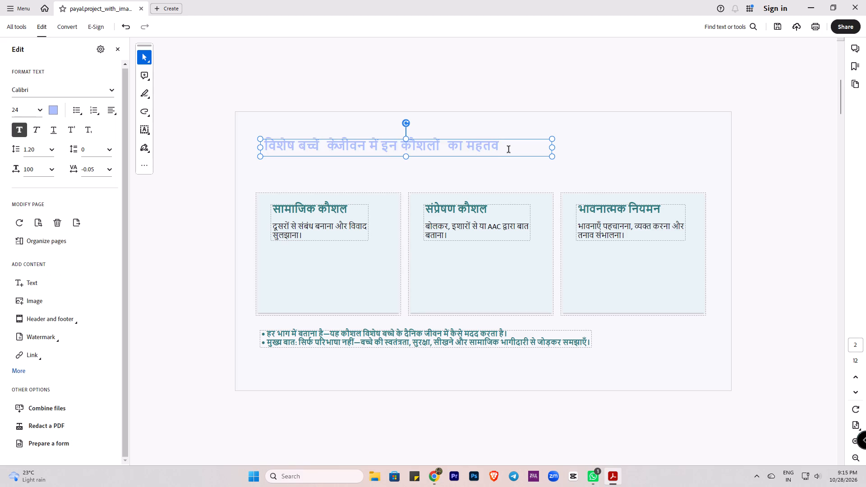
left_click_drag(504, 146, 228, 139)
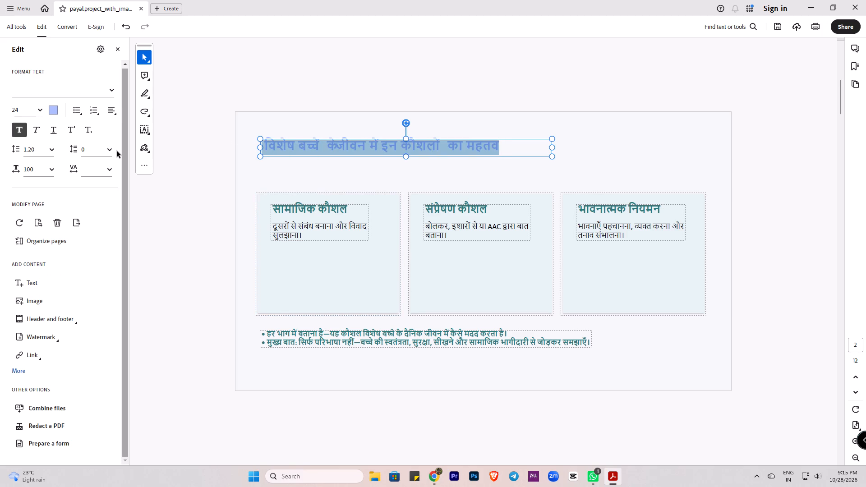
left_click(53, 110)
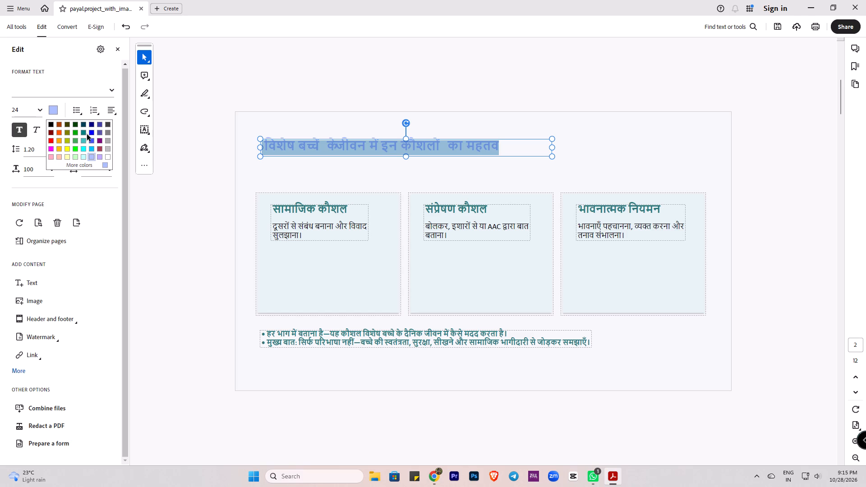
left_click(86, 133)
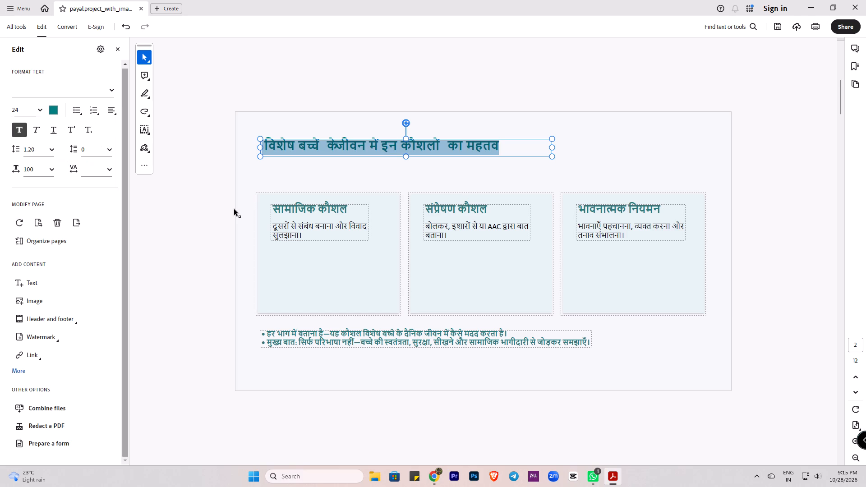
left_click(236, 207)
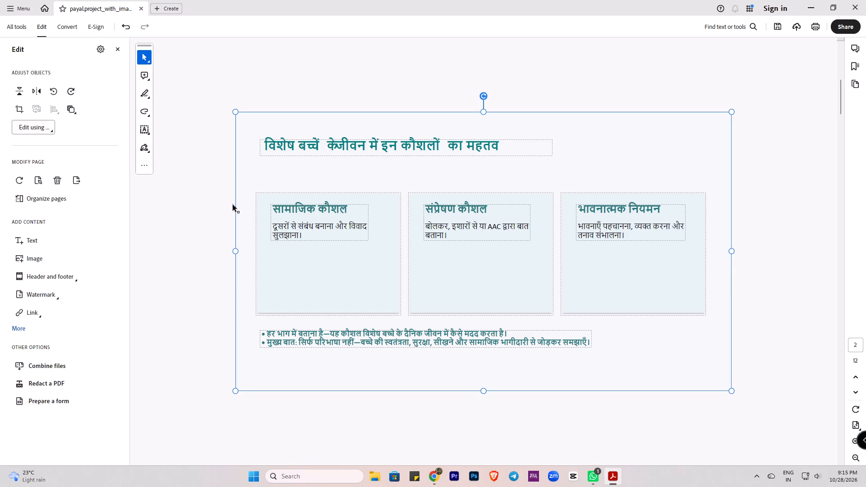
Check the cover title's text size, and set the second slide's heading text from its first word to 44.
scroll(226, 178, "up", 1)
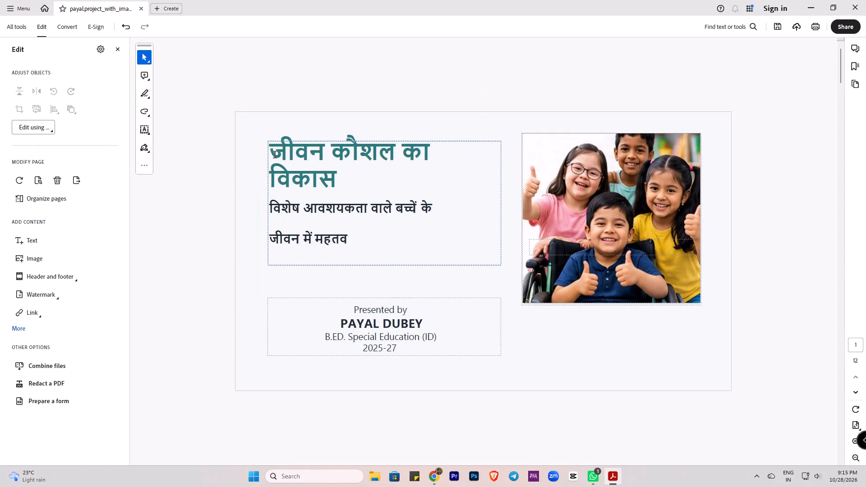
left_click_drag(275, 155, 336, 181)
left_click(233, 180)
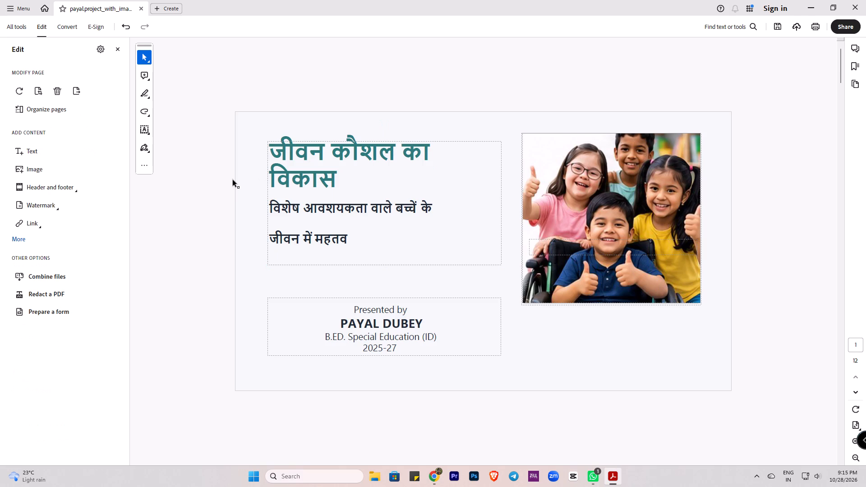
scroll(236, 216, "down", 1)
left_click_drag(267, 146, 406, 142)
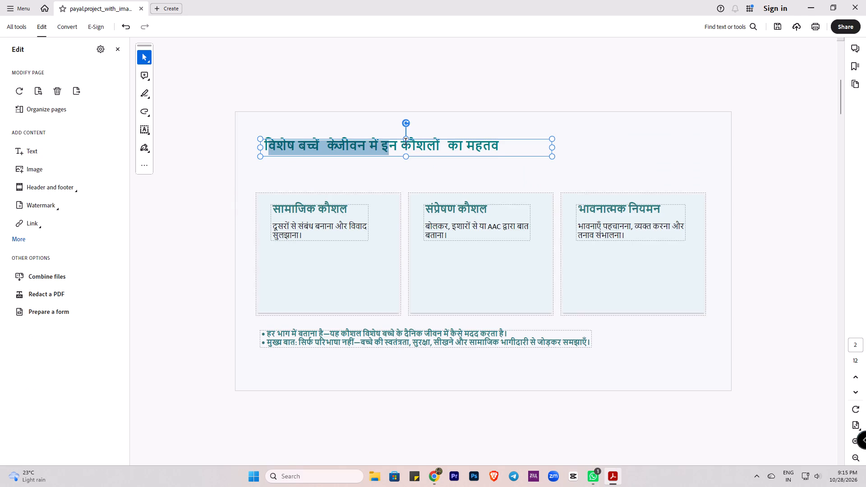
left_click_drag(406, 142, 502, 132)
left_click(40, 109)
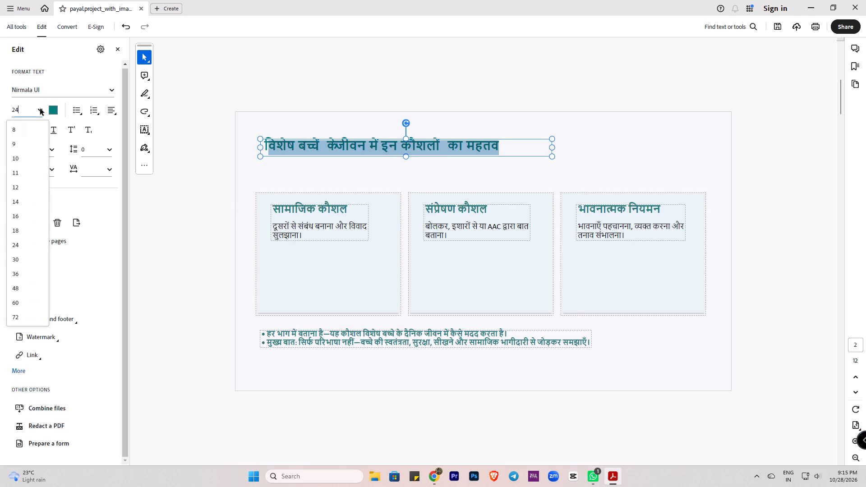
left_click_drag(25, 108, 0, 107)
type("44")
key("Return")
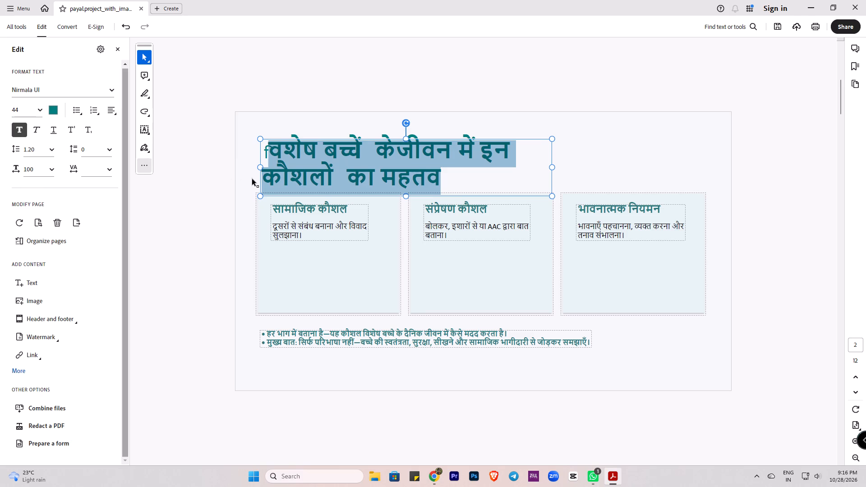
Undo the size 44 change on the second slide's heading and set the whole heading's font size to 35.
key("ctrl+z")
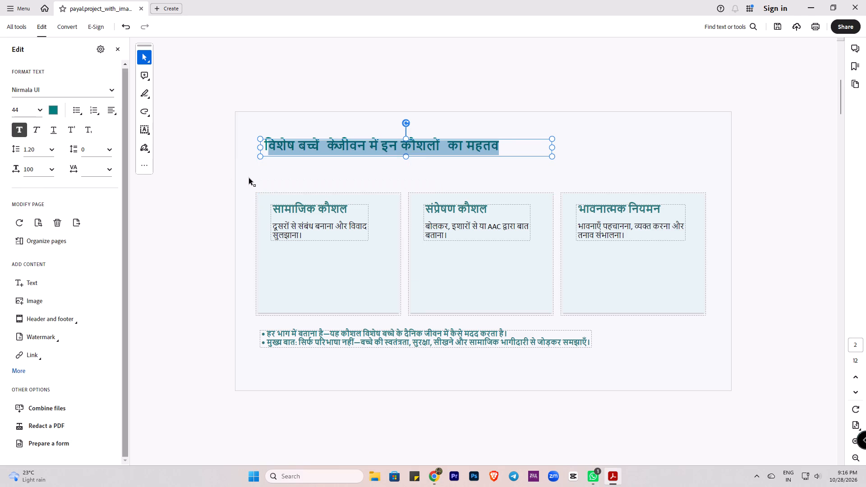
left_click(258, 142)
left_click_drag(264, 144, 439, 144)
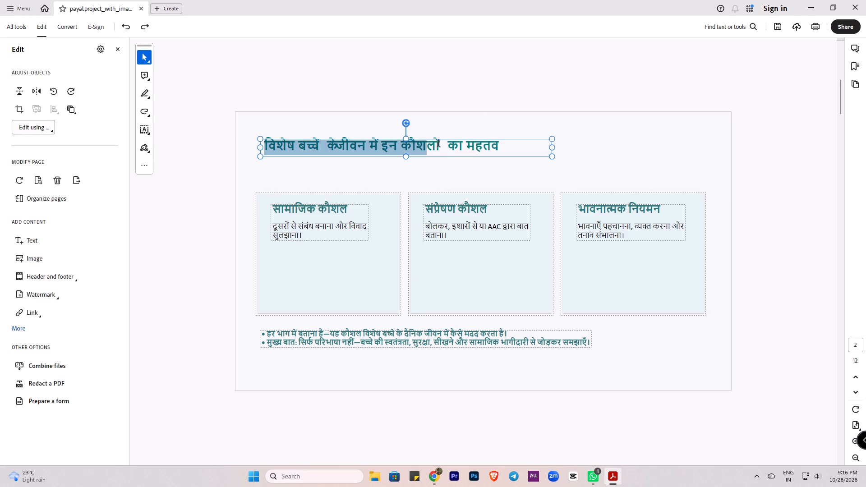
left_click_drag(439, 144, 515, 142)
left_click_drag(22, 111, 19, 111)
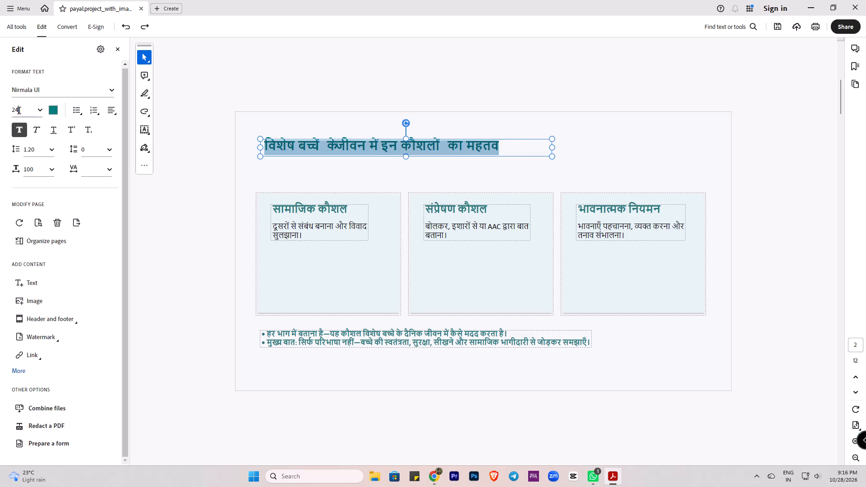
left_click_drag(19, 111, 0, 111)
type("35")
key("Return")
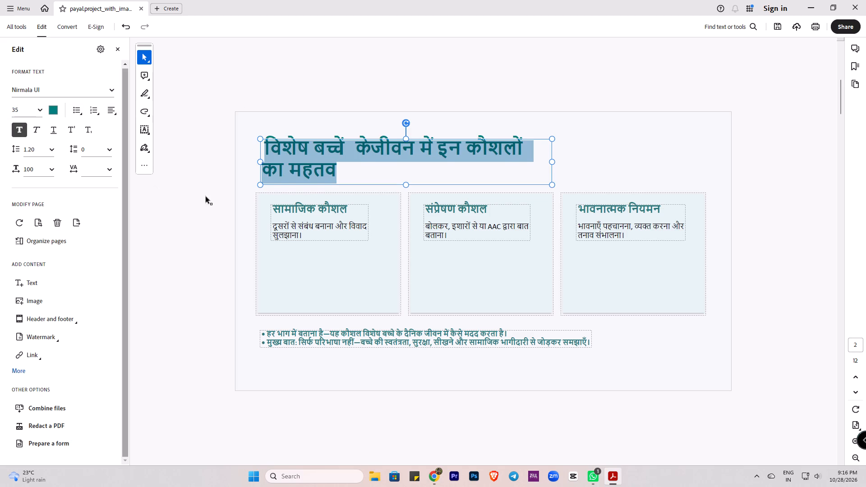
left_click(235, 187)
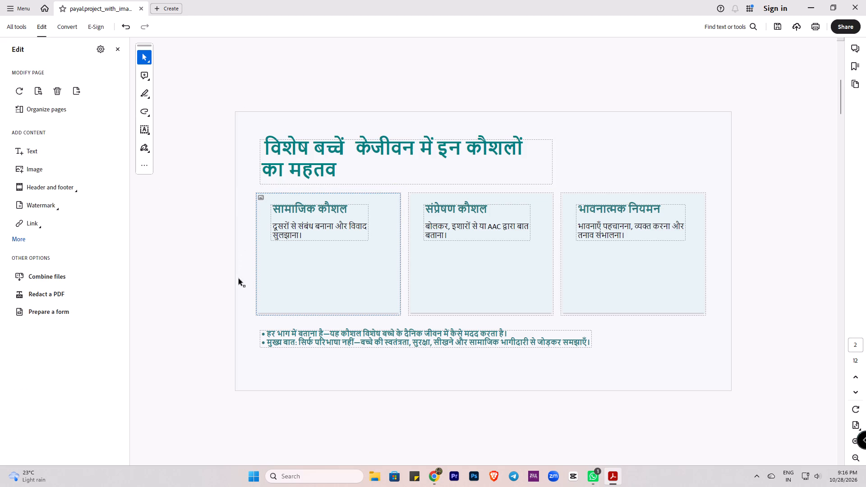
Move the second slide's heading box slightly upward, away from the cards below it.
left_click(377, 164)
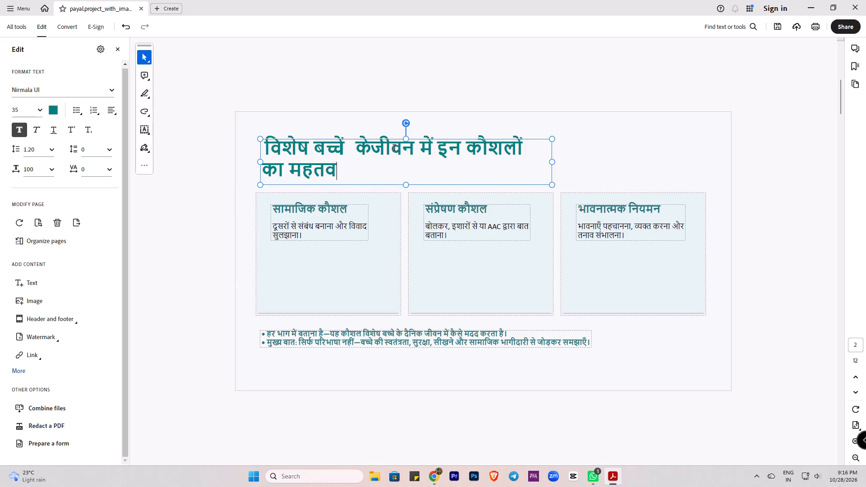
left_click_drag(407, 138, 406, 132)
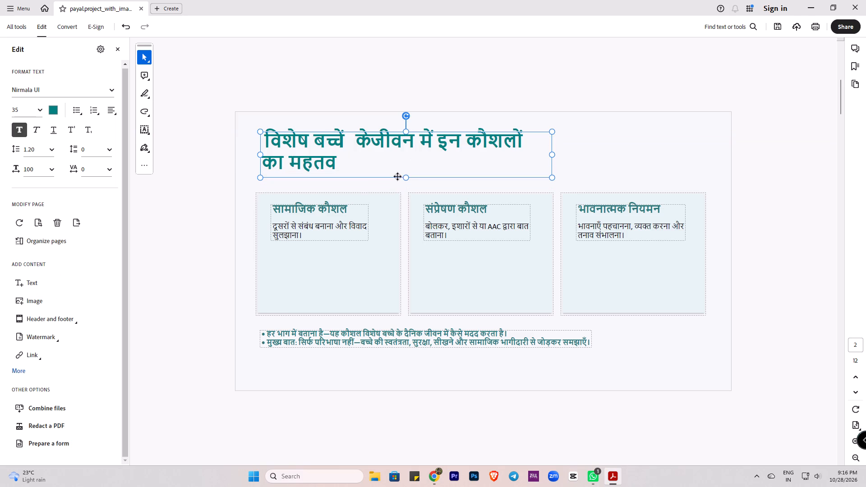
Fix the second slide's heading spacing: separate के from जीवन, add spaces before का, and remove the extra space before के.
left_click(373, 136)
key("space")
key("space")
key("space")
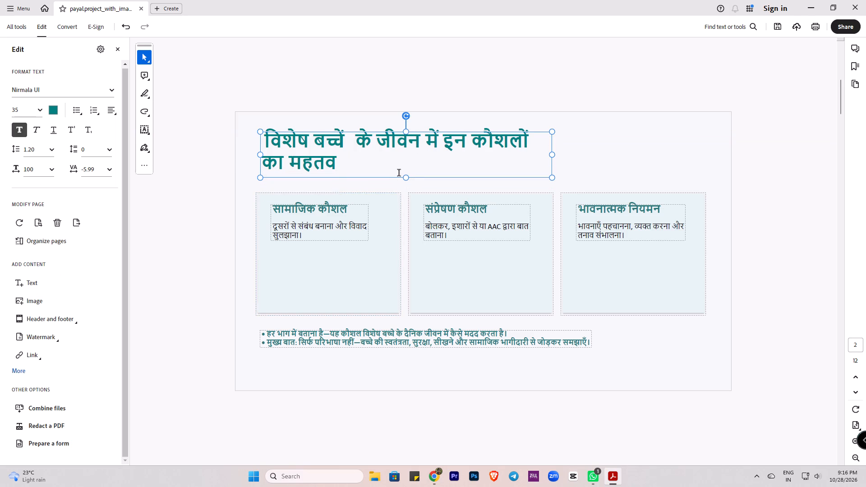
key("space")
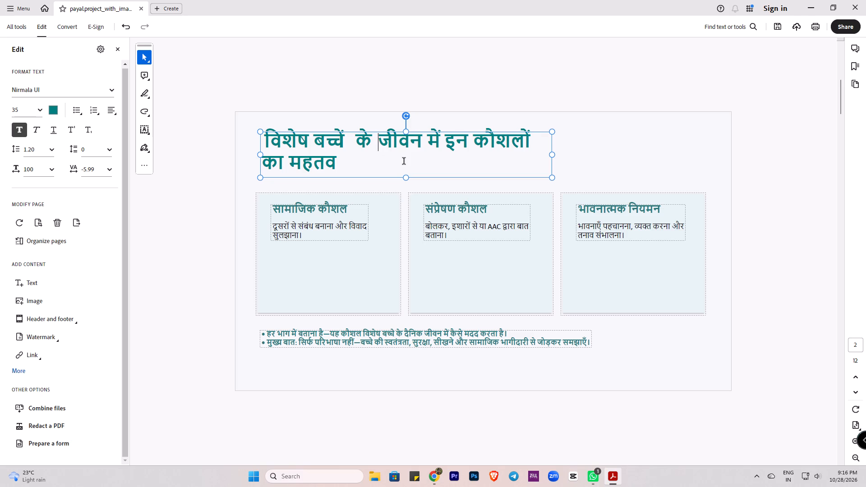
left_click(264, 161)
key("space")
key("space")
left_click(354, 138)
key("BackSpace")
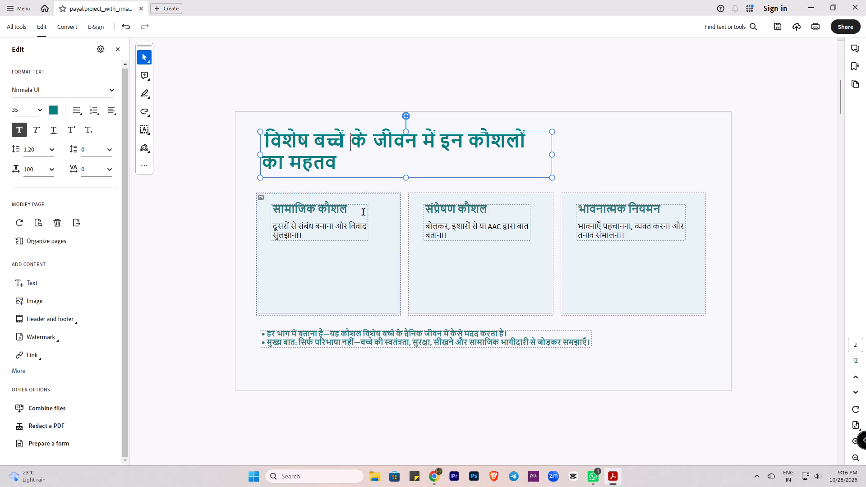
left_click(630, 381)
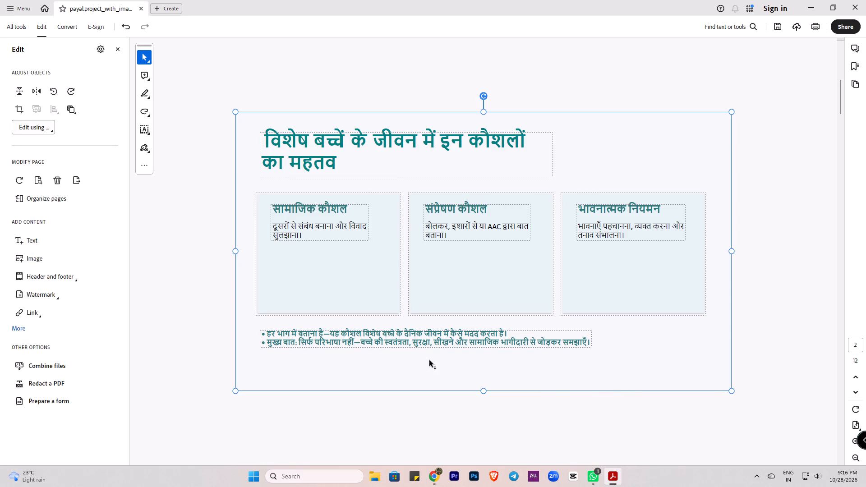
Look through slides 3 to 7 to examine their headings, text sizes and layout.
scroll(778, 337, "down", 1)
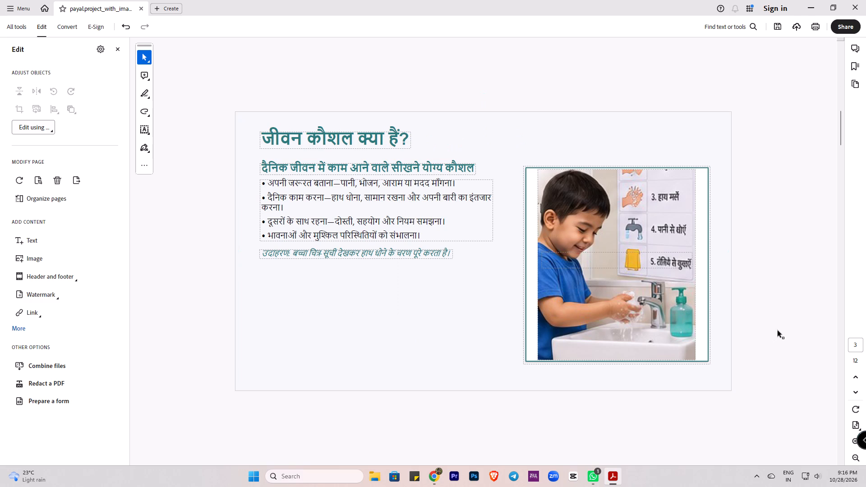
scroll(778, 331, "down", 1)
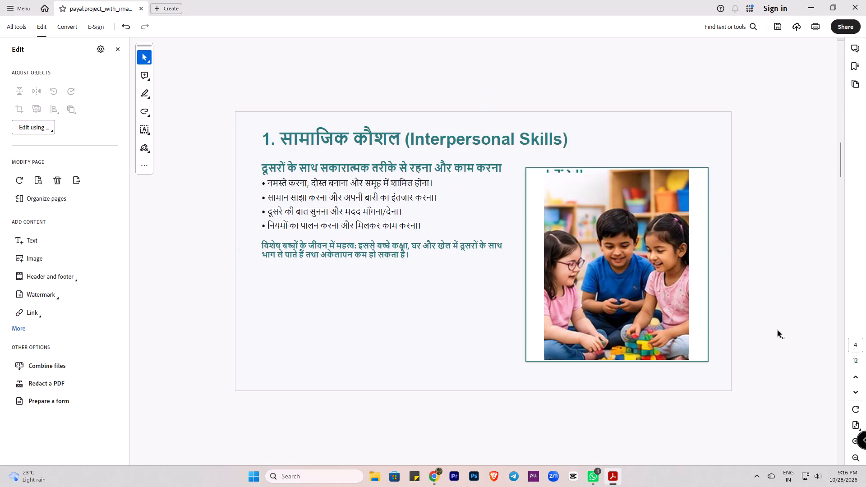
scroll(778, 331, "down", 1)
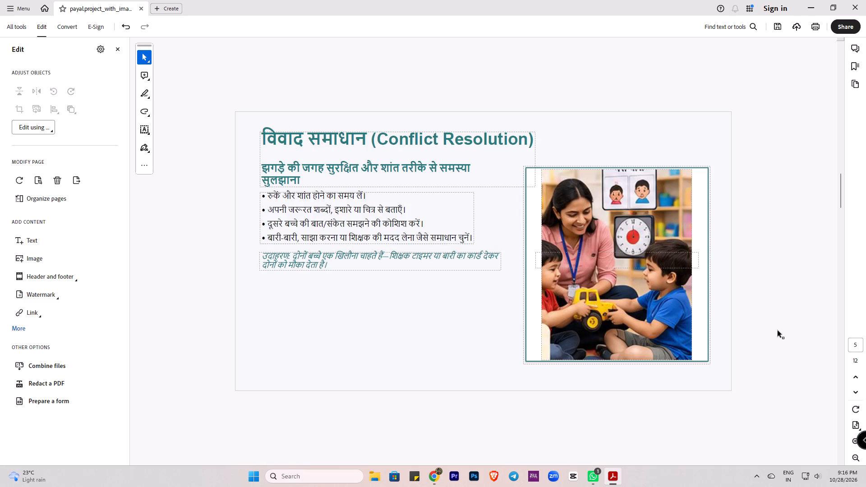
scroll(778, 331, "up", 1)
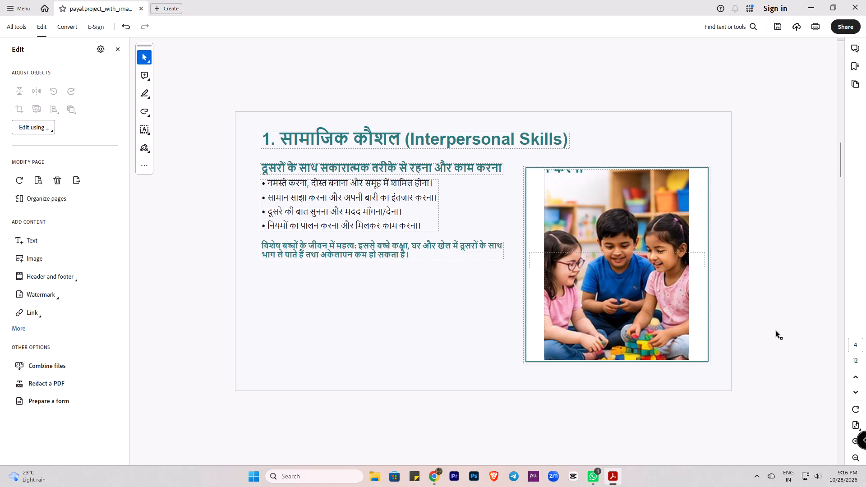
scroll(773, 331, "down", 1)
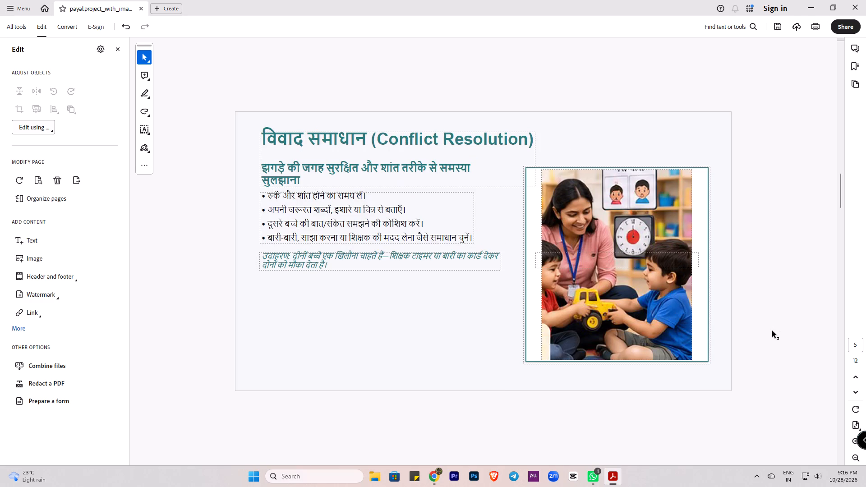
scroll(773, 331, "up", 1)
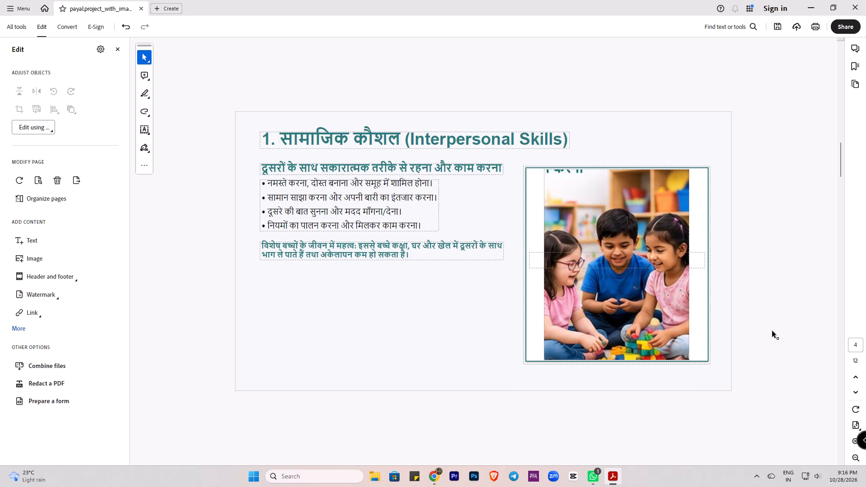
scroll(773, 331, "down", 1)
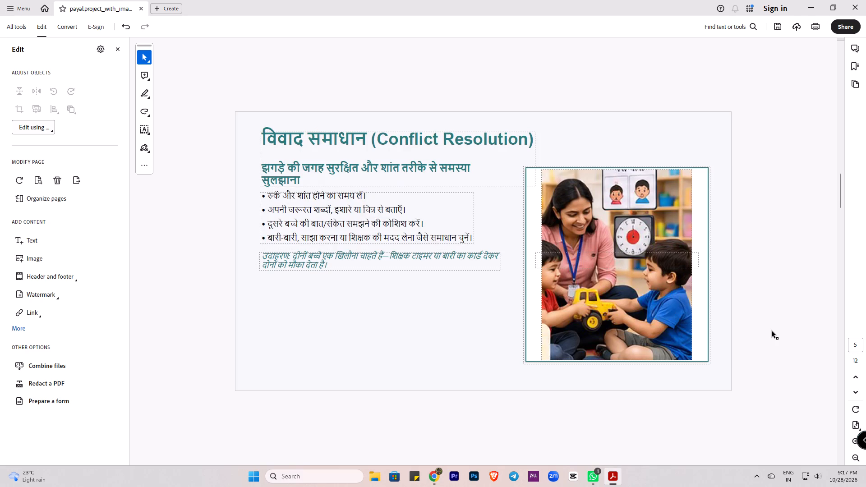
scroll(772, 331, "down", 1)
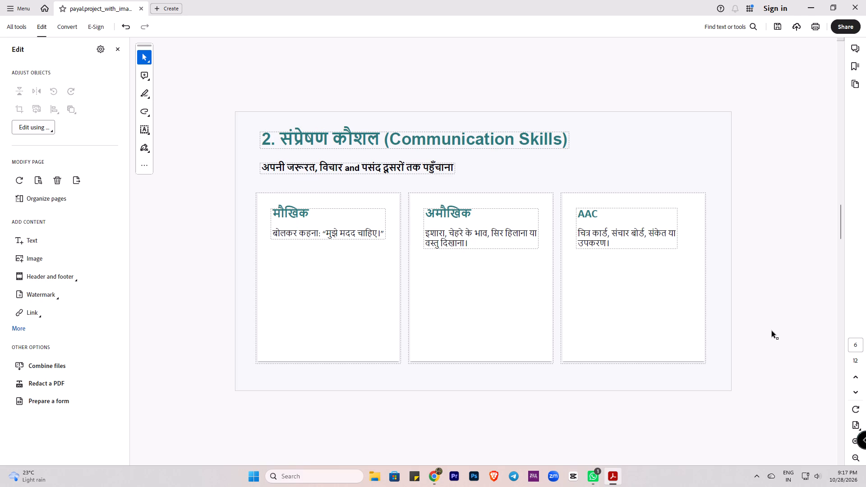
scroll(772, 331, "down", 1)
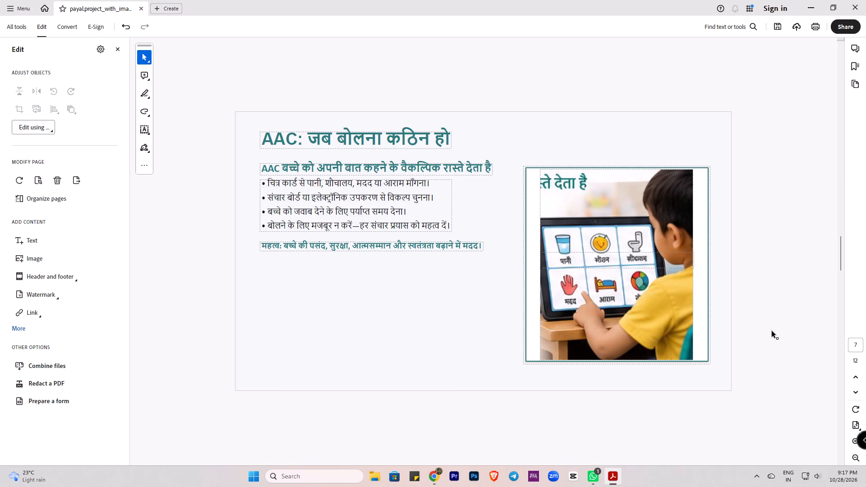
On the Communication Skills slide, set the font size of the black description text in all three cards to 24.
scroll(772, 331, "up", 1)
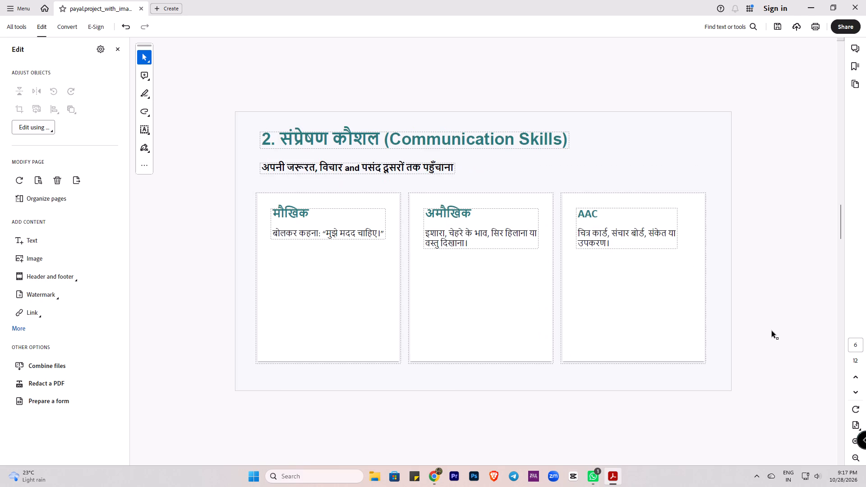
left_click_drag(263, 169, 461, 162)
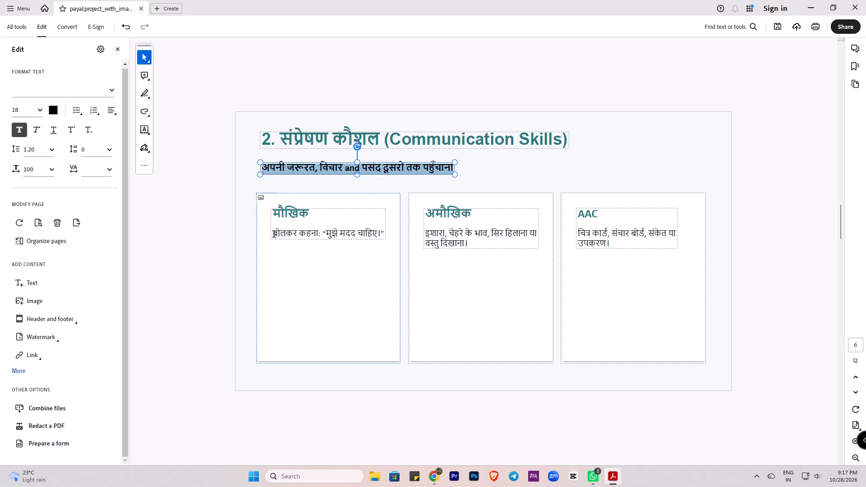
left_click_drag(273, 234, 401, 232)
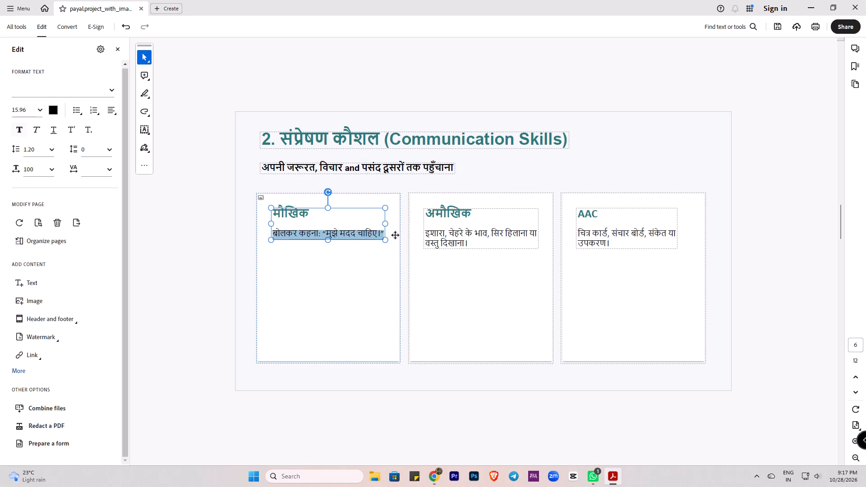
left_click(41, 111)
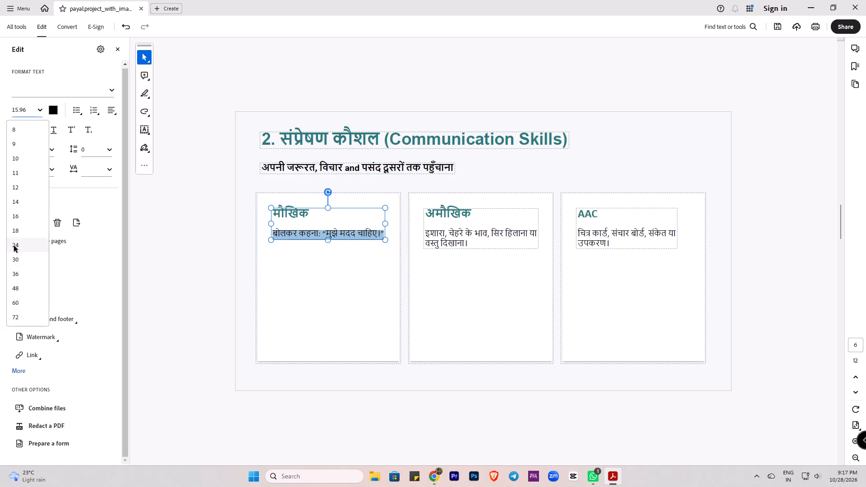
left_click(14, 246)
left_click_drag(426, 234, 467, 239)
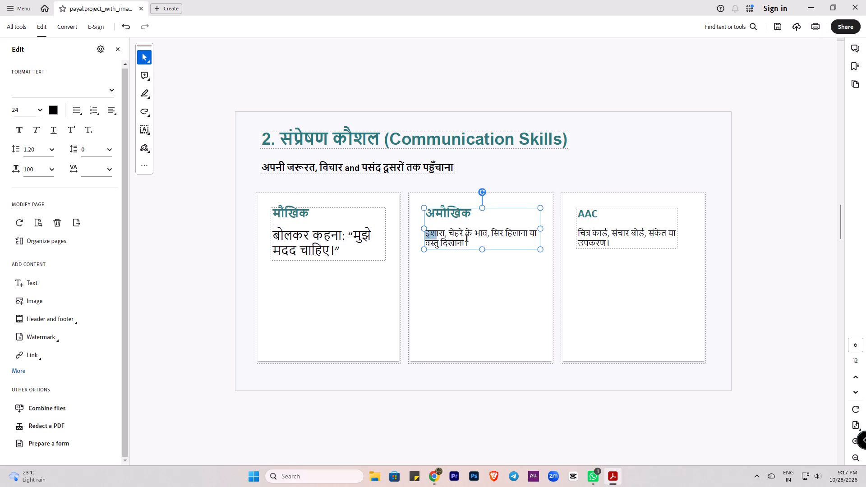
left_click_drag(467, 239, 531, 251)
left_click(40, 107)
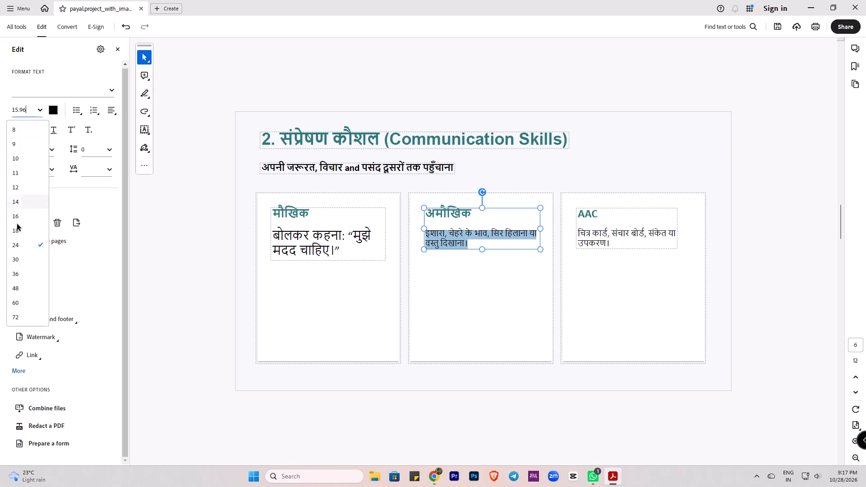
left_click(17, 245)
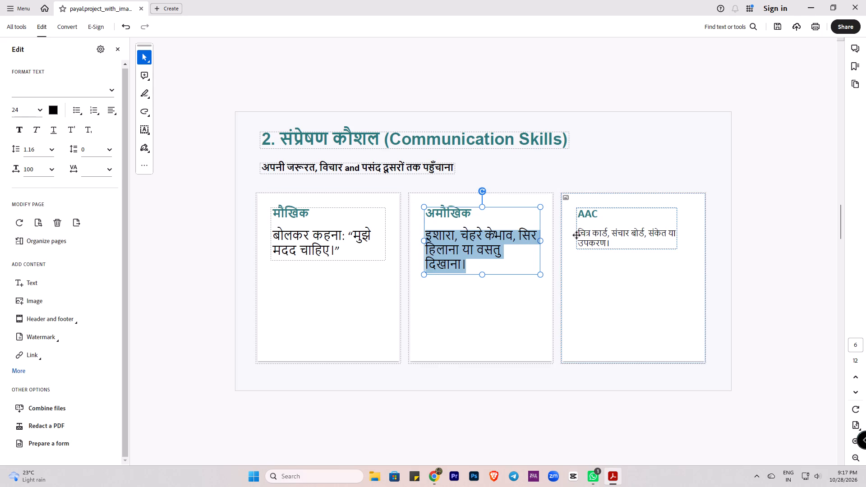
left_click_drag(578, 231, 640, 257)
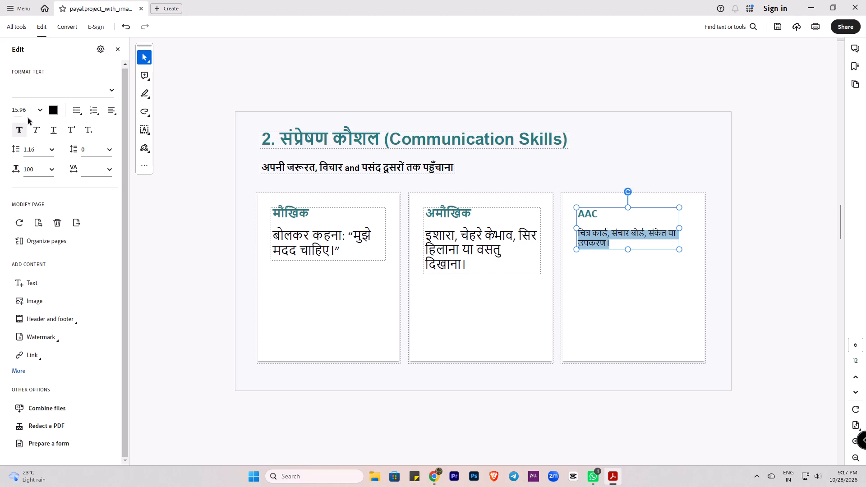
left_click(40, 108)
left_click(21, 244)
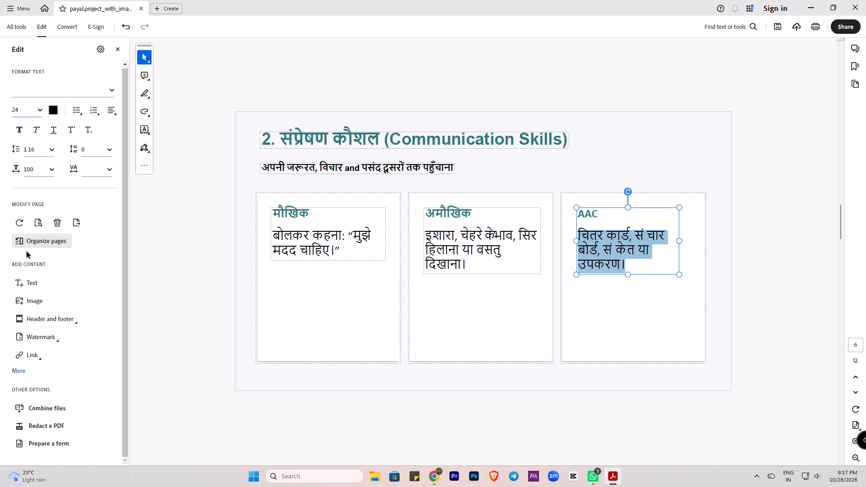
left_click(768, 345)
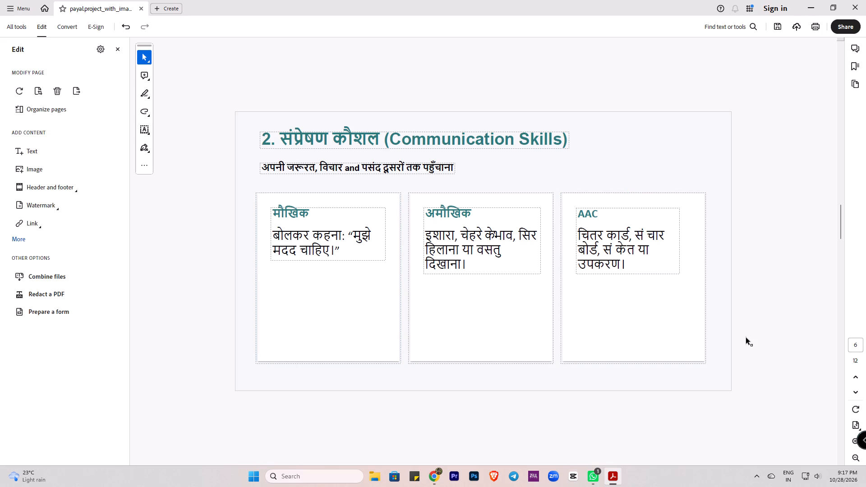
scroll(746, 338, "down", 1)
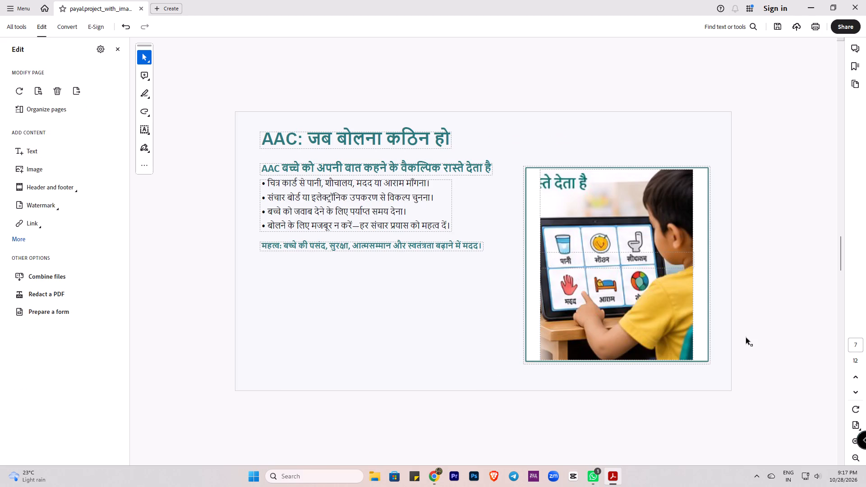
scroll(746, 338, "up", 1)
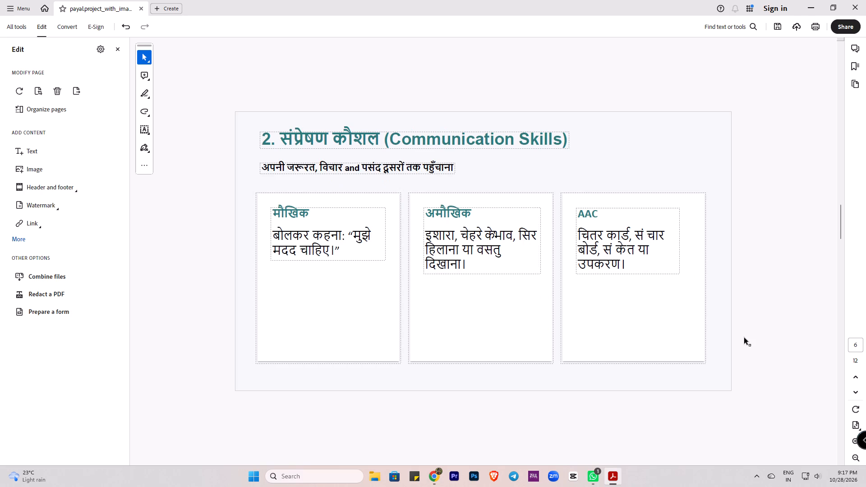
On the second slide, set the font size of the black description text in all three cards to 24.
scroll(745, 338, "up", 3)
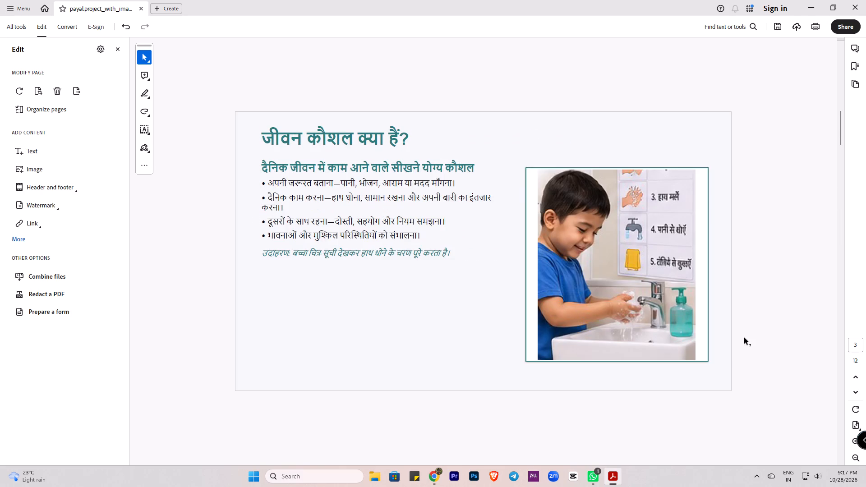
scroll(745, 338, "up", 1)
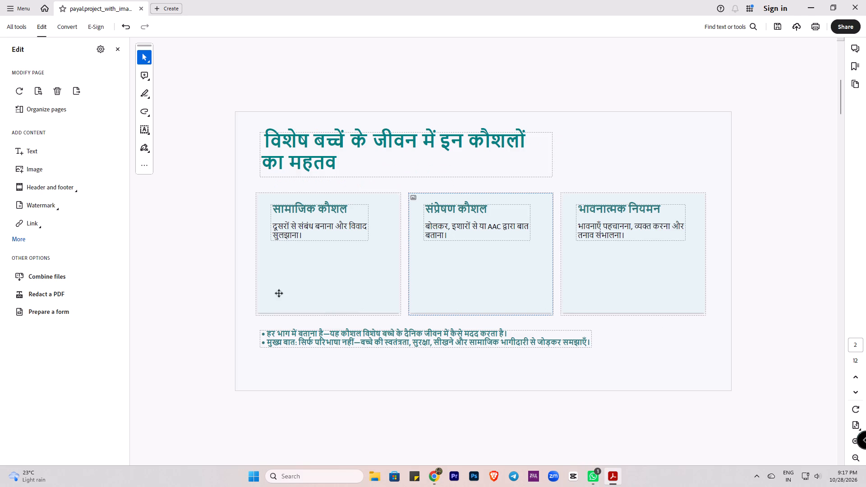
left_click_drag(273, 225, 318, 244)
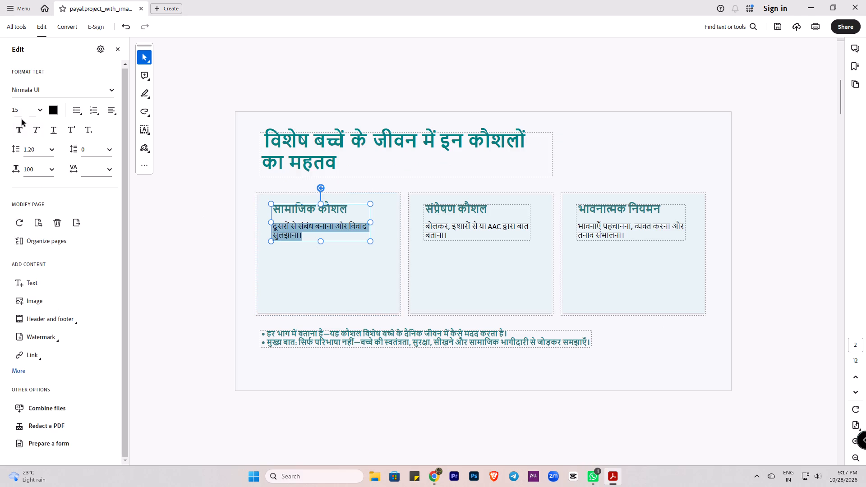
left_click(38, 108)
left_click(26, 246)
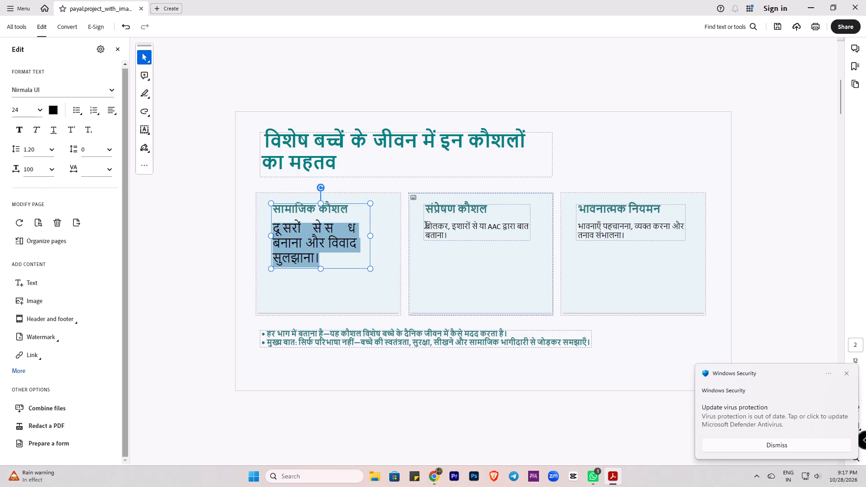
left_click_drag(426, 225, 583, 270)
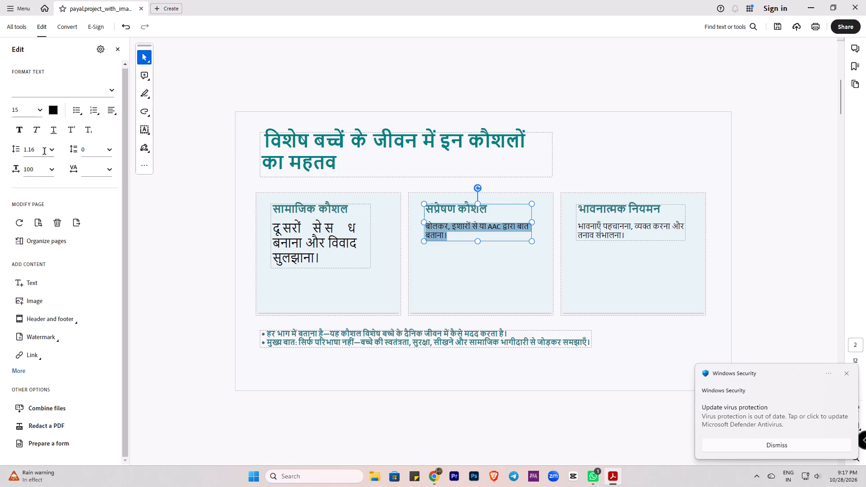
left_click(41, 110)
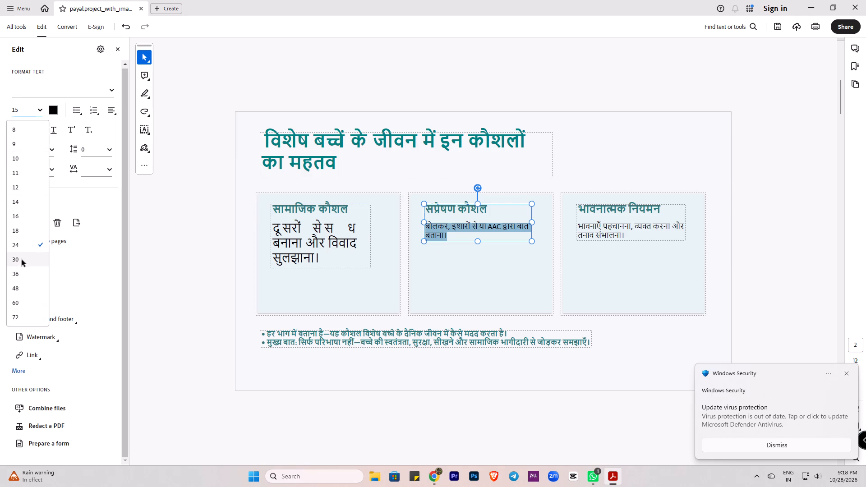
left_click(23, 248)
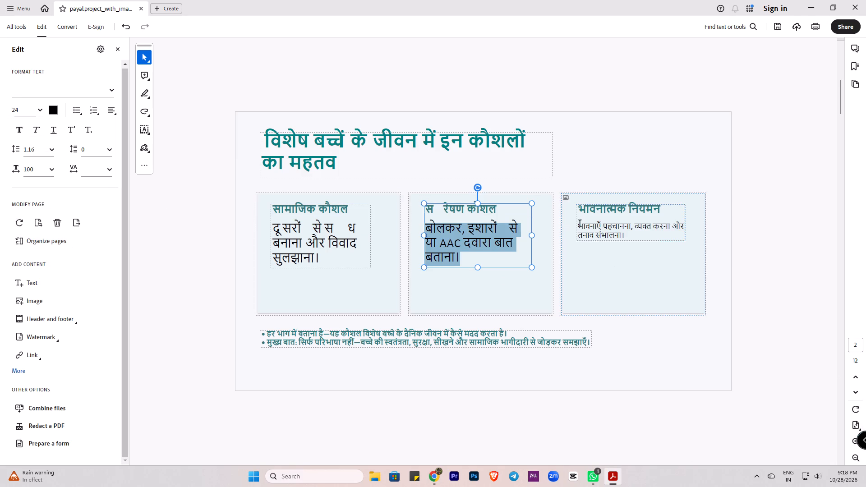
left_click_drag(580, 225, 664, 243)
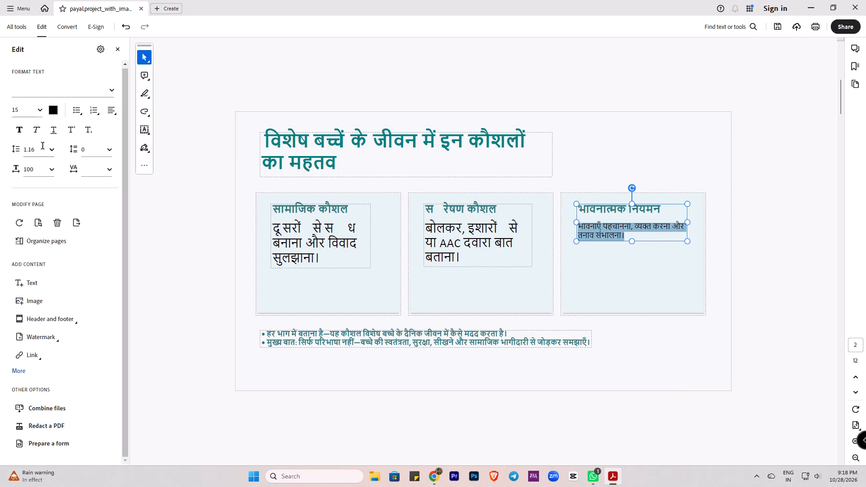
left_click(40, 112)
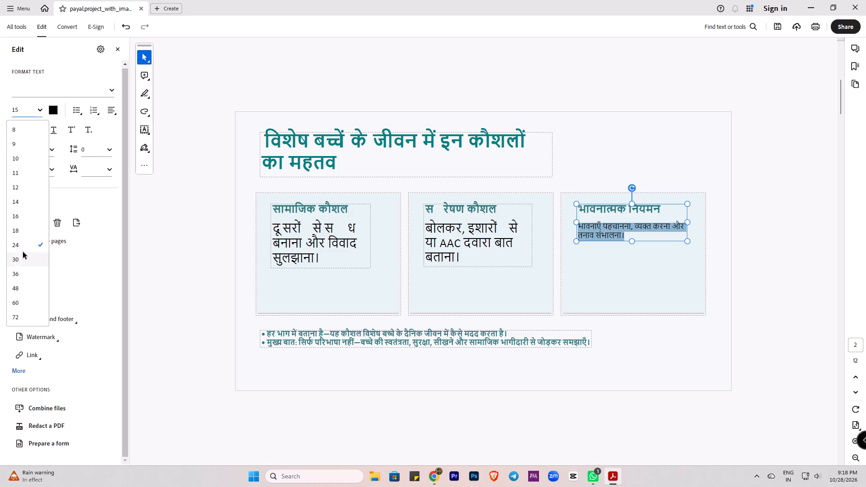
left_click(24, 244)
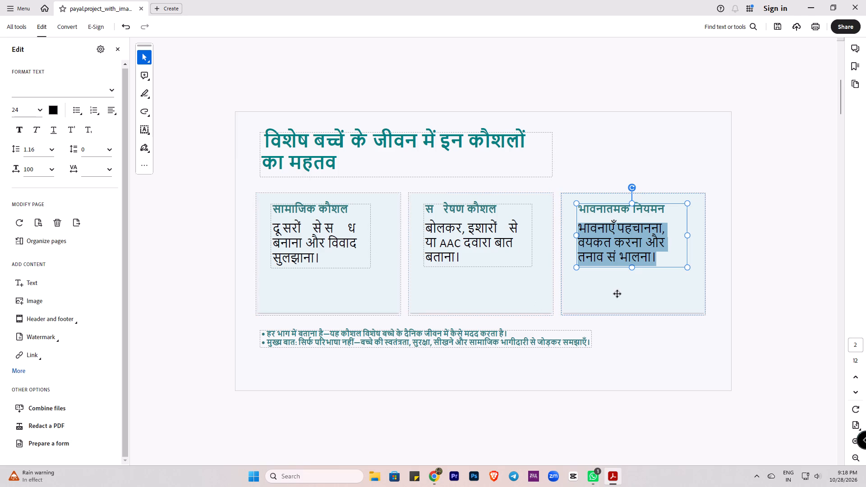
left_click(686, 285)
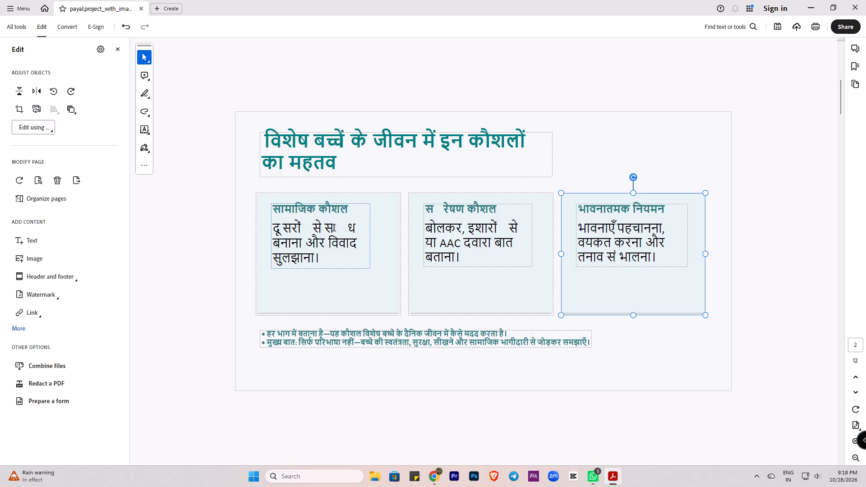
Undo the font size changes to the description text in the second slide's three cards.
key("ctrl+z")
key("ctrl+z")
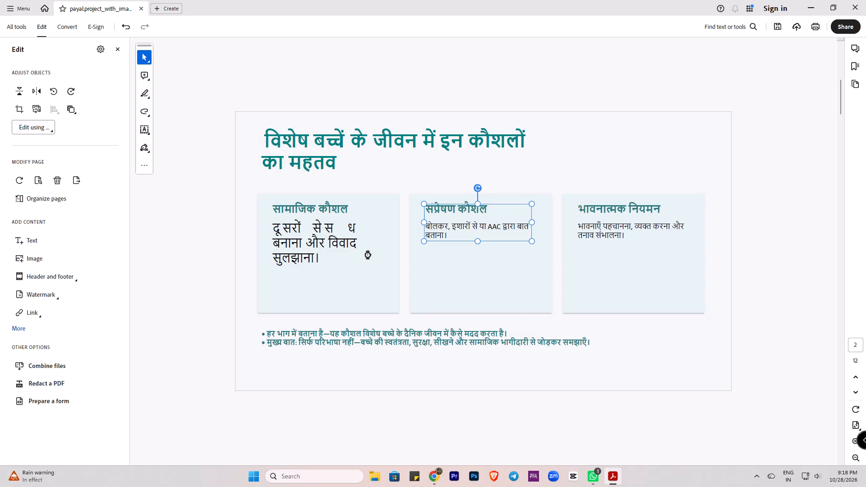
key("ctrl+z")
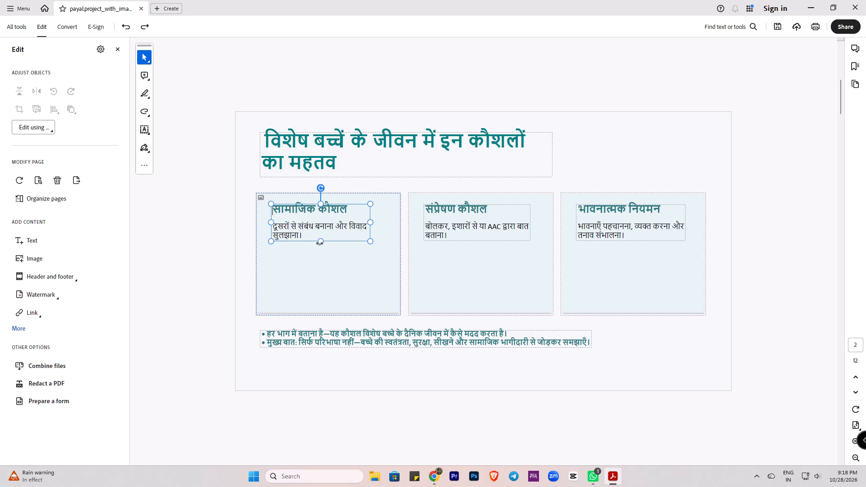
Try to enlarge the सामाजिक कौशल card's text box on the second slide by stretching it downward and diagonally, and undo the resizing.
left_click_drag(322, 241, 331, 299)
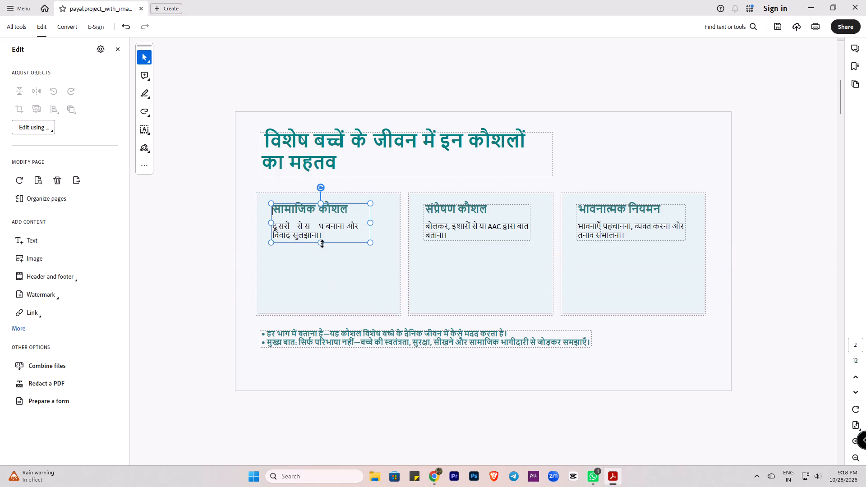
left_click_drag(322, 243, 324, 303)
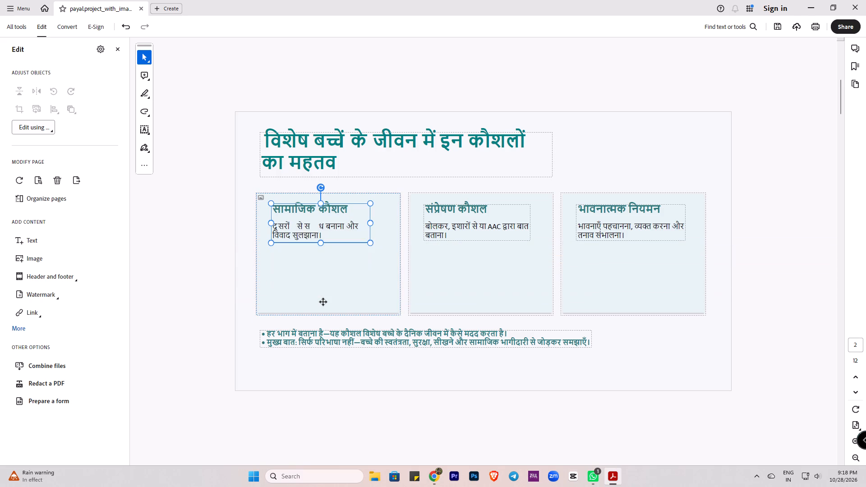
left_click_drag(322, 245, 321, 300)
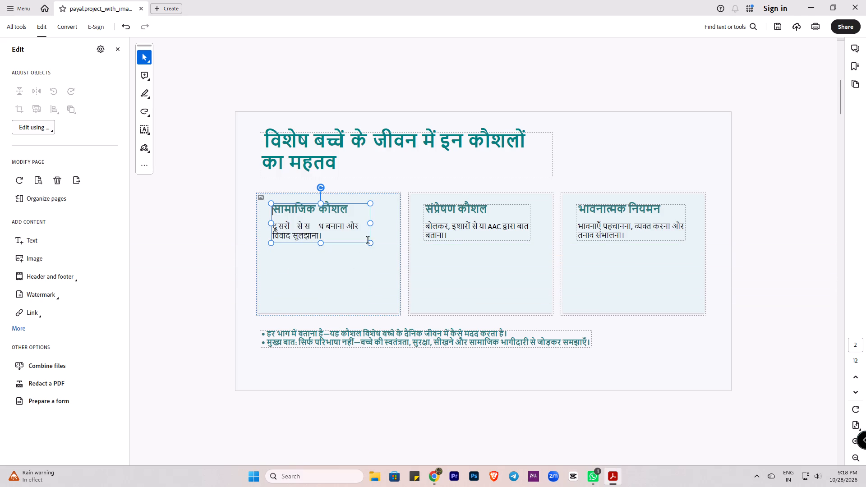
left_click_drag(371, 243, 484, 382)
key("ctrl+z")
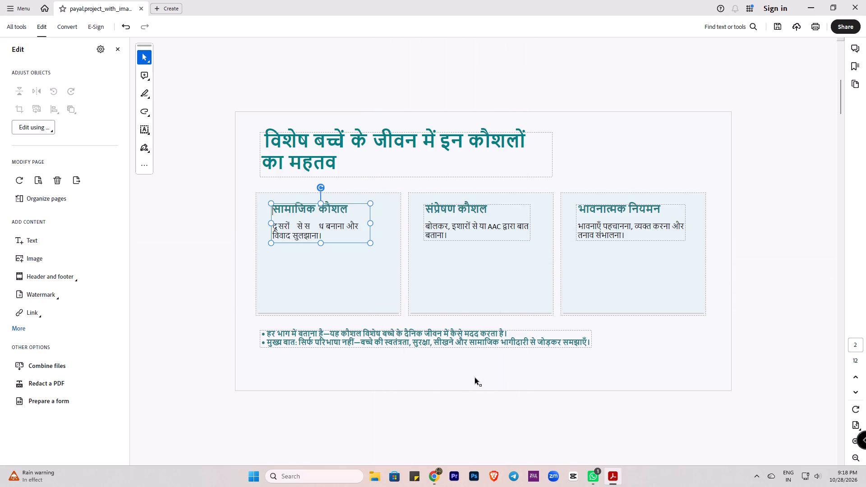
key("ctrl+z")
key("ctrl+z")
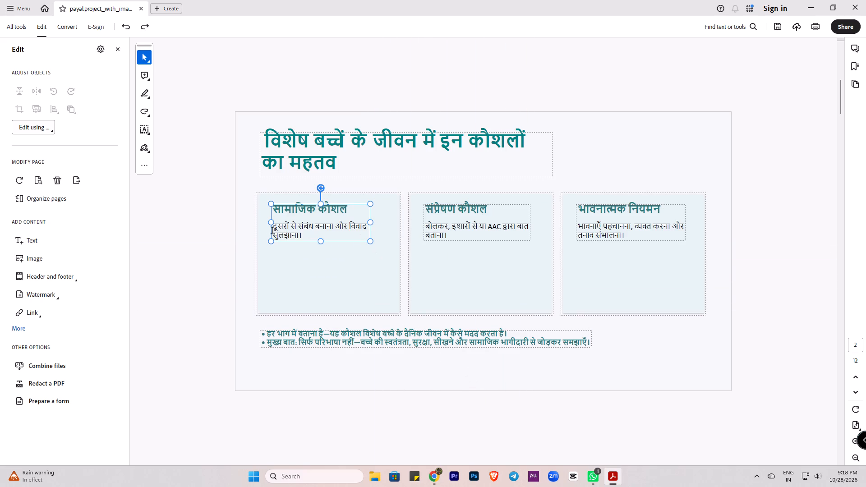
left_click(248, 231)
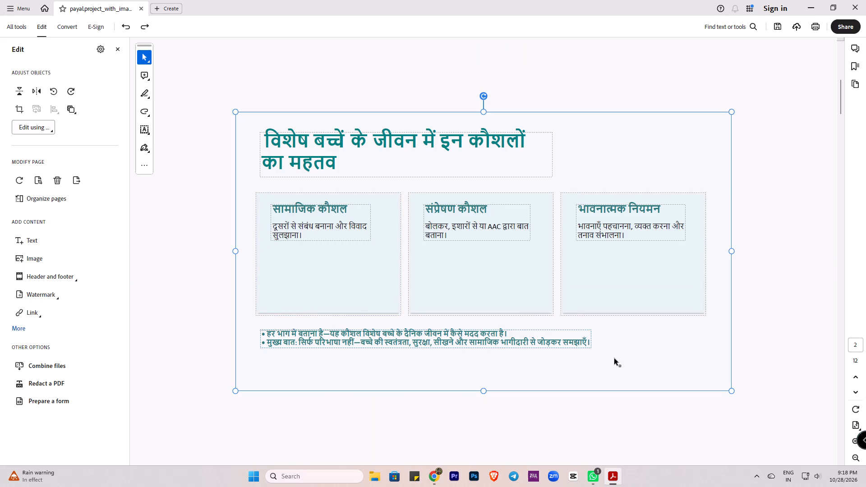
Save the edited PDF.
scroll(621, 359, "down", 4)
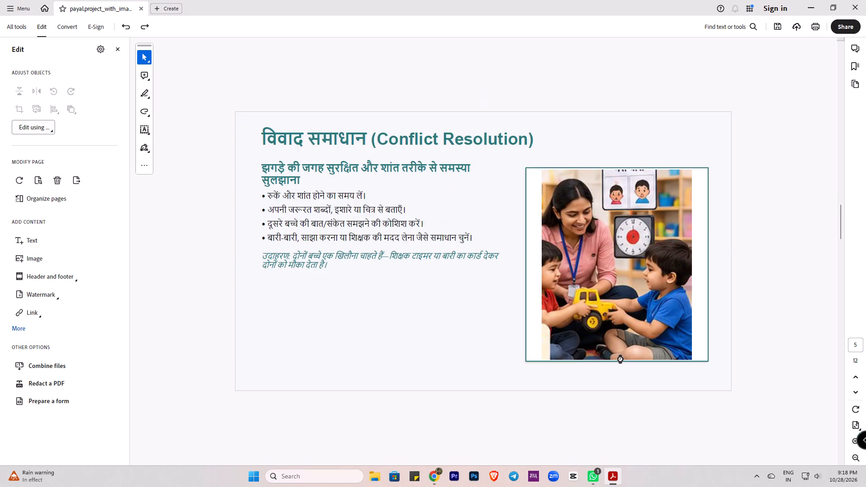
scroll(620, 359, "down", 2)
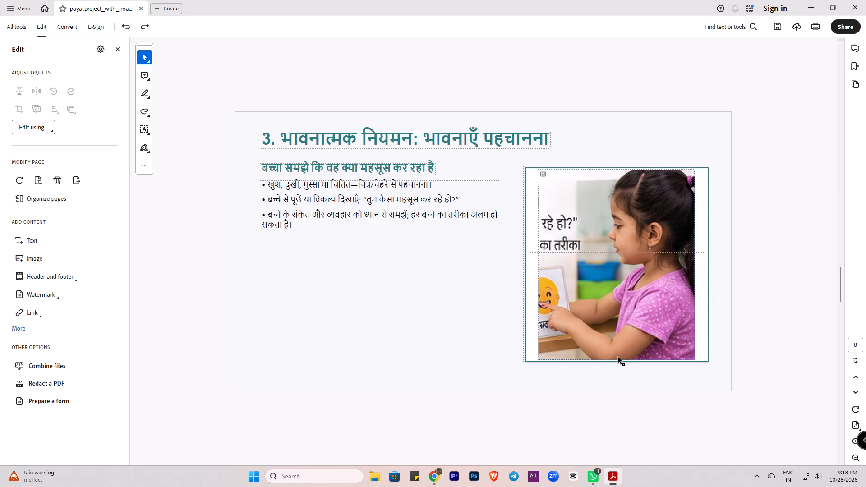
key("ctrl+s")
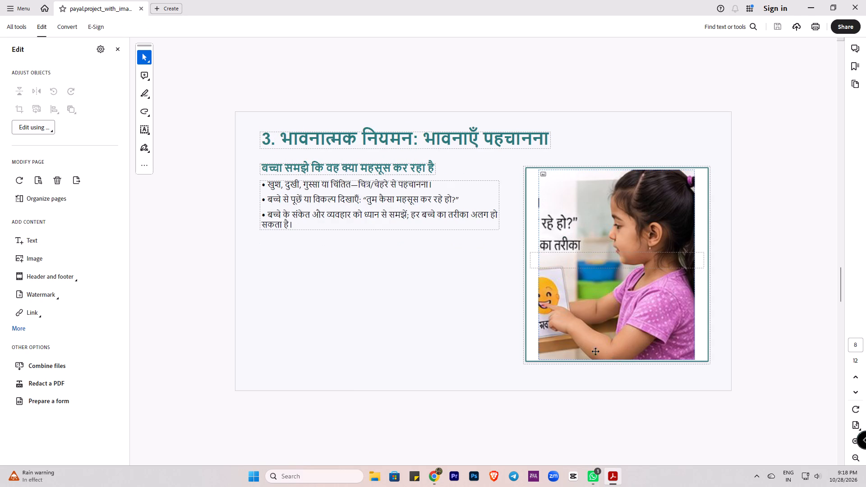
Add a new text line THANK YOU on the last slide, in the empty area below the लक्ष्य paragraph.
scroll(394, 298, "down", 4)
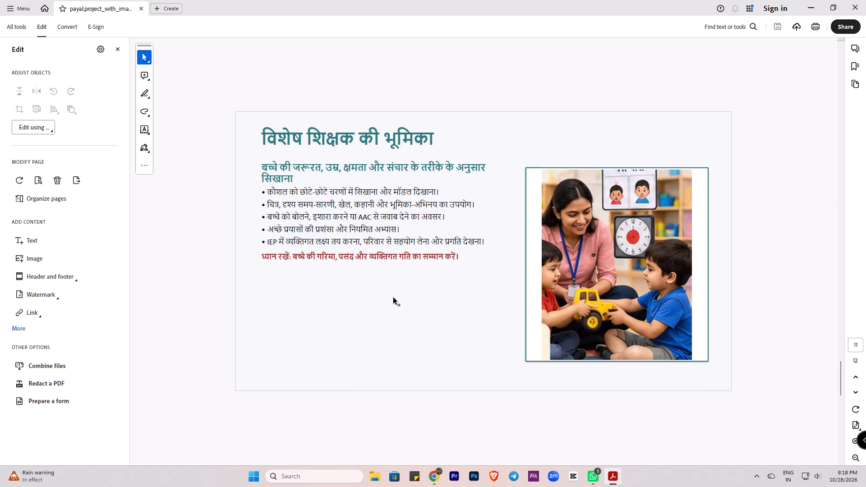
scroll(394, 298, "down", 7)
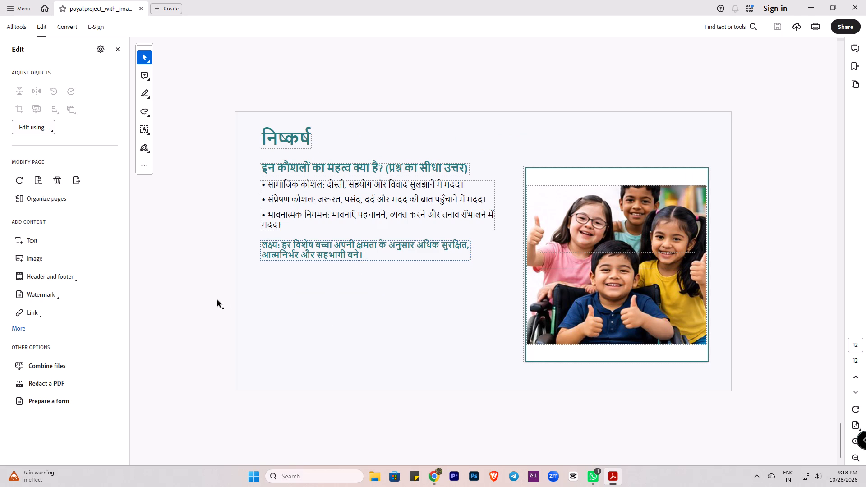
left_click(34, 242)
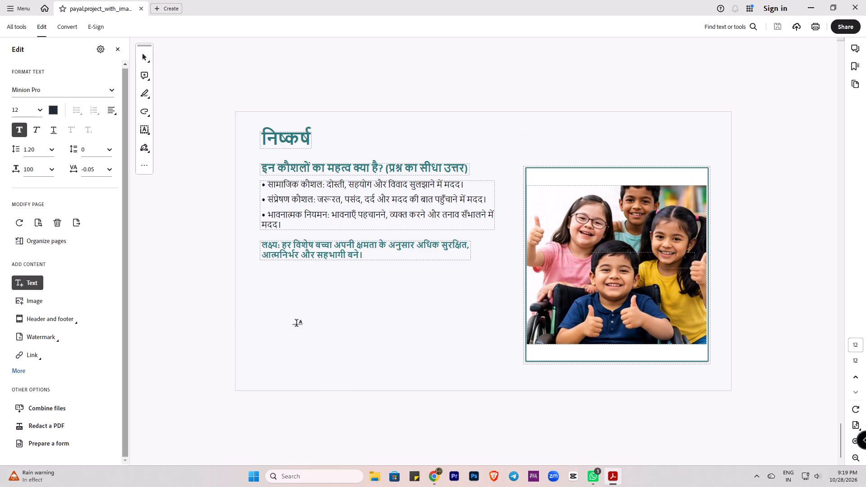
left_click(348, 318)
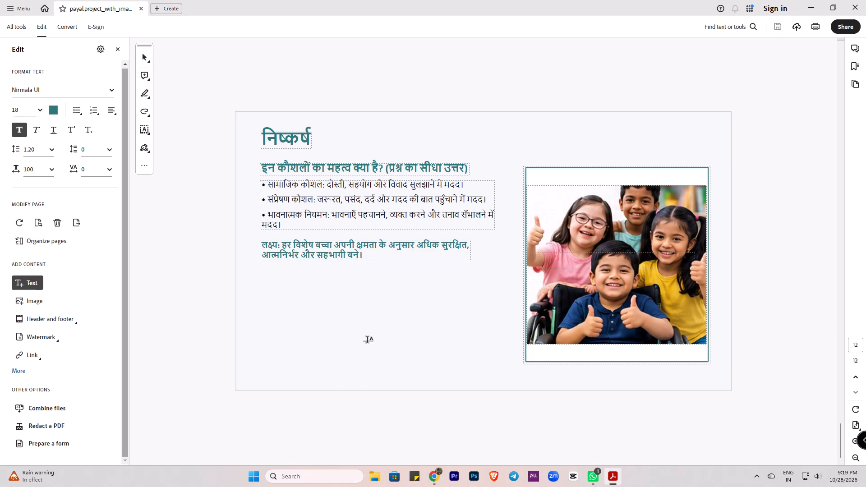
type("THANK")
key("shift+space")
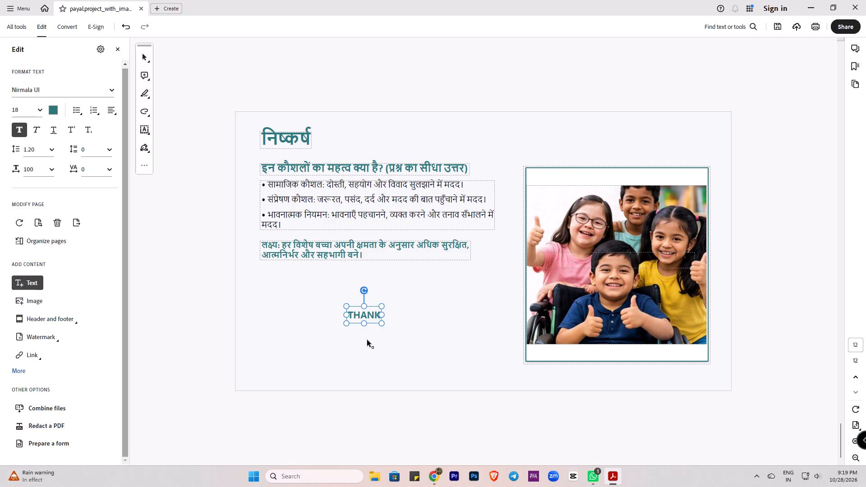
type("YOU")
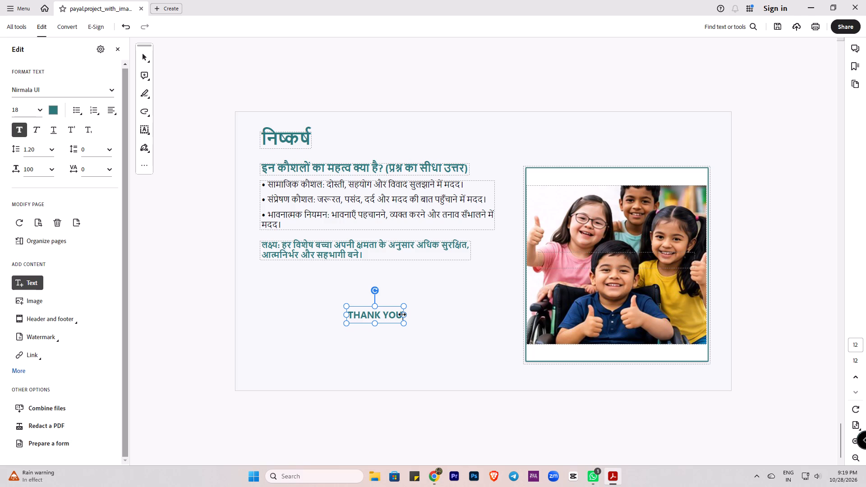
Set the THANK YOU text to font size 24 and underline it.
left_click_drag(401, 317, 337, 311)
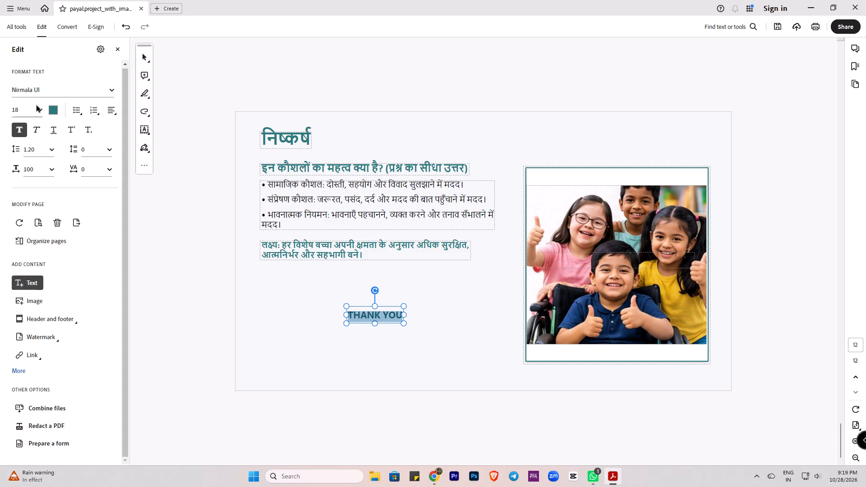
left_click(37, 106)
left_click(21, 244)
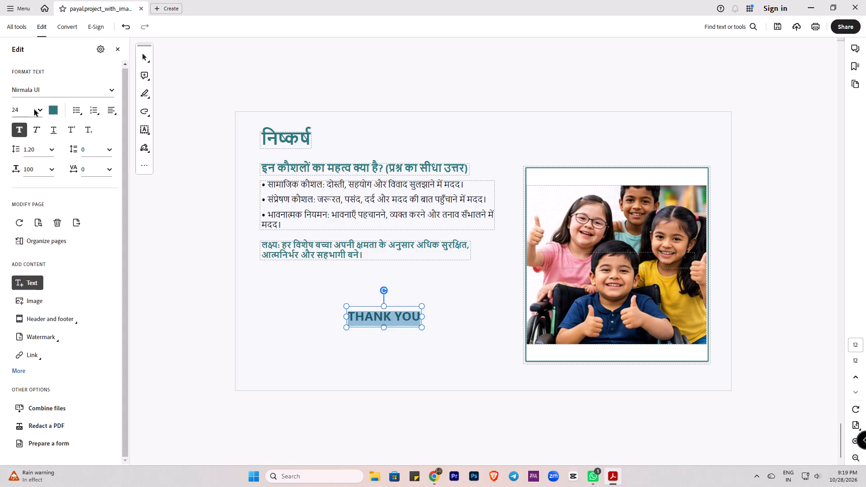
left_click(55, 132)
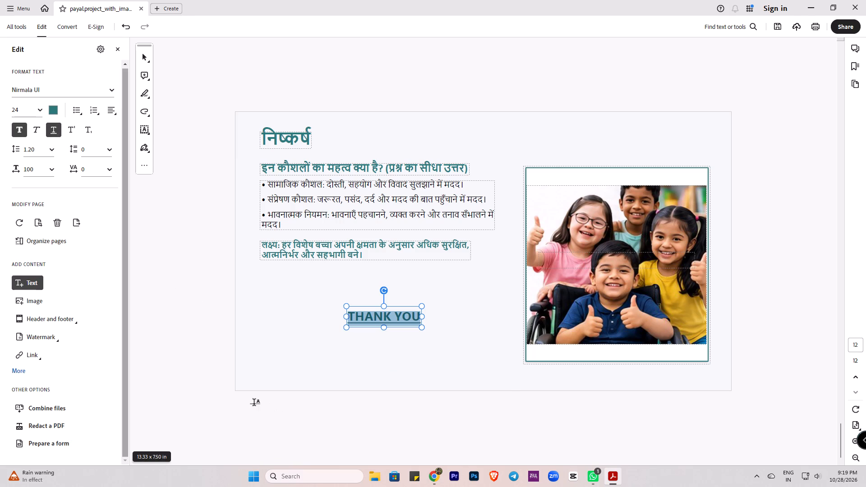
key("v")
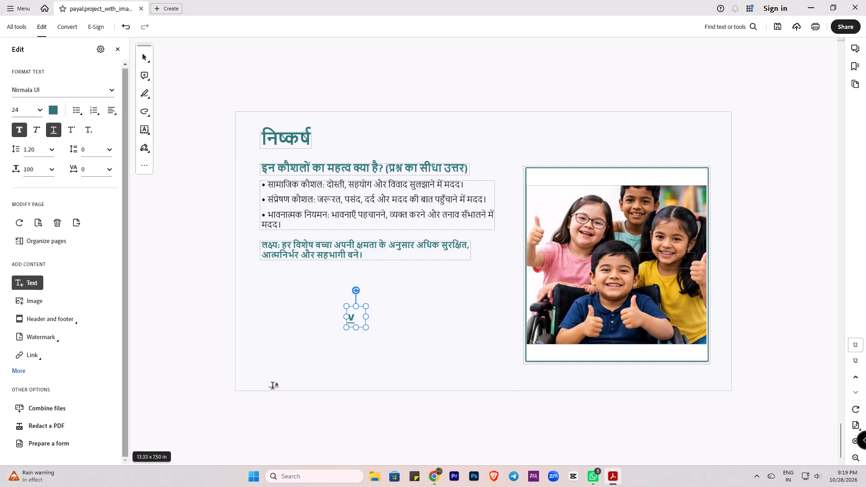
key("ctrl+z")
left_click(384, 390)
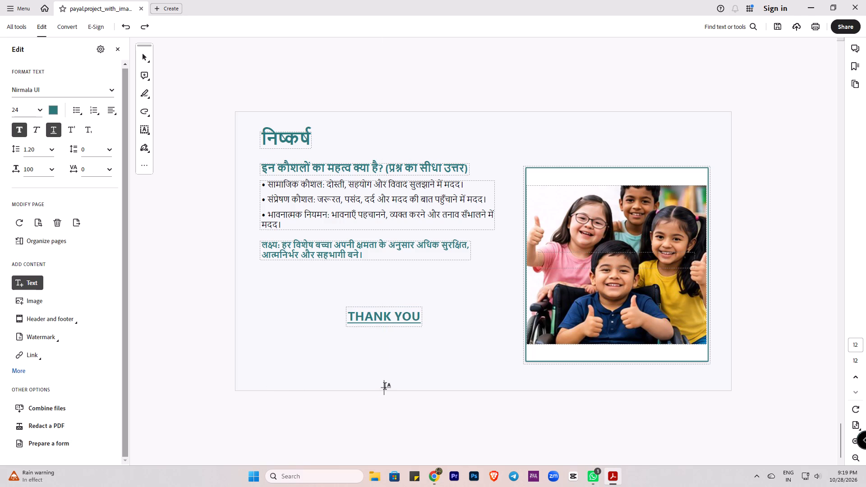
Save the PDF and close it.
key("ctrl+s")
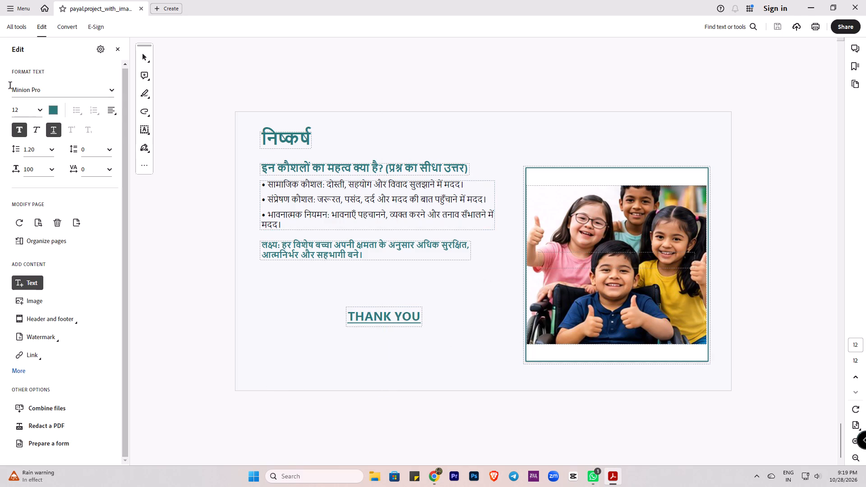
left_click(852, 8)
Reopen the project PDF from the desktop, review its slides from the cover to the closing slide, and close it.
double_click(46, 102)
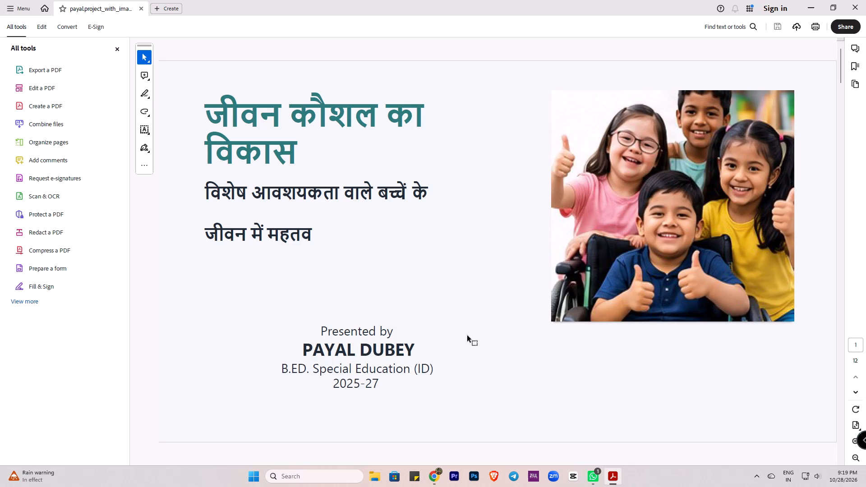
scroll(495, 353, "down", 1)
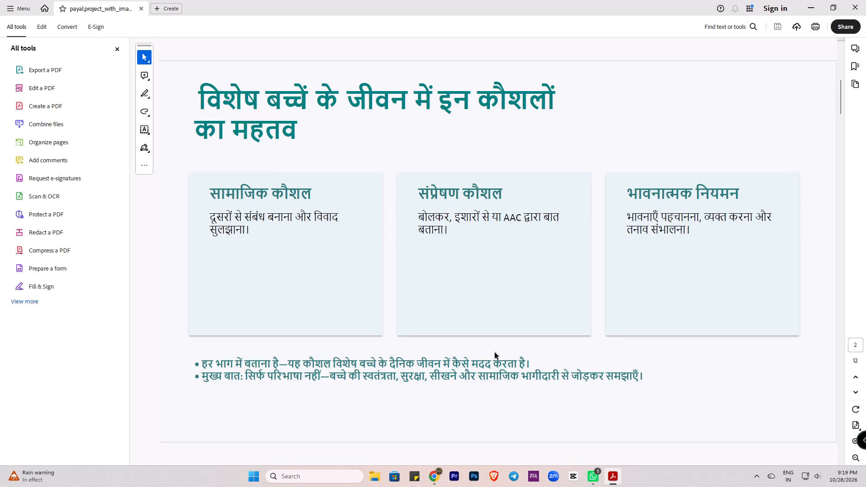
scroll(495, 353, "down", 11)
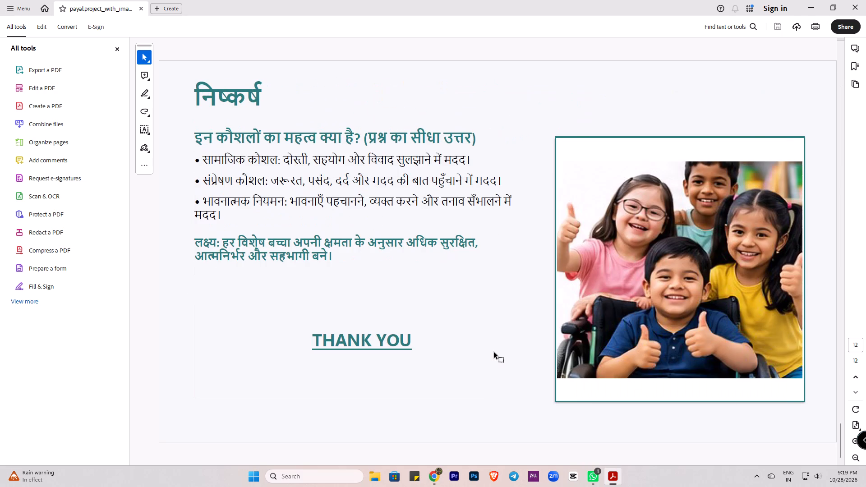
left_click(853, 3)
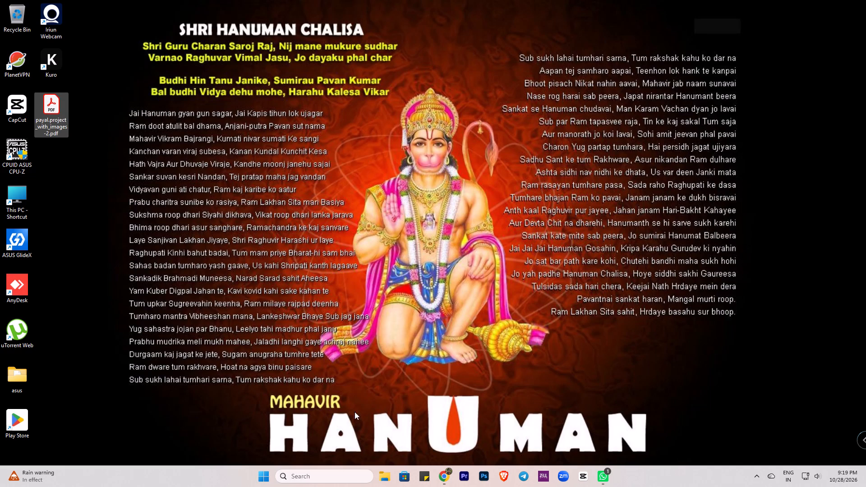
Switch to the Chrome browser.
left_click(441, 477)
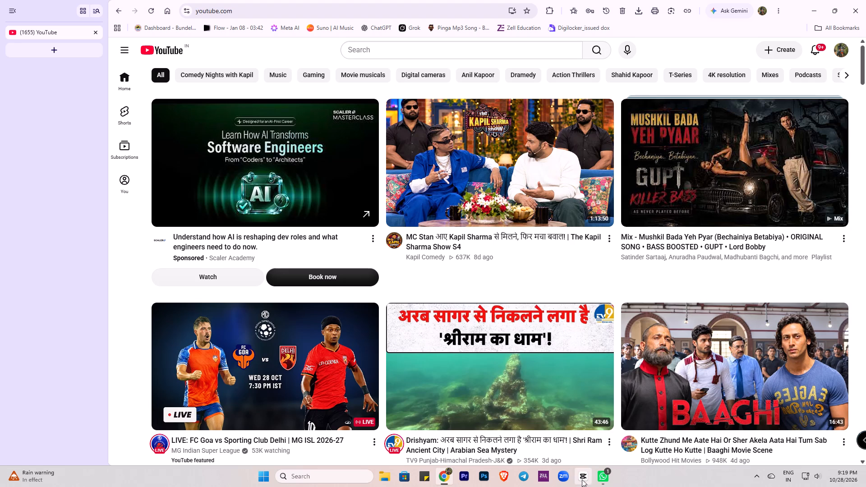
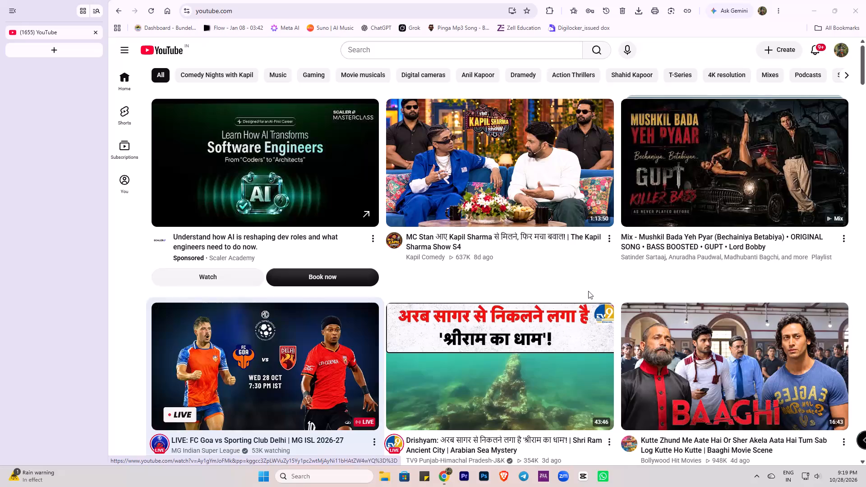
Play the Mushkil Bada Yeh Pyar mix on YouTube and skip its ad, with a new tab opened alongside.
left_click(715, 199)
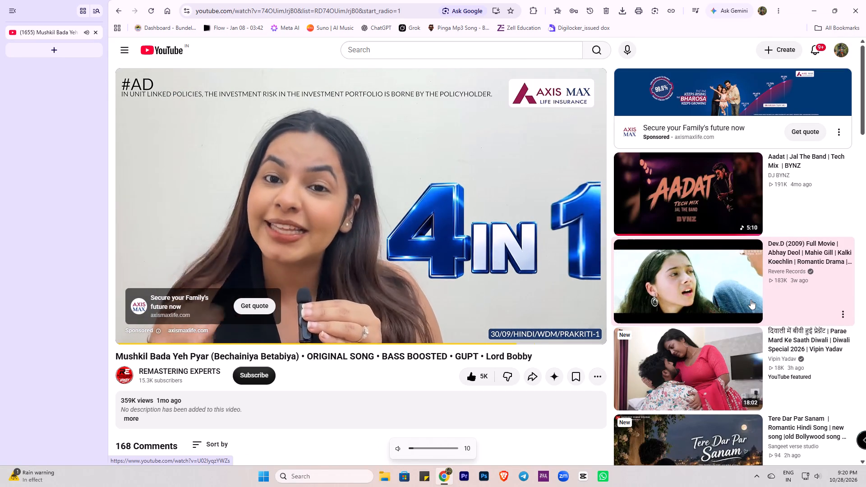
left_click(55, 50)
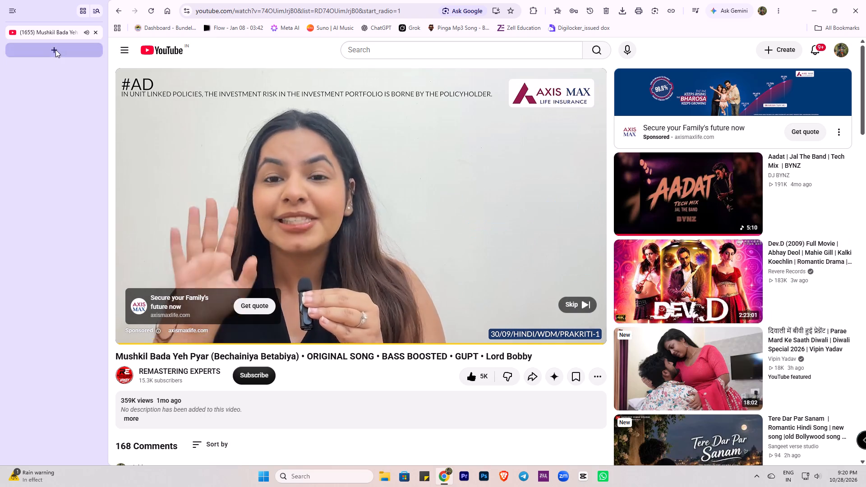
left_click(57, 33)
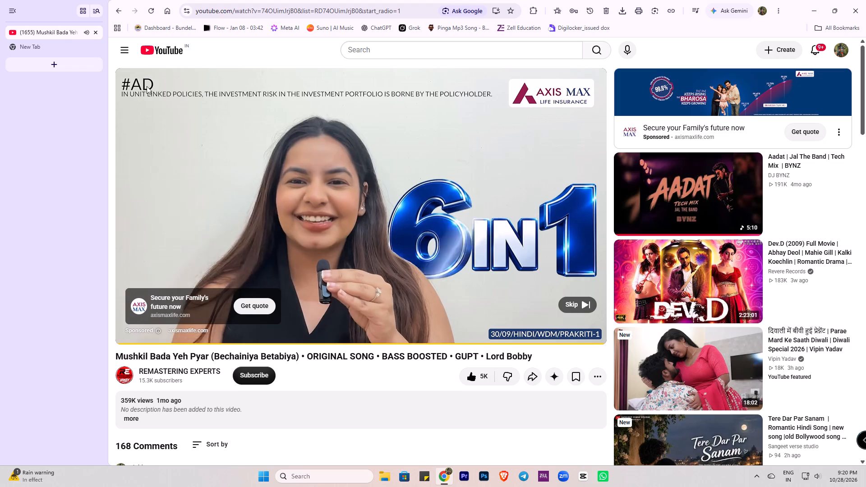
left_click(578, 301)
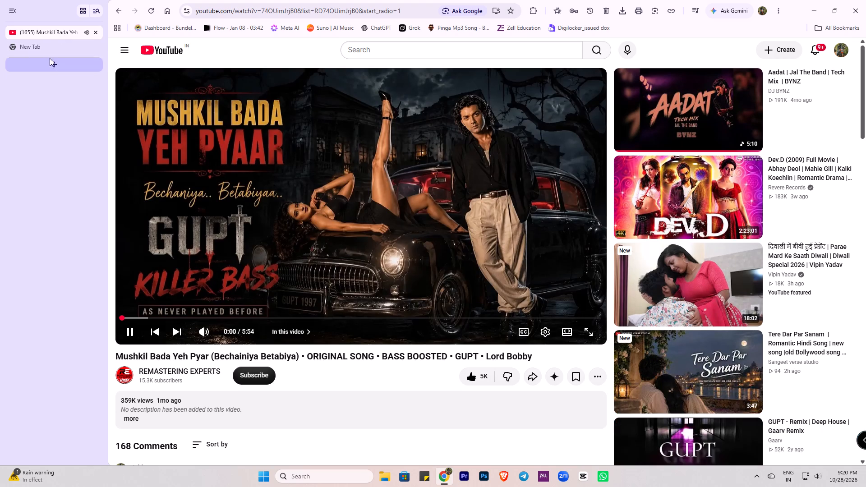
Search Google for "pdf to ppt" in the new tab and open iLovePDF's PDF to PowerPoint converter.
left_click(25, 47)
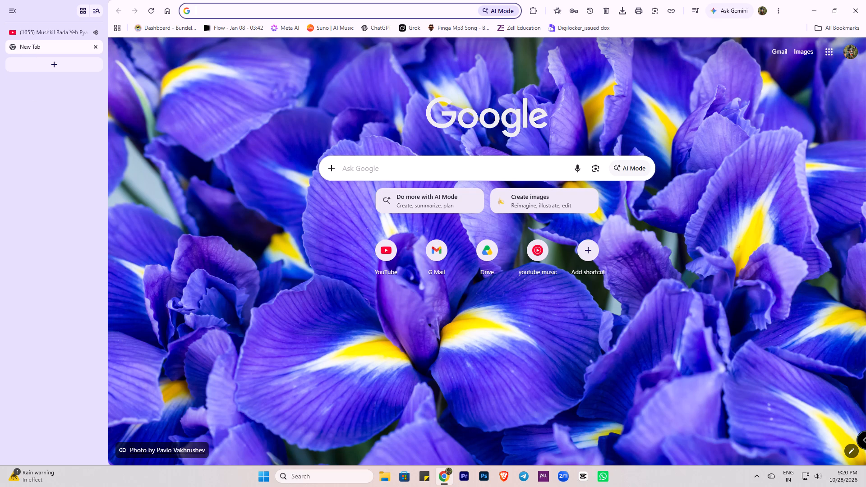
left_click(360, 171)
type("ppt")
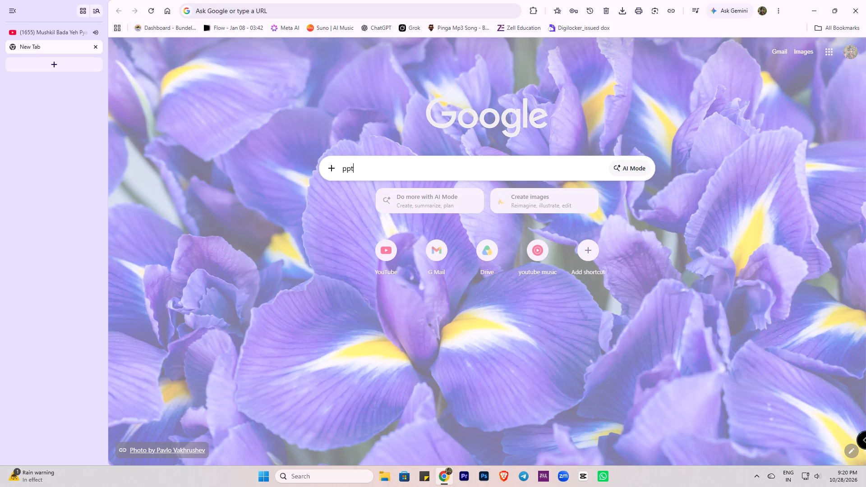
key("space")
key("BackSpace")
key("BackSpace")
key("BackSpace")
key("BackSpace")
key("p")
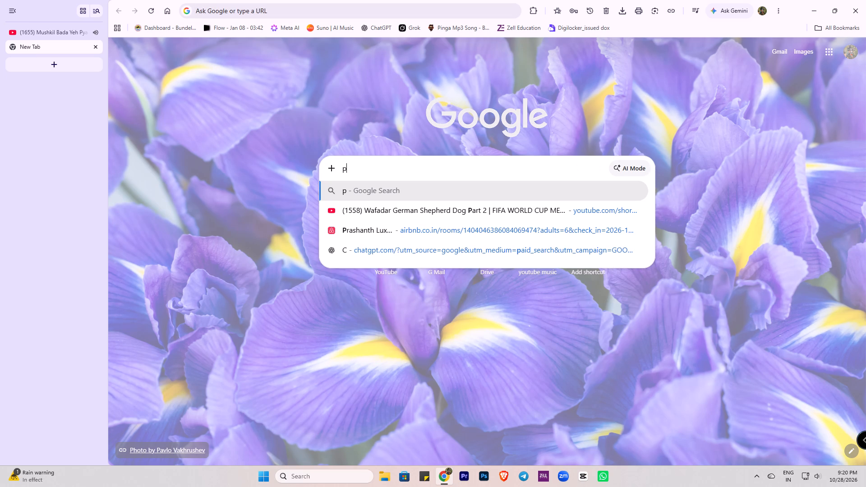
type("df to")
key("space")
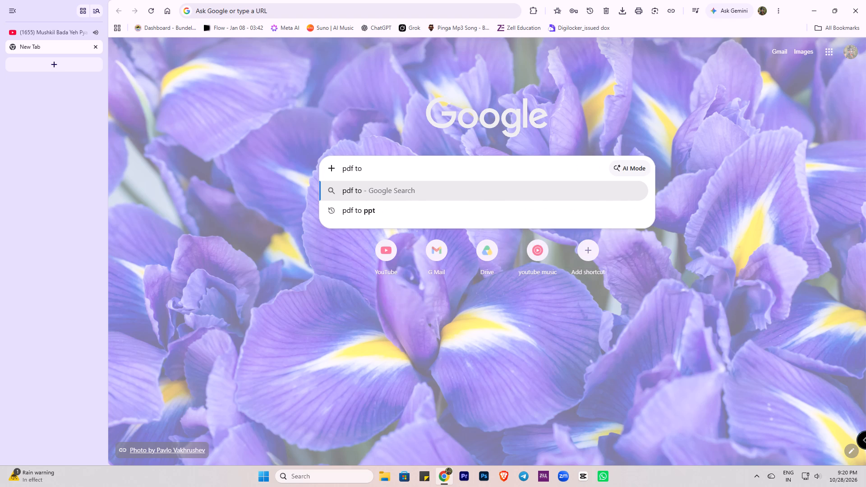
key("Down")
key("Return")
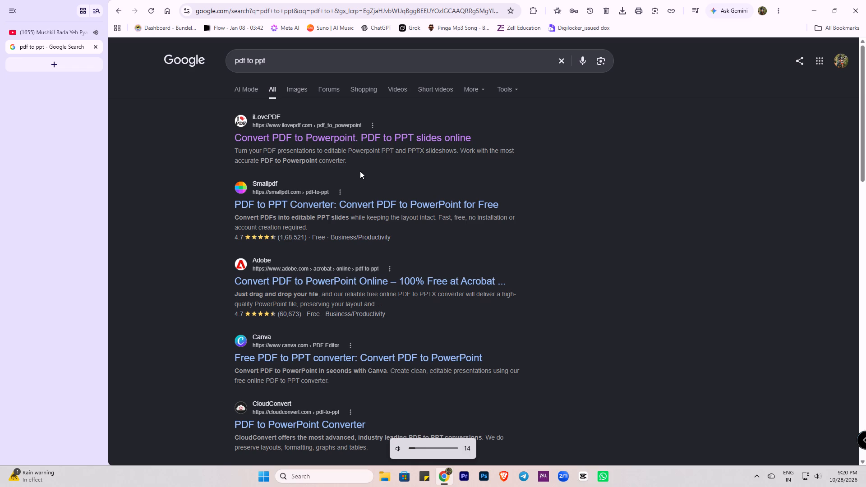
left_click(313, 140)
Upload the project PDF from the desktop to iLovePDF and convert it to PPTX with No OCR.
left_click(452, 162)
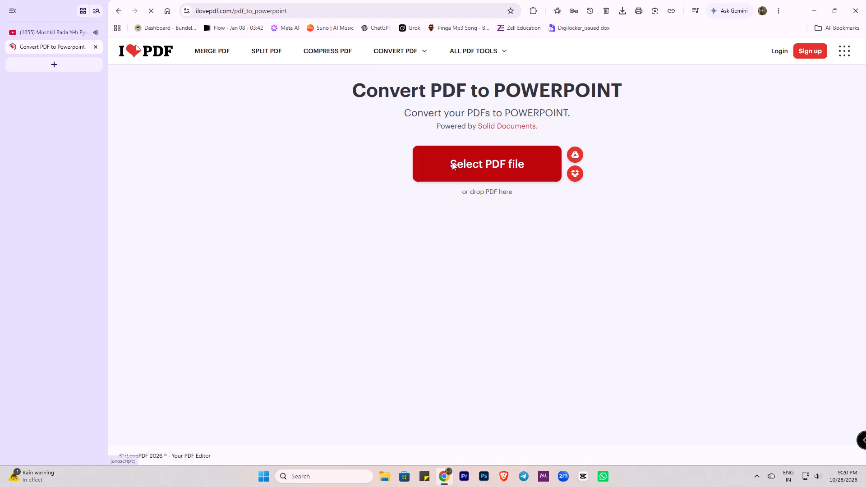
left_click(41, 115)
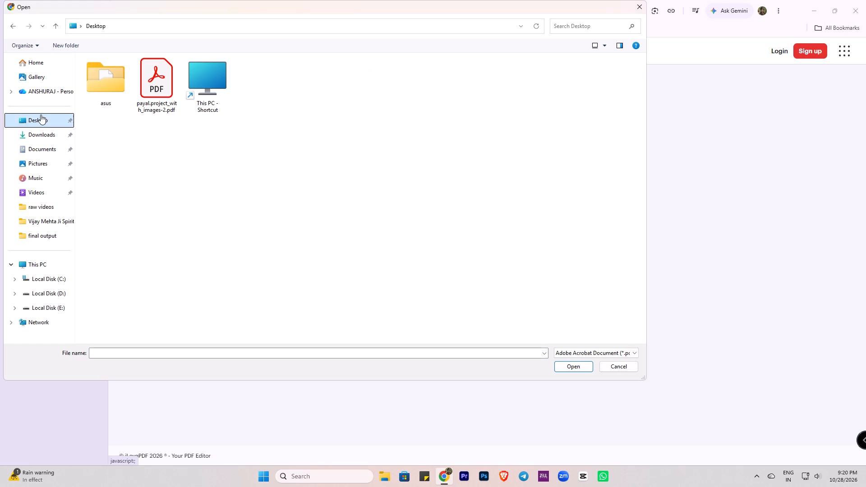
double_click(156, 84)
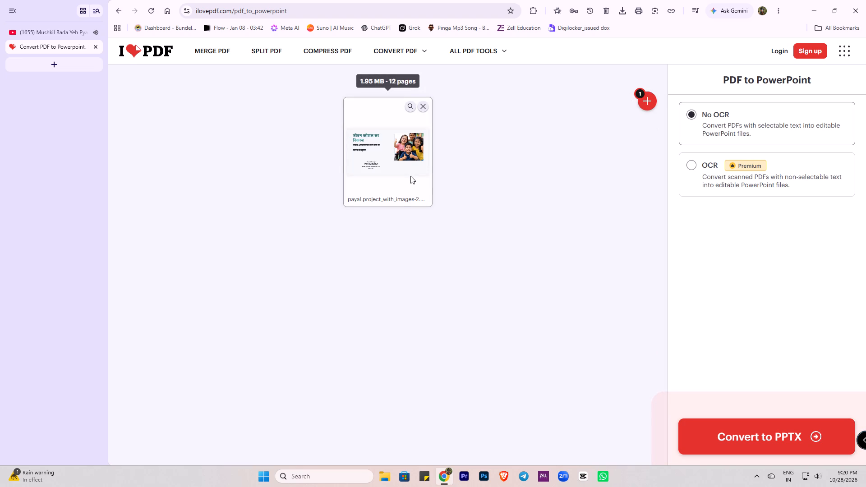
left_click(746, 443)
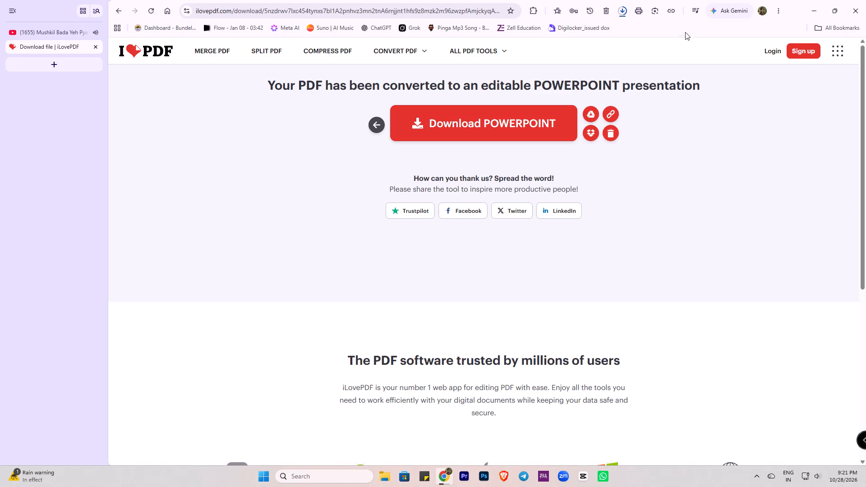
Move the downloaded PPTX from the Downloads folder to the desktop, and close the folder and browser windows.
left_click(622, 14)
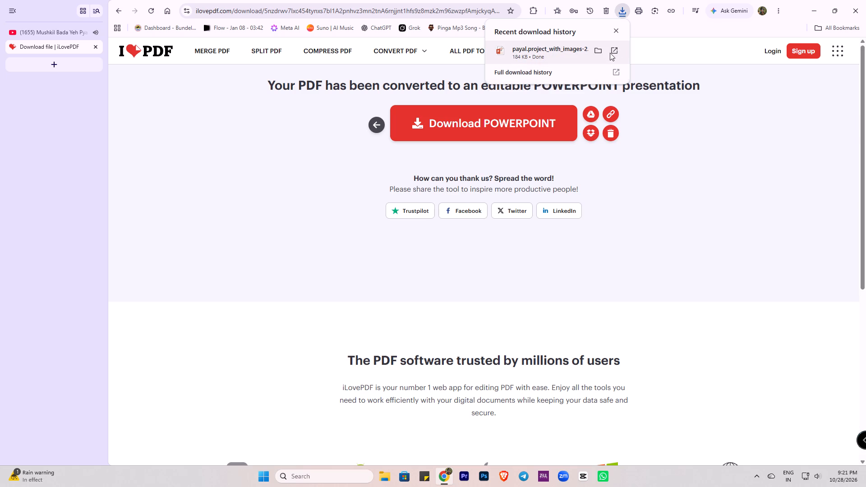
left_click(603, 51)
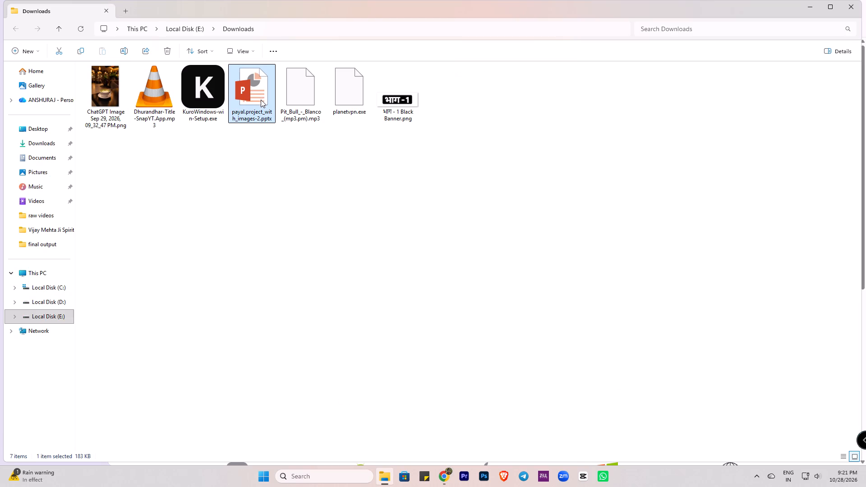
left_click(262, 98)
key("ctrl+x")
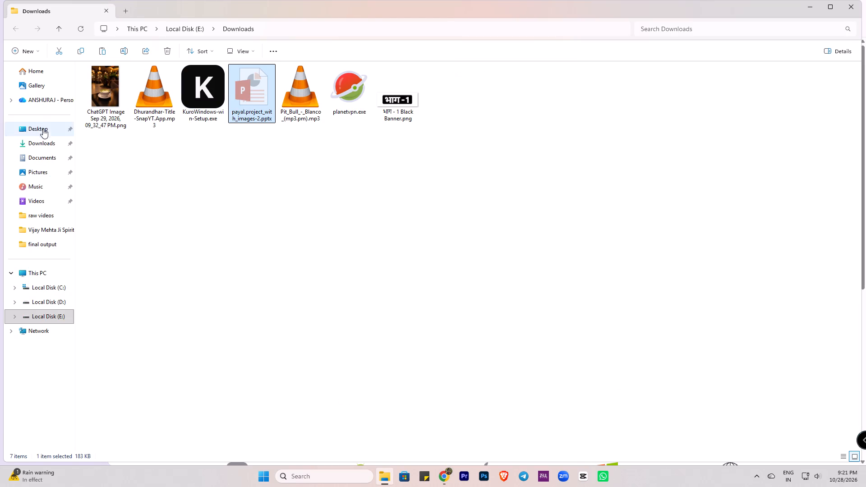
left_click(43, 127)
left_click(259, 207)
key("ctrl+v")
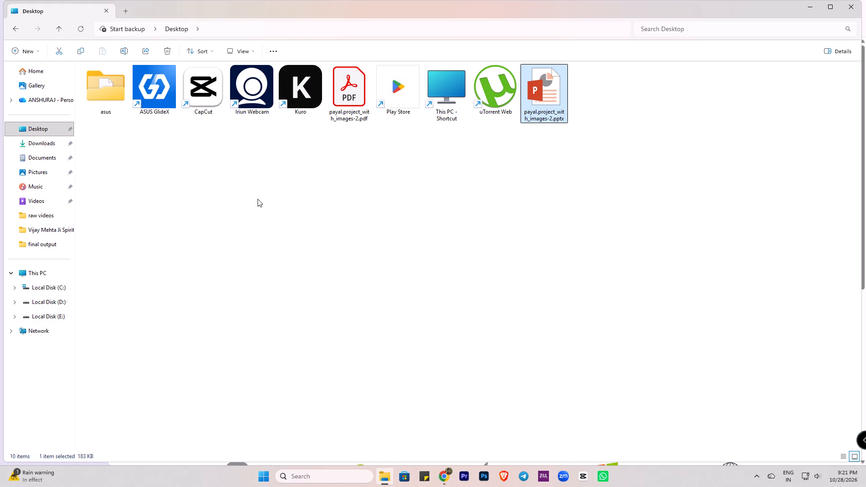
left_click(258, 199)
left_click(843, 4)
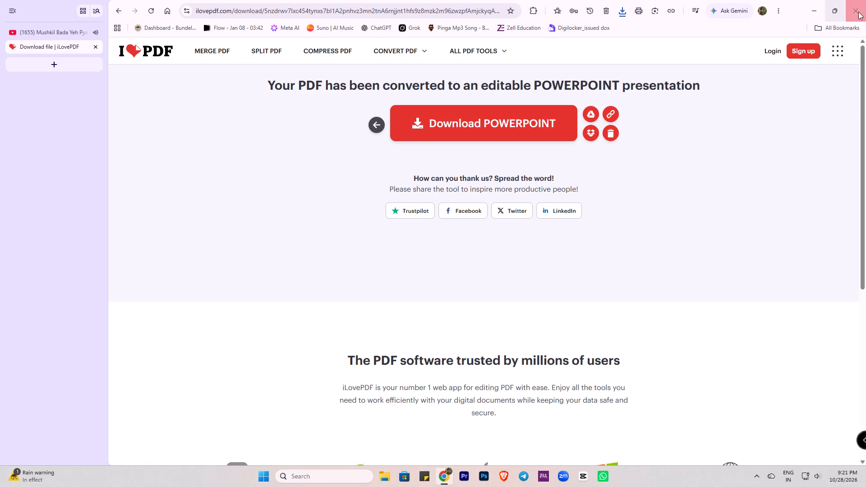
left_click(858, 12)
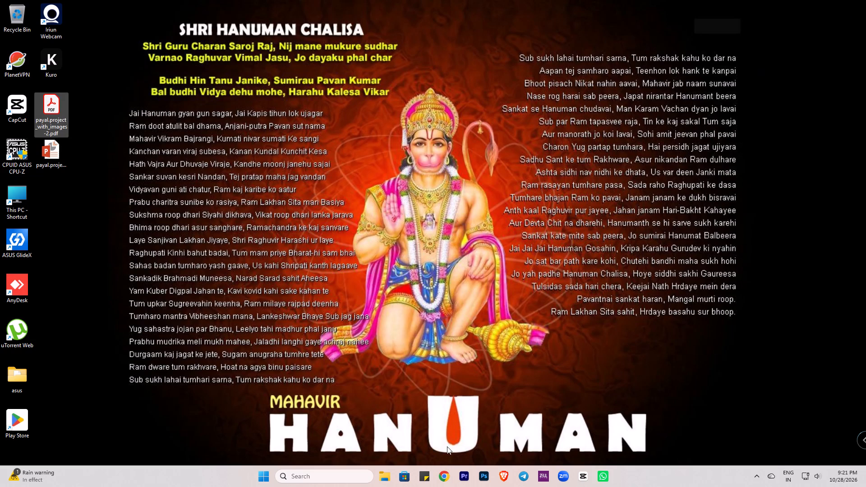
Reopen Chrome with the THE MUSICAL RIDER profile and play the Mushkil Bada Yeh Pyar mix on YouTube.
left_click(435, 469)
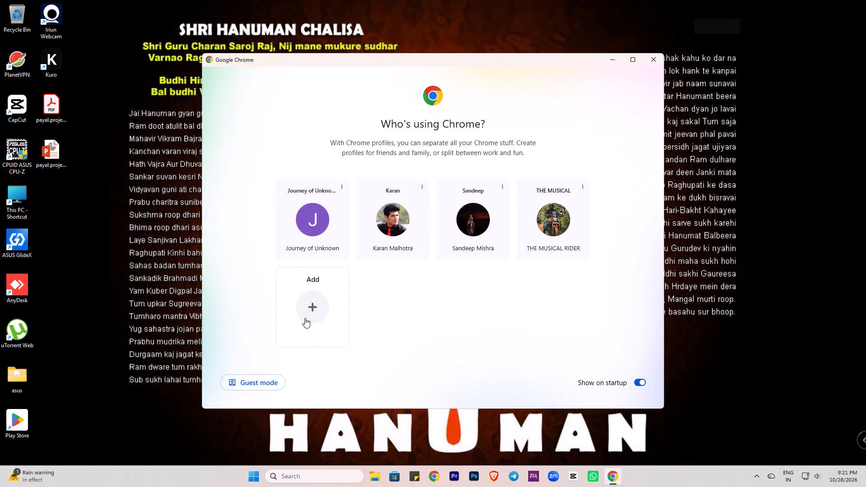
left_click(549, 230)
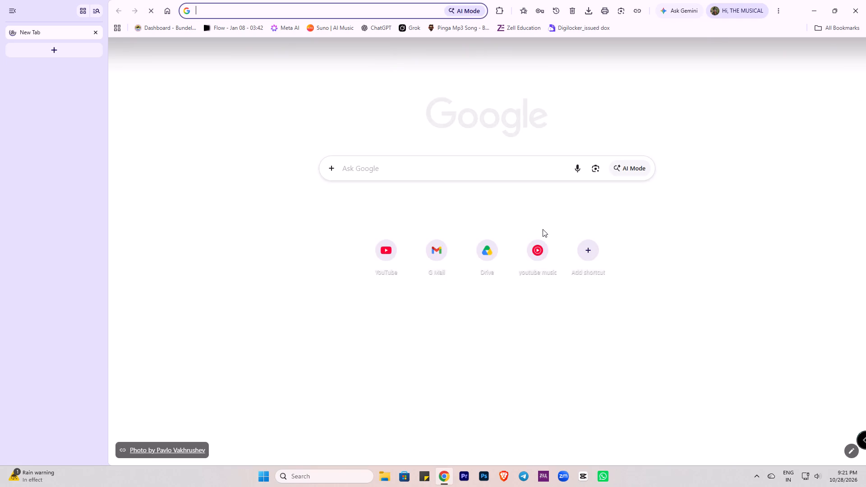
left_click(383, 246)
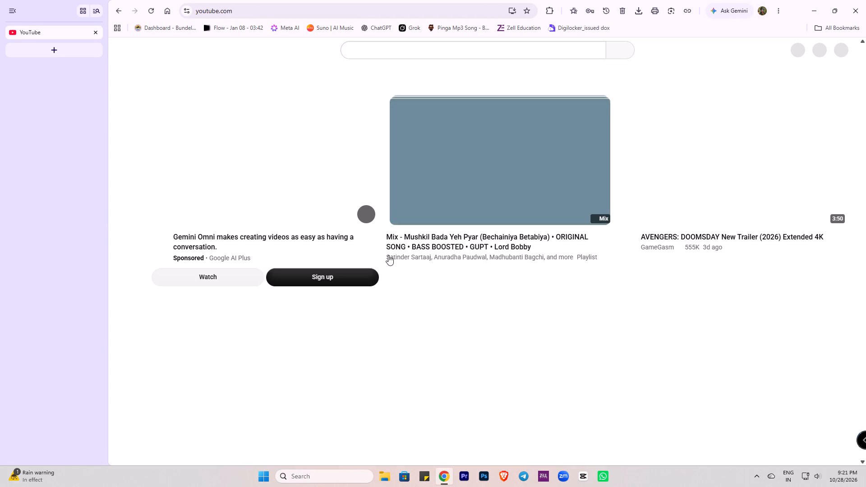
left_click(451, 199)
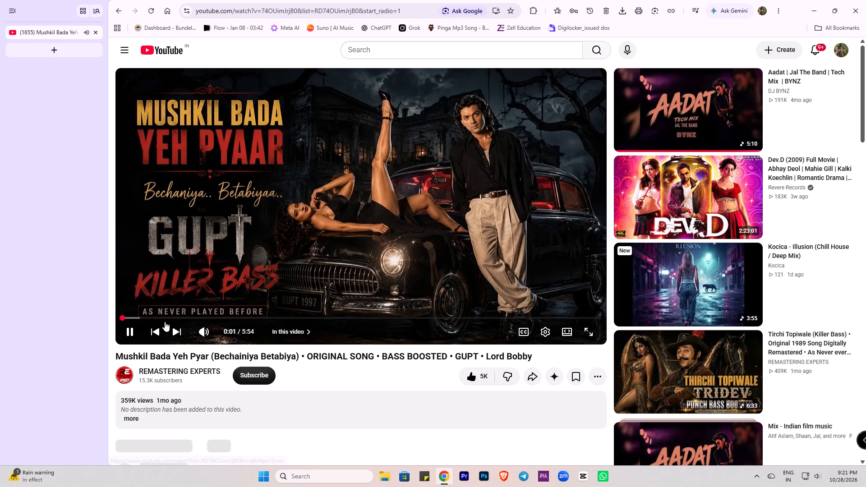
Skip the song ahead in stages to about 1:13 and minimise the browser.
left_click(139, 320)
left_click(147, 317)
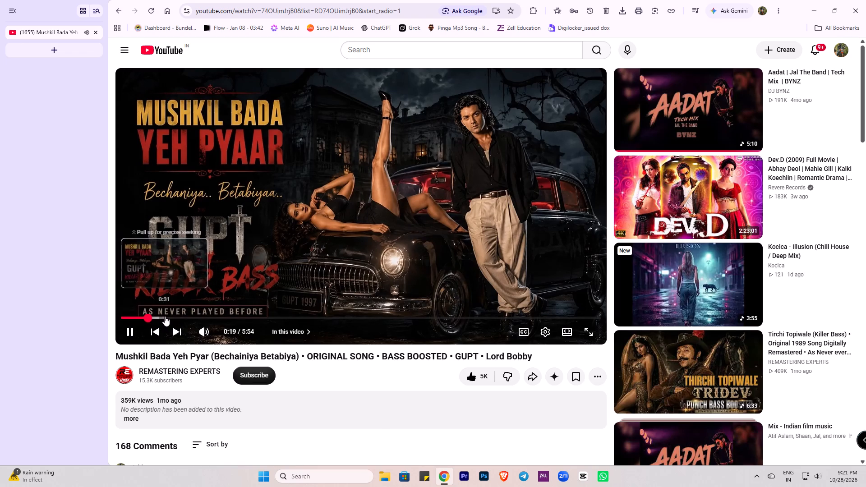
left_click(165, 316)
left_click(179, 316)
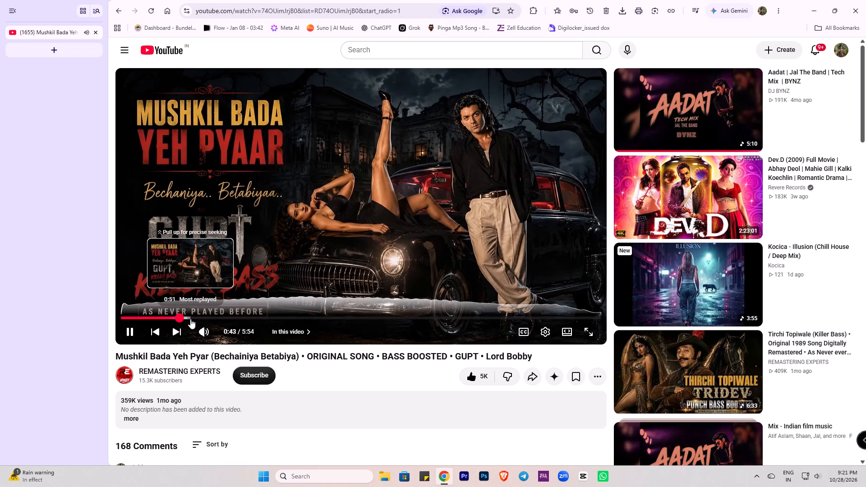
left_click(193, 317)
left_click(201, 317)
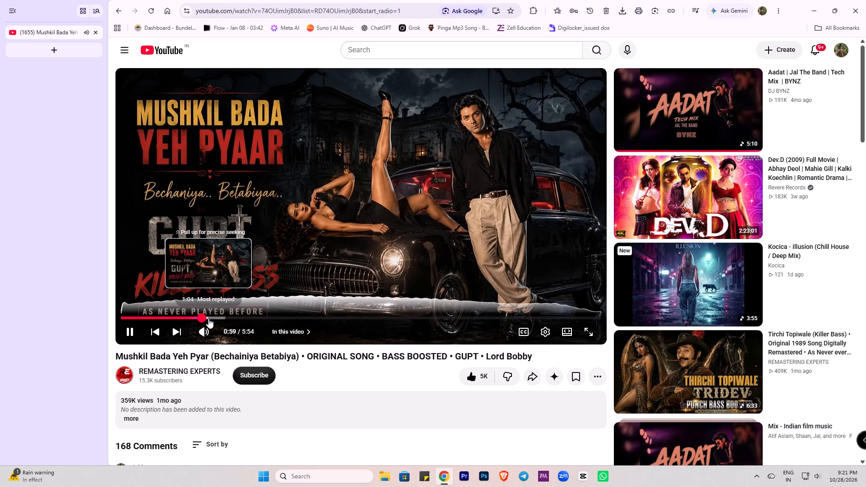
left_click_drag(232, 332, 253, 334)
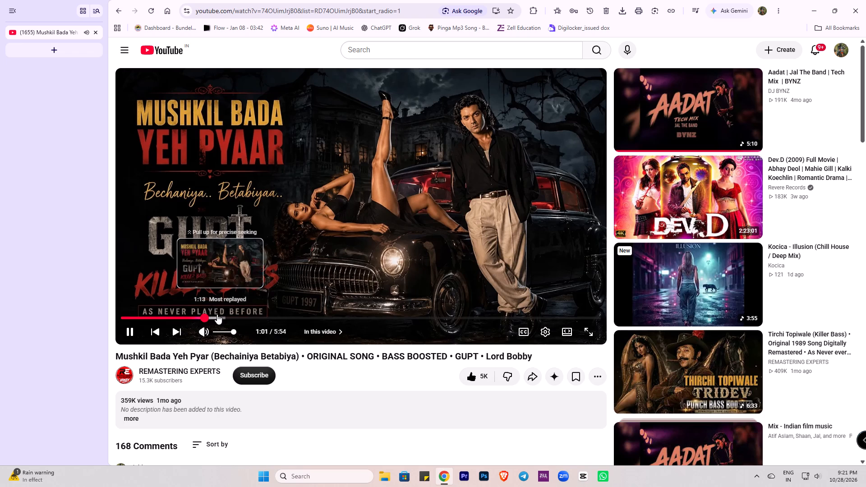
left_click(216, 318)
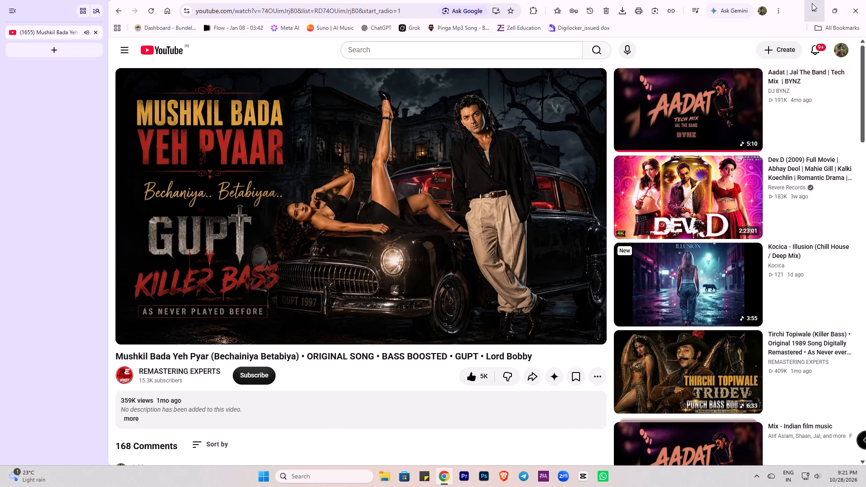
left_click(812, 3)
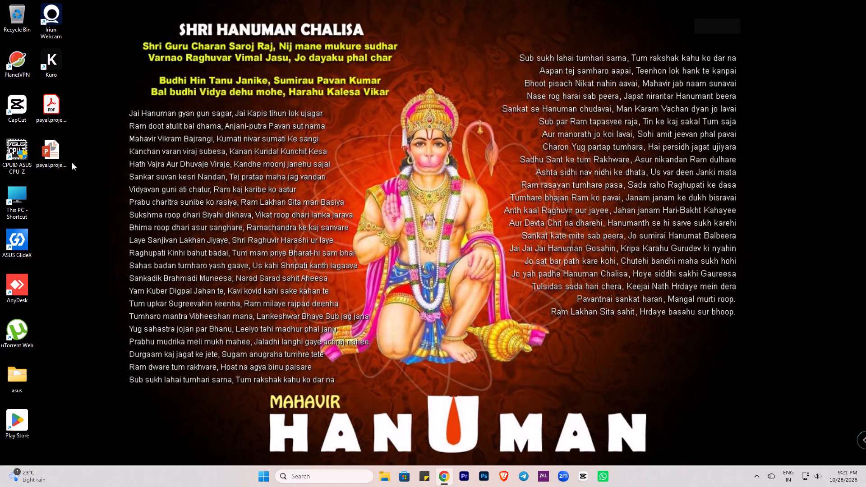
Open the converted project PPTX from the desktop in PowerPoint.
double_click(58, 156)
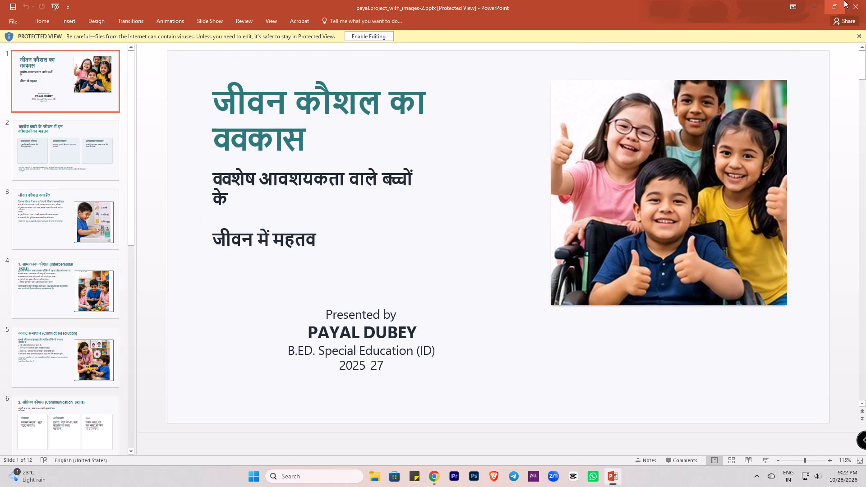
left_click(864, 1)
double_click(61, 156)
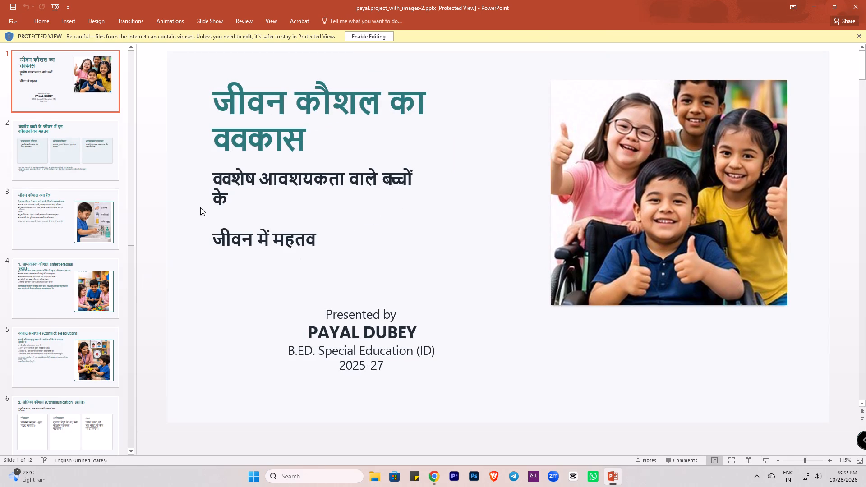
Look through the first four slides, checking how the Hindi text on slides 1 to 3 was converted.
left_click(427, 262)
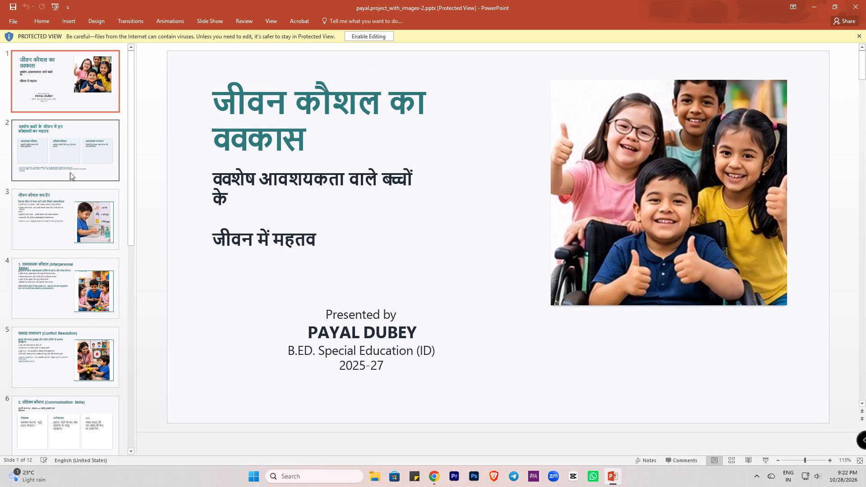
left_click(70, 172)
left_click(74, 227)
left_click(81, 274)
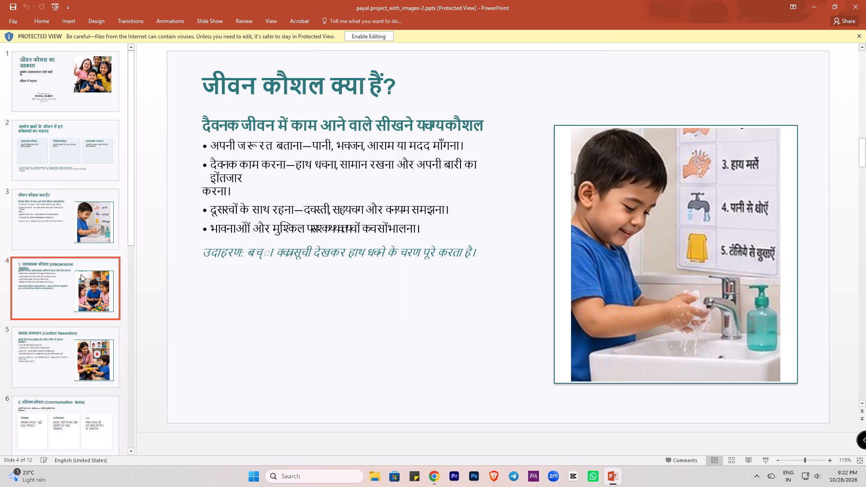
left_click(91, 234)
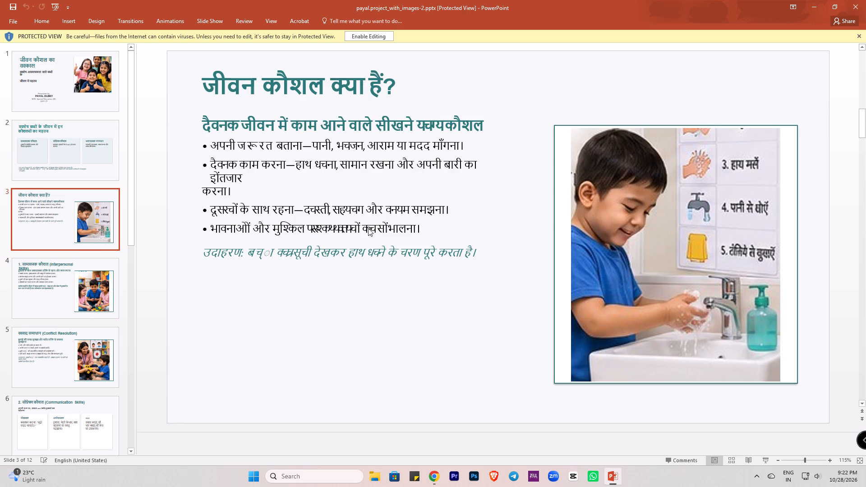
left_click(64, 156)
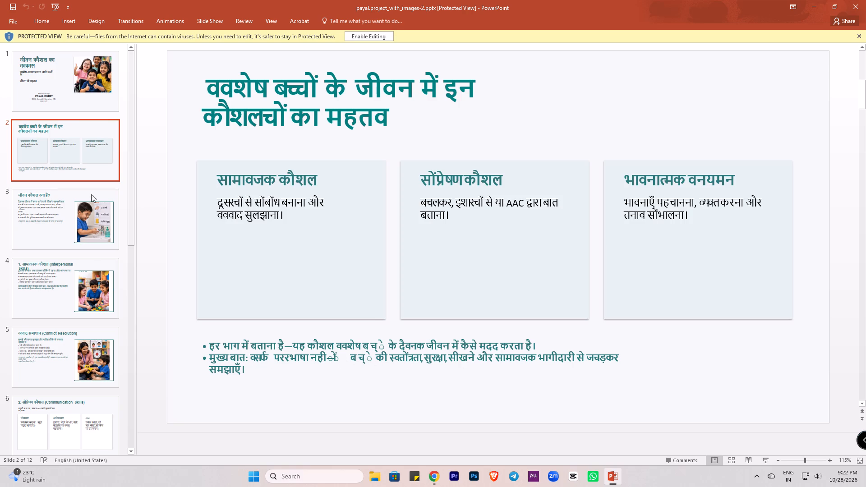
left_click(64, 109)
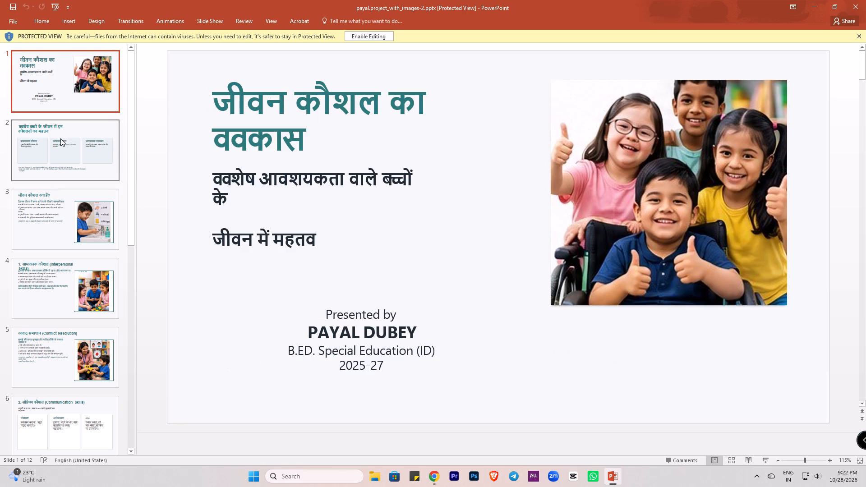
left_click(60, 138)
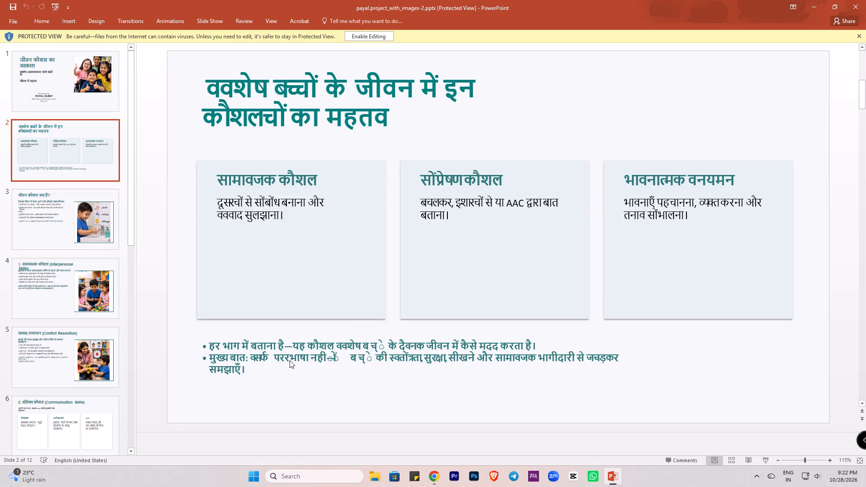
left_click(290, 360)
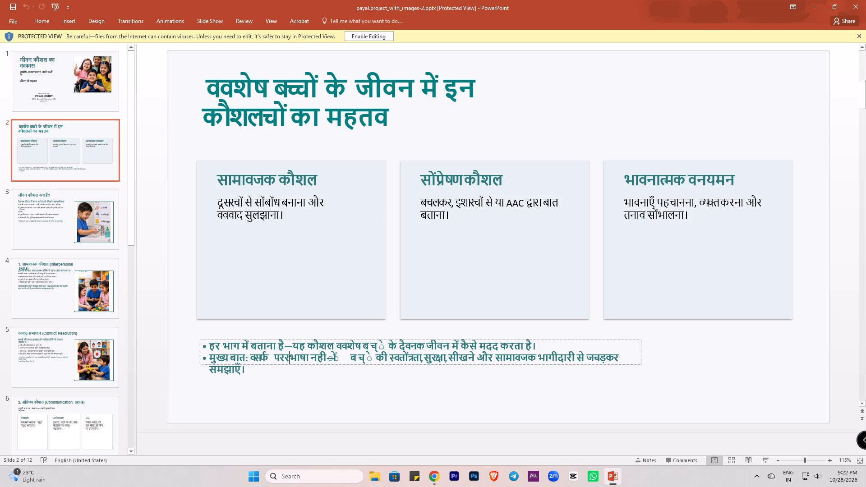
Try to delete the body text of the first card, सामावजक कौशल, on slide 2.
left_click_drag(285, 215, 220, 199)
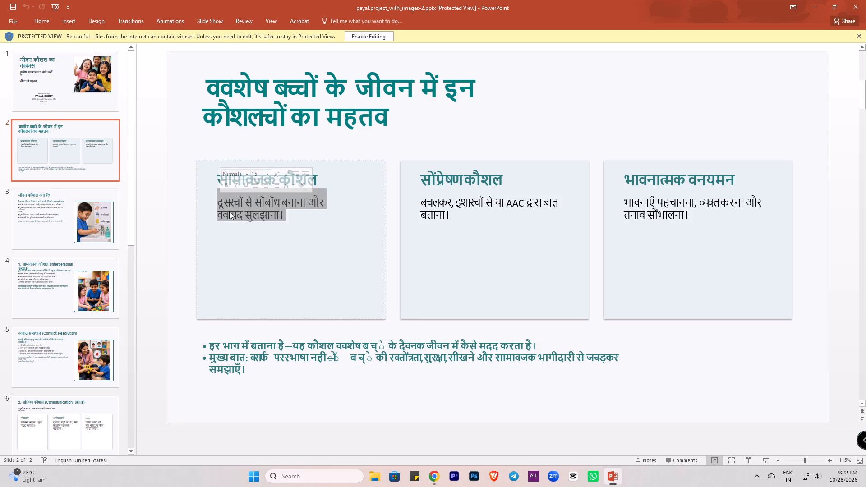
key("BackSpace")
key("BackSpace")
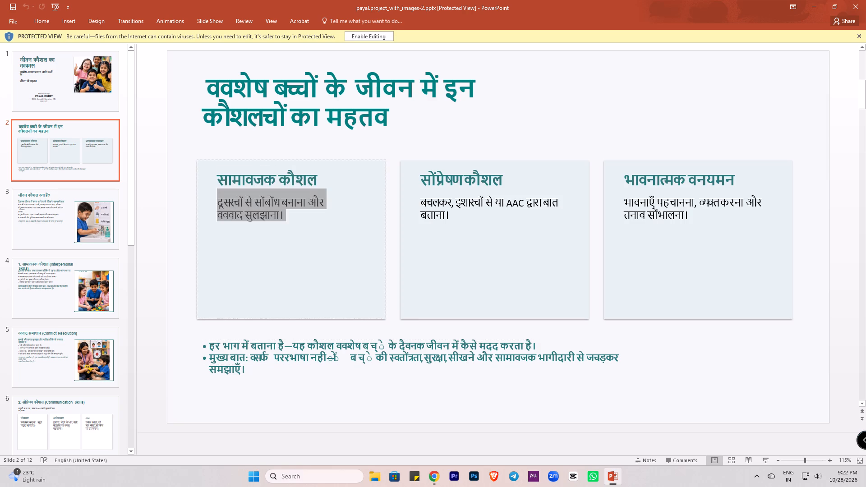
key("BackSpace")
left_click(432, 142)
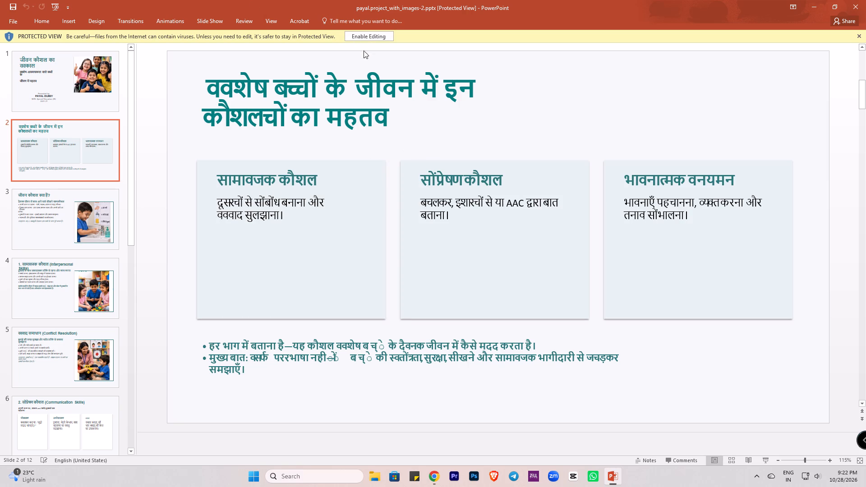
Enable editing for the protected presentation.
left_click(364, 37)
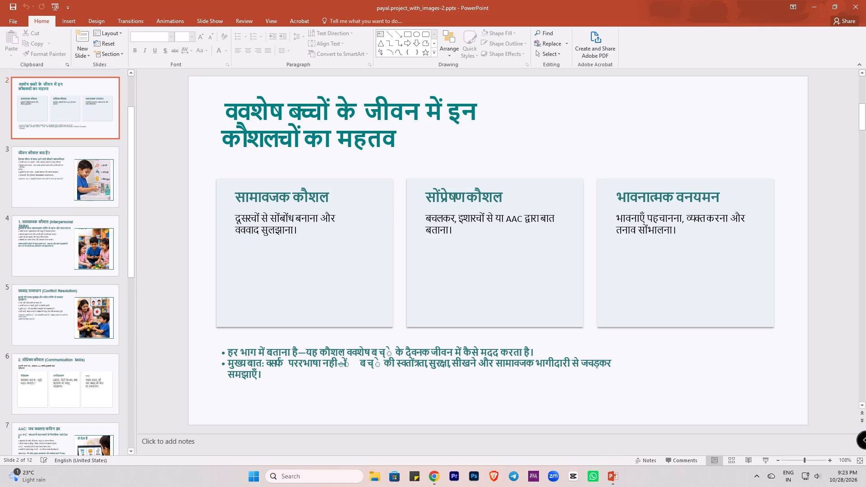
Delete the garbled word ववकास from the second line of the title on slide 1.
scroll(256, 218, "up", 2)
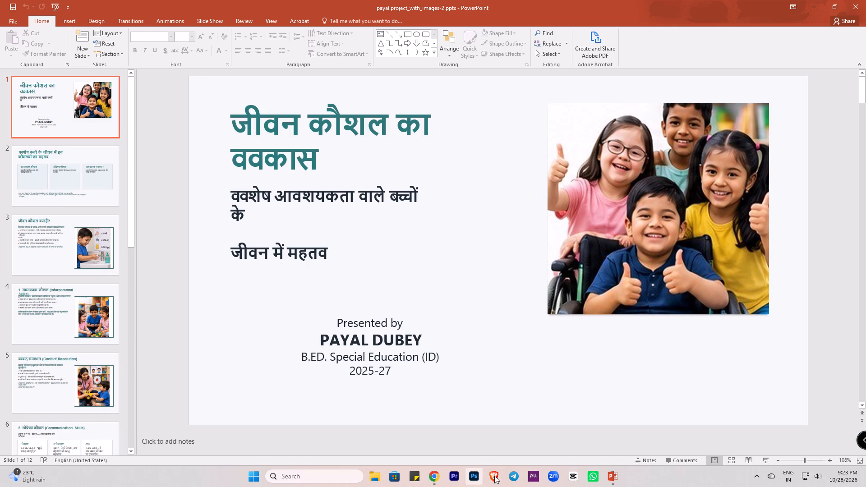
left_click(317, 157)
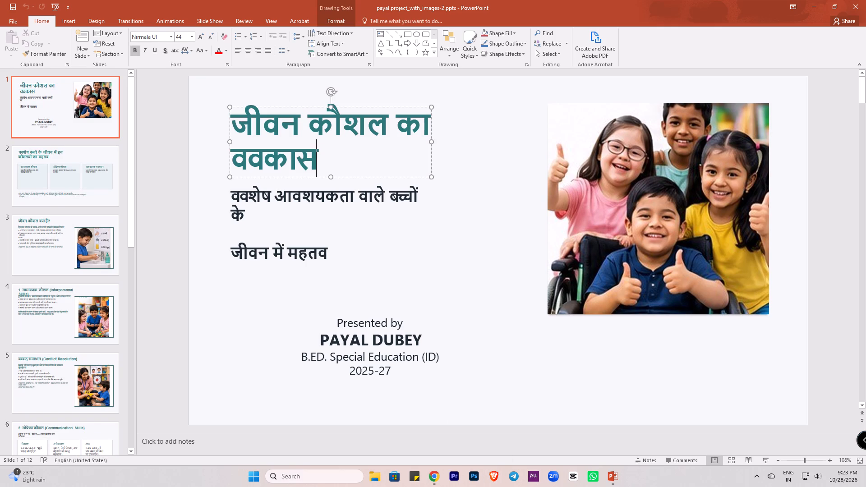
key("BackSpace")
key("BackSpace")
key("BackSpace")
key("BackSpace")
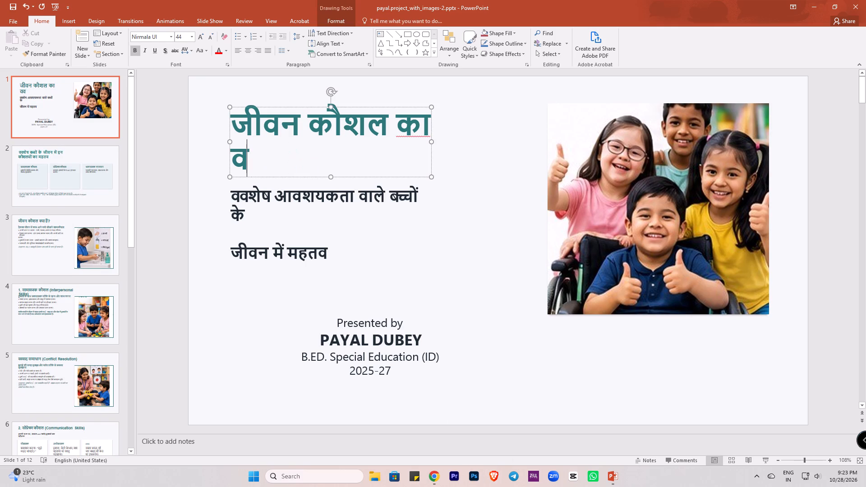
key("BackSpace")
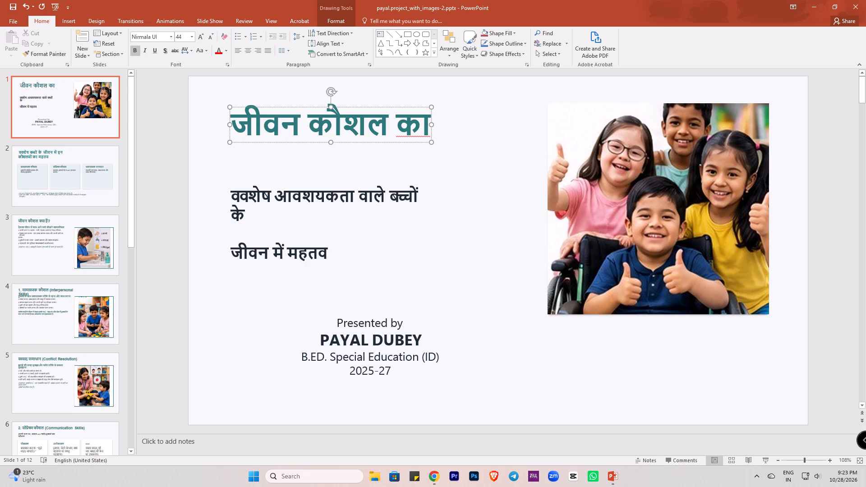
left_click(438, 478)
left_click(63, 51)
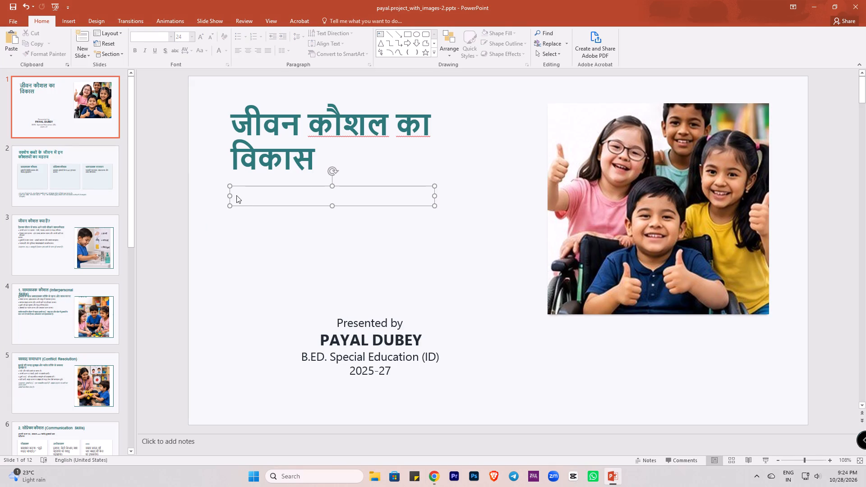
left_click(235, 195)
left_click(240, 195)
left_click(258, 197)
left_click(267, 201)
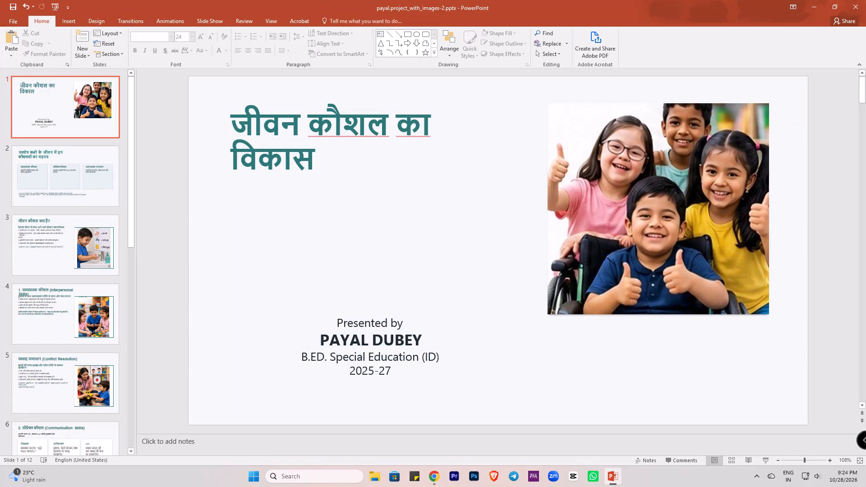
left_click(230, 197)
left_click(234, 195)
left_click(241, 194)
key("ctrl+v")
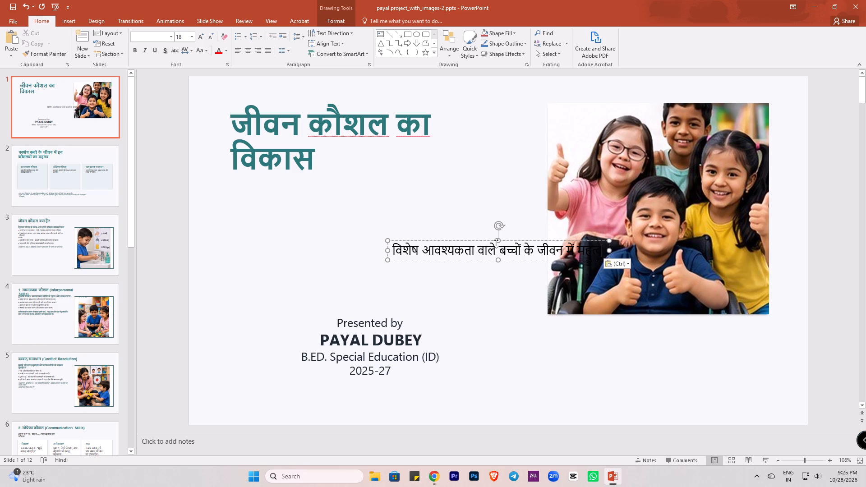
Move the pasted subtitle text box below the title, aligning its left edge with the emptied subtitle box.
left_click_drag(506, 260, 333, 228)
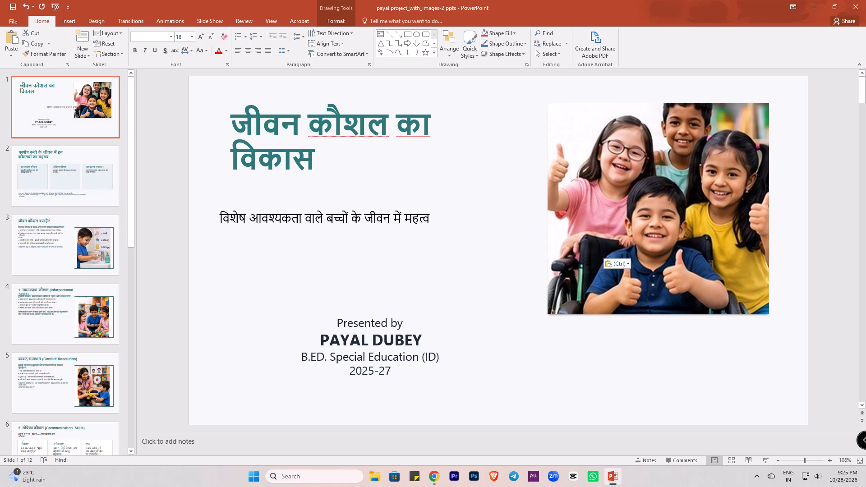
left_click_drag(333, 228, 341, 226)
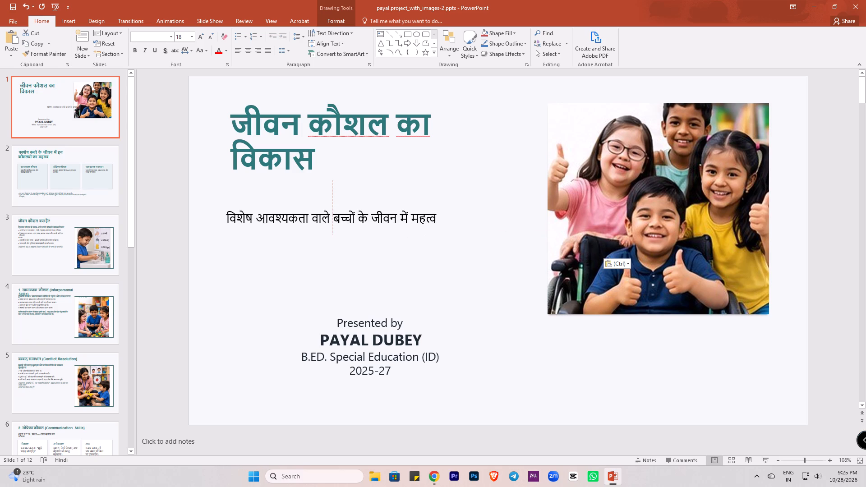
left_click_drag(341, 226, 350, 223)
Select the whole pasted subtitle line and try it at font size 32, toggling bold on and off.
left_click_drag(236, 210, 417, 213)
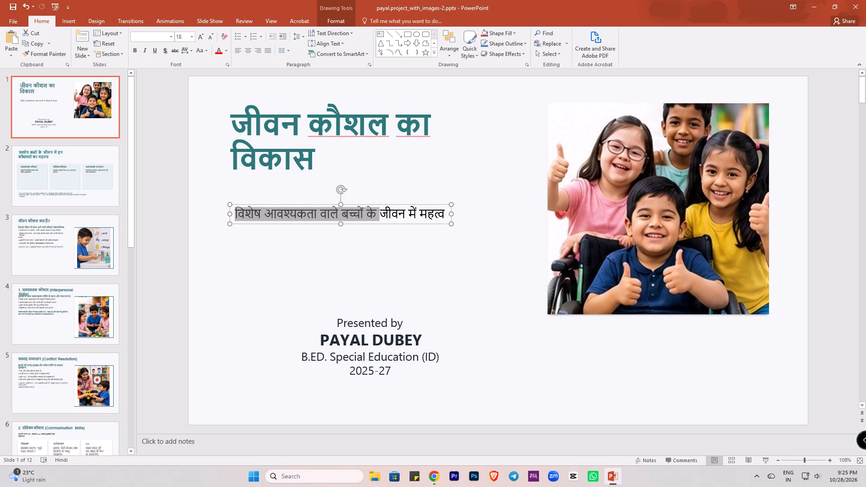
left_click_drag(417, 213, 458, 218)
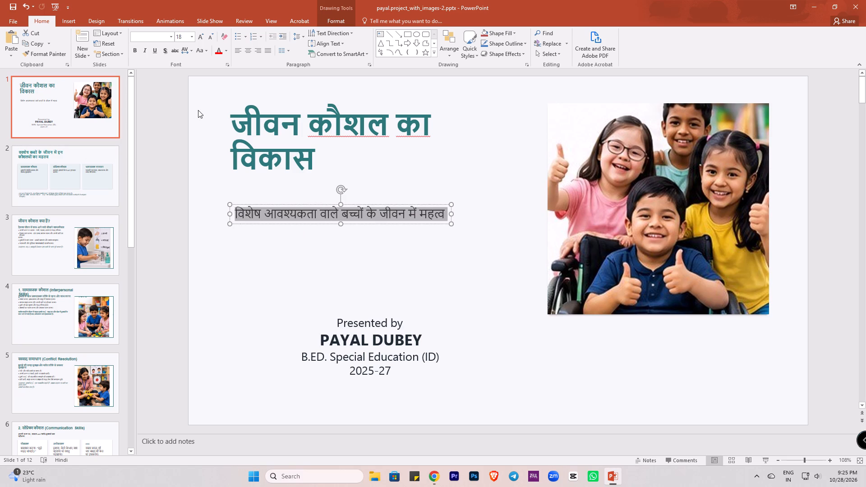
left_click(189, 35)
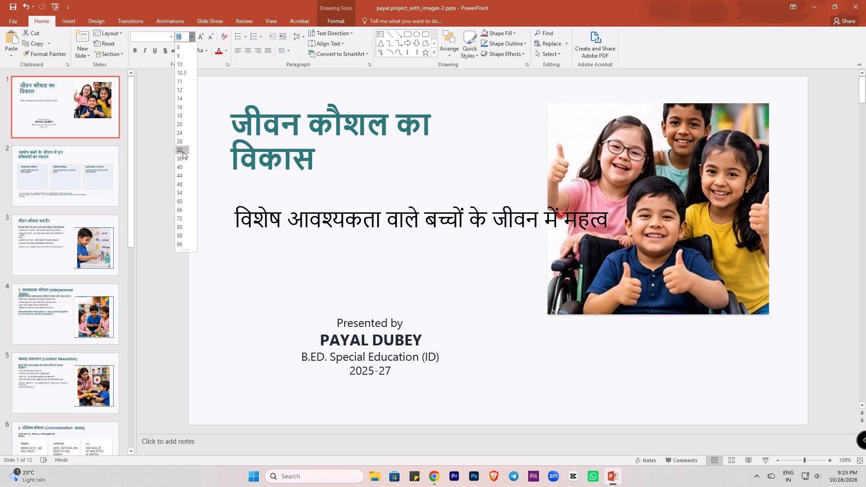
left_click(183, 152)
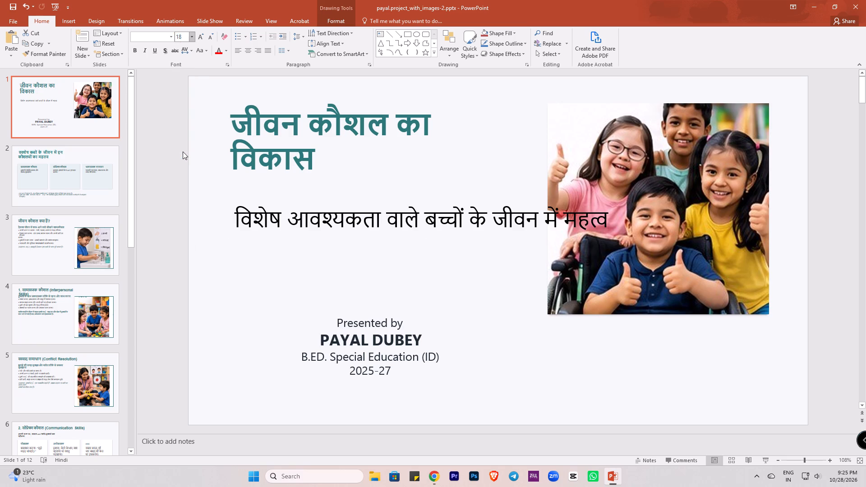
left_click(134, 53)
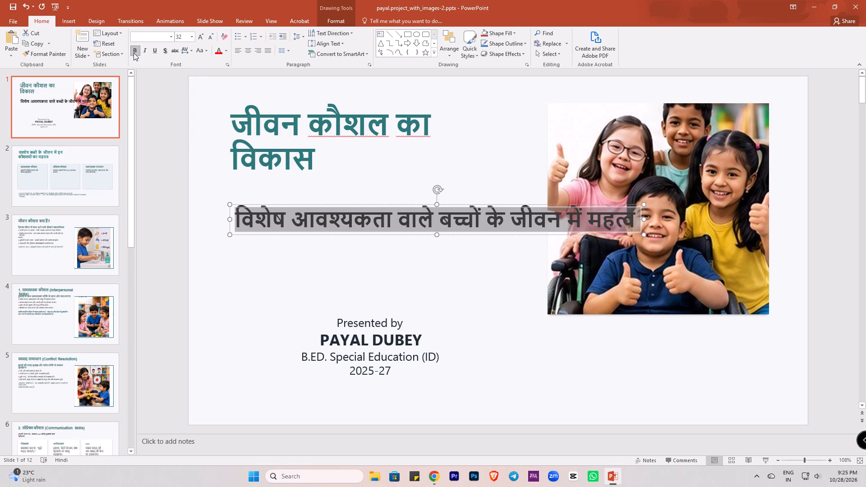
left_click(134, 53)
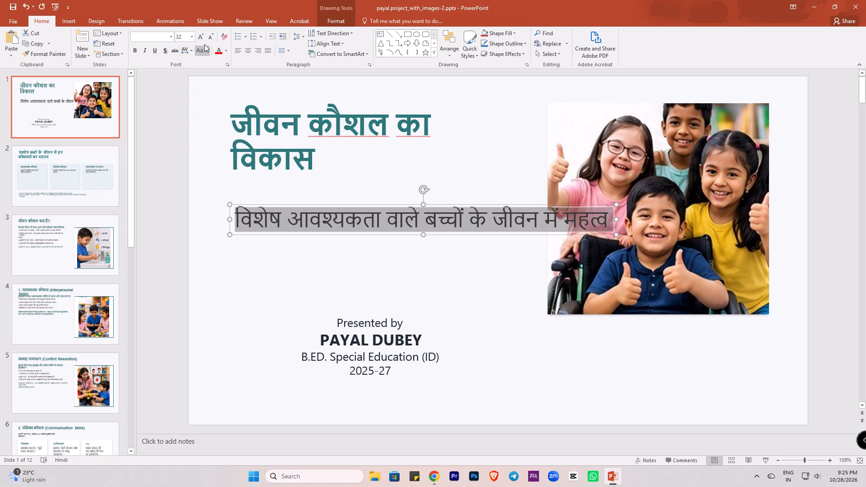
Set the selected subtitle's font size to 28.
left_click(189, 34)
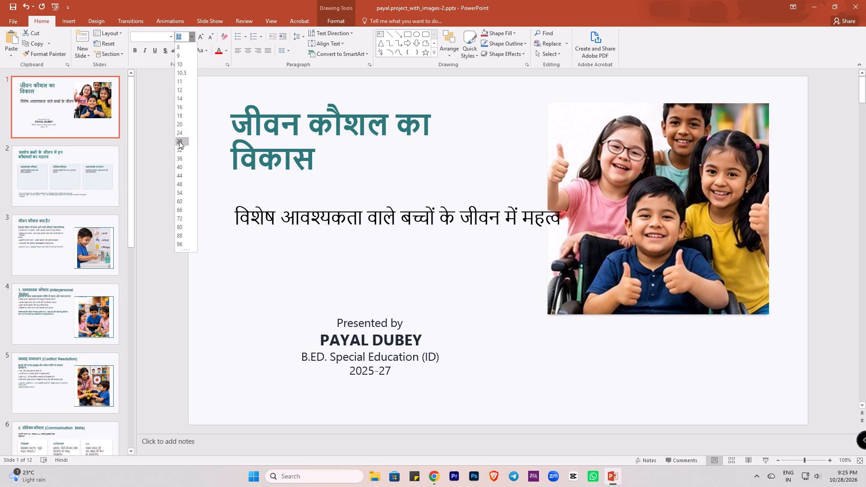
left_click(179, 141)
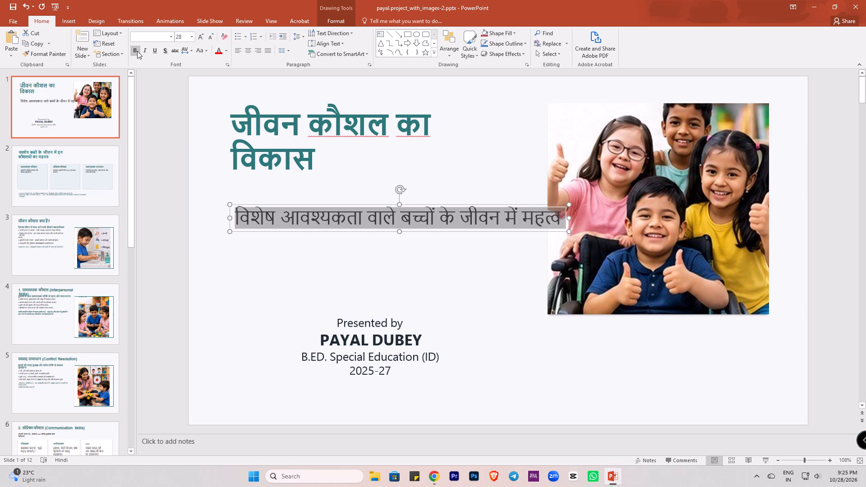
Make the slide 1 subtitle bold and break it onto a second line before "जीवन में महत्व".
left_click(137, 51)
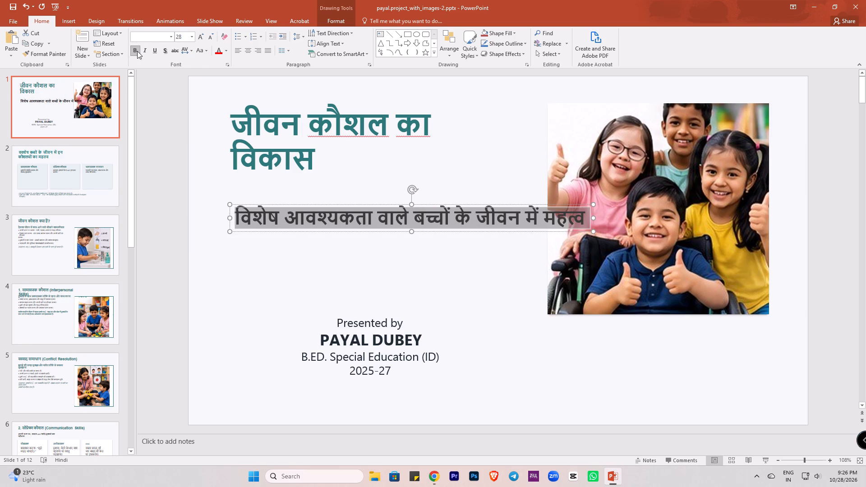
left_click(475, 216)
key("Return")
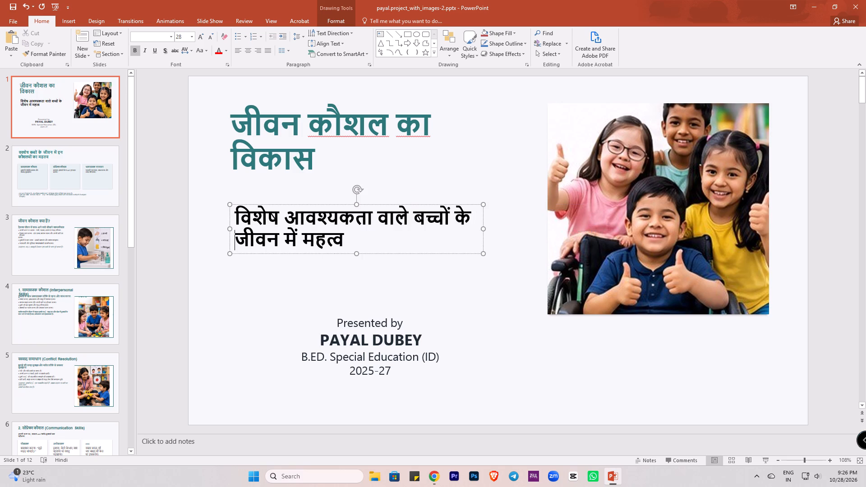
left_click(493, 287)
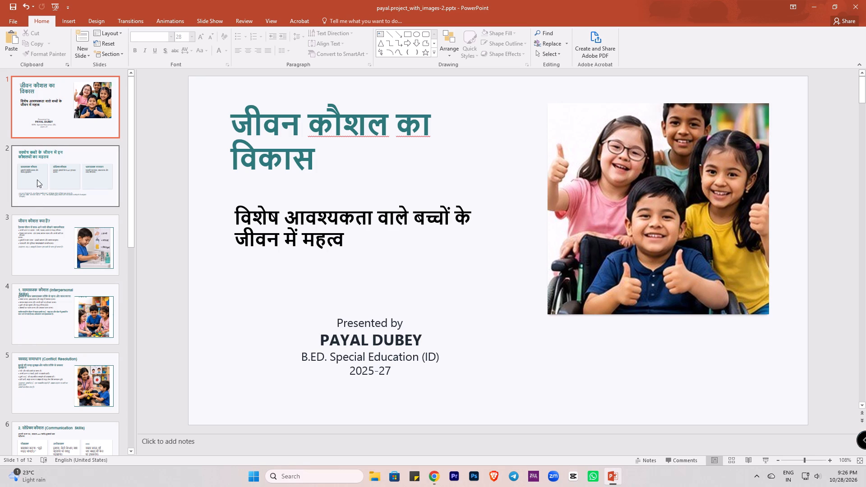
Review slide 2's heading and text against slide 1, ending on slide 2.
left_click(111, 202)
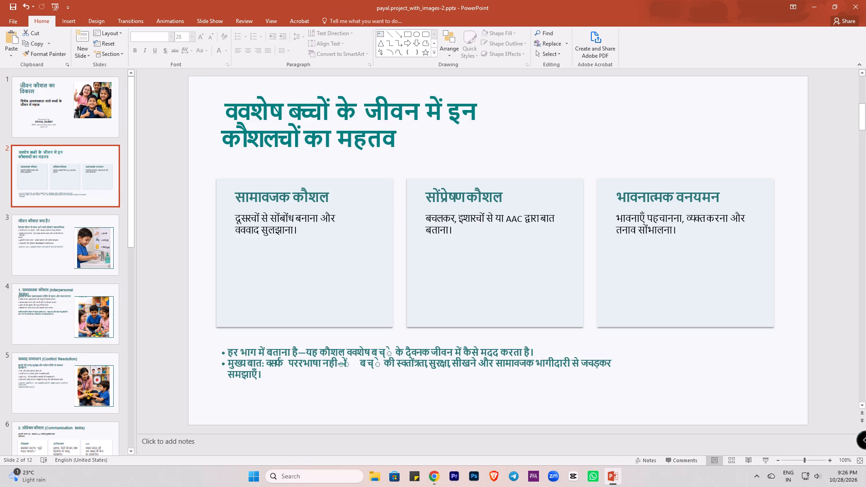
left_click(79, 129)
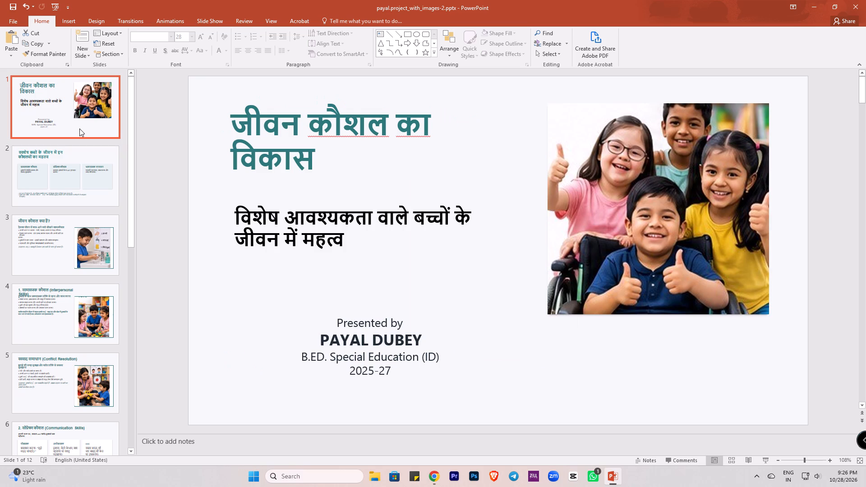
left_click(83, 156)
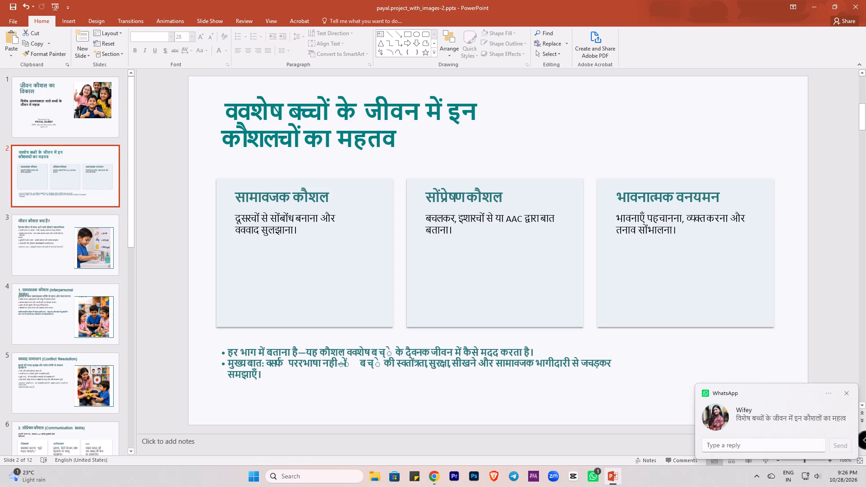
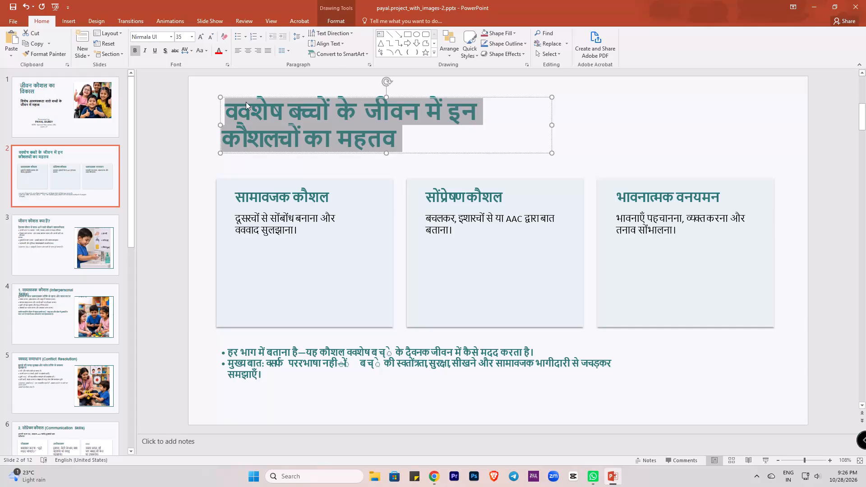
Replace the garbled title on slide 2 with the copied text "विशेष बच्चों के जीवन में इन कौशलों का महत्व".
key("ctrl+v")
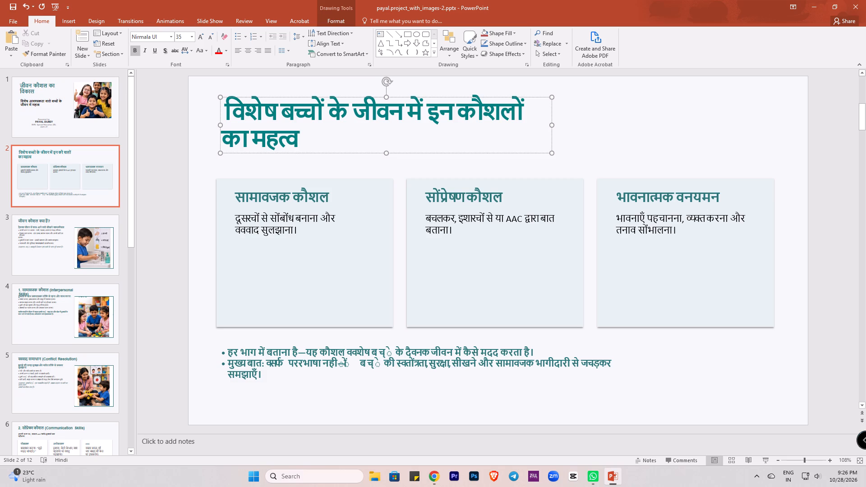
Switch to the chat in Chrome to get the corrected Hindi text for slide 2's first card.
left_click(442, 481)
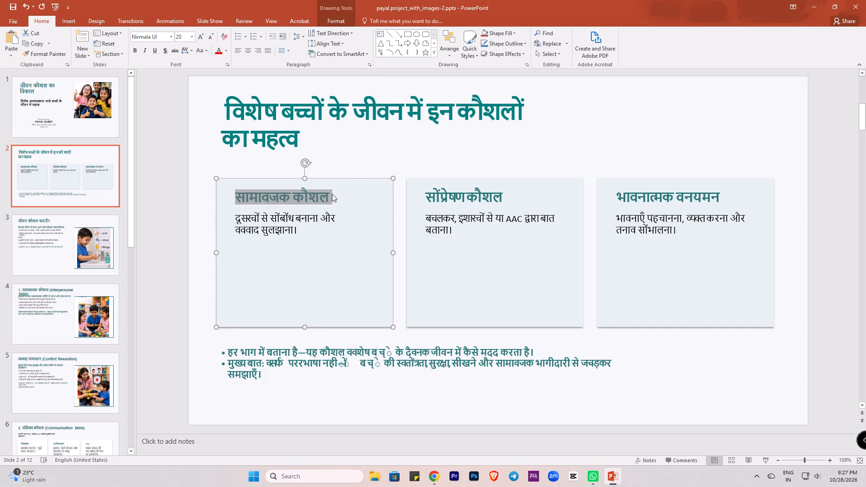
key("ctrl+v")
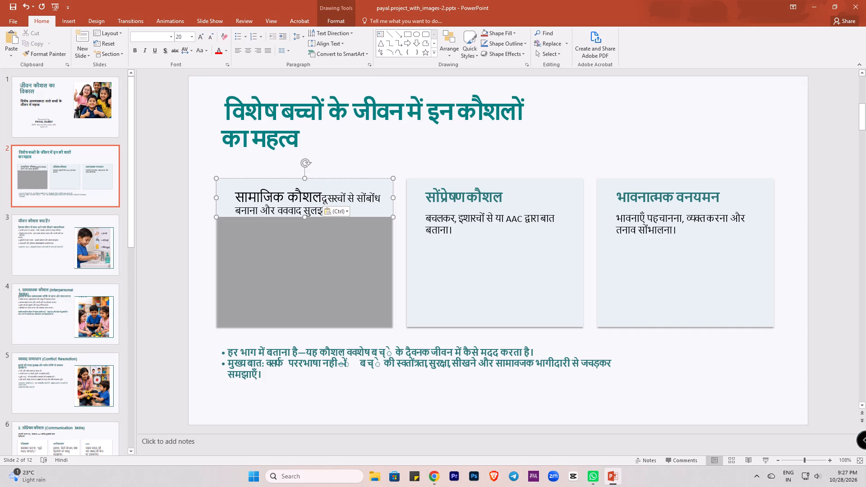
key("Return")
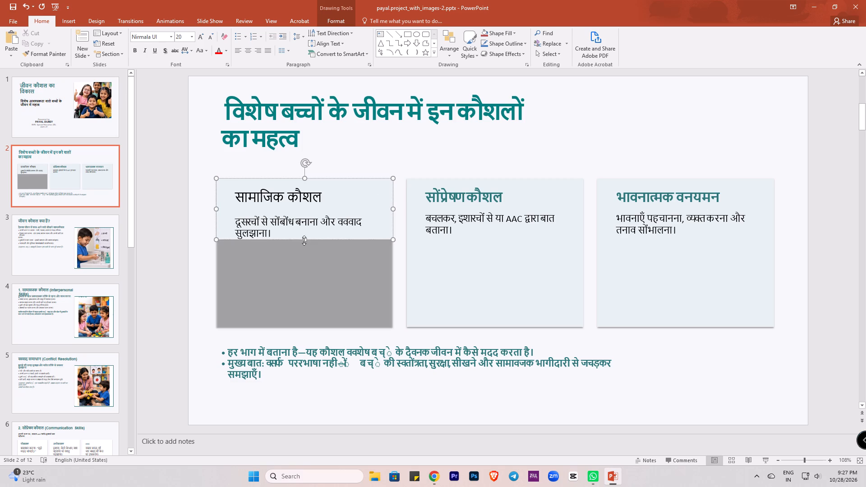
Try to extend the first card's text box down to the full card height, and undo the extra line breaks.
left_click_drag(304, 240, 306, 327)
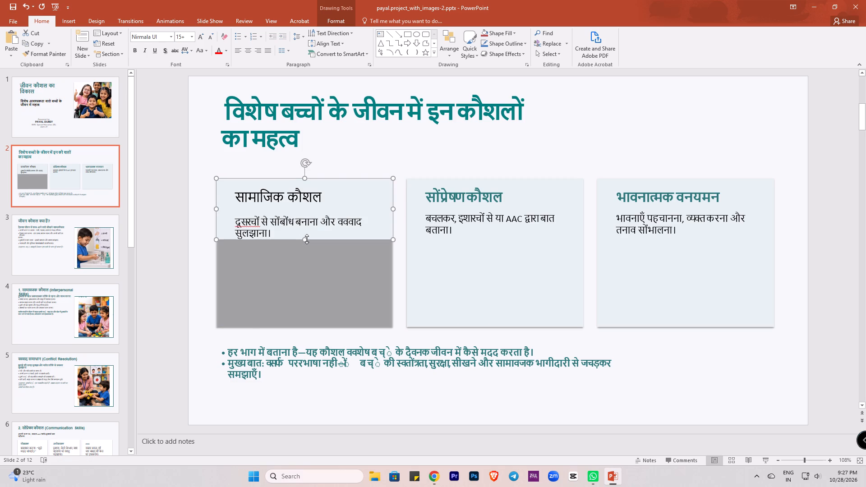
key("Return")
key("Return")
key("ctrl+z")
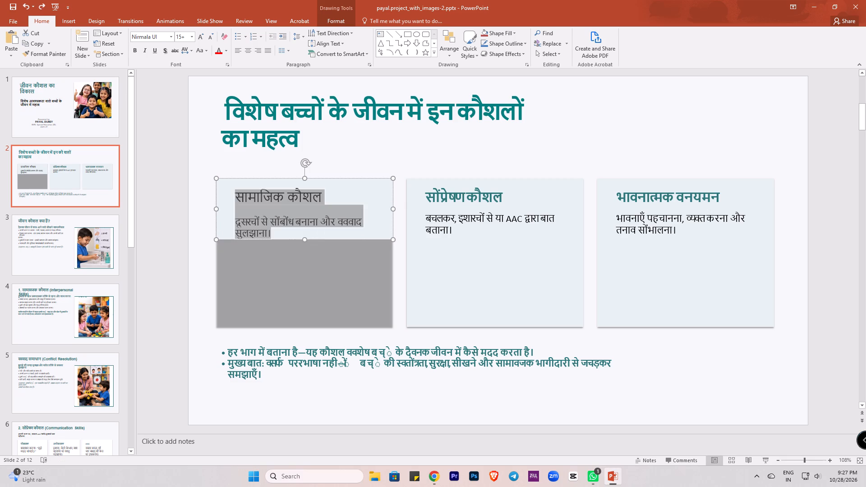
Format the सामाजिक कौशल heading in bold with the teal colour sampled from the slide title.
left_click(322, 196)
left_click_drag(322, 195, 214, 190)
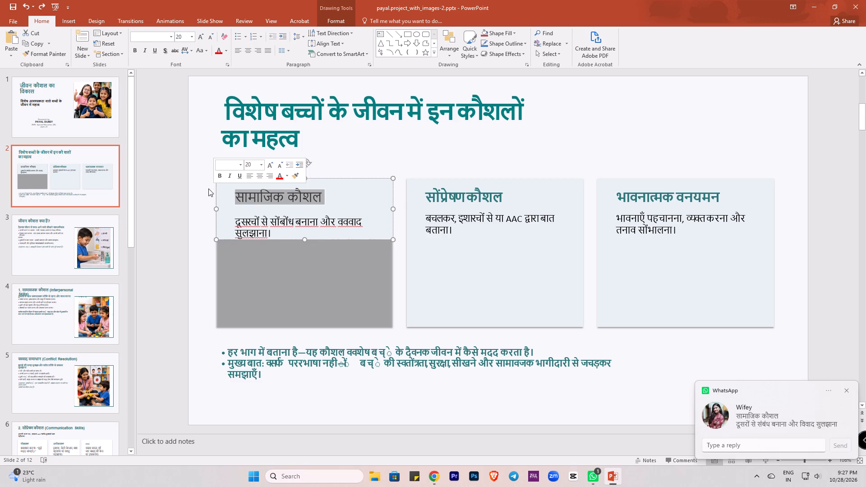
left_click(226, 50)
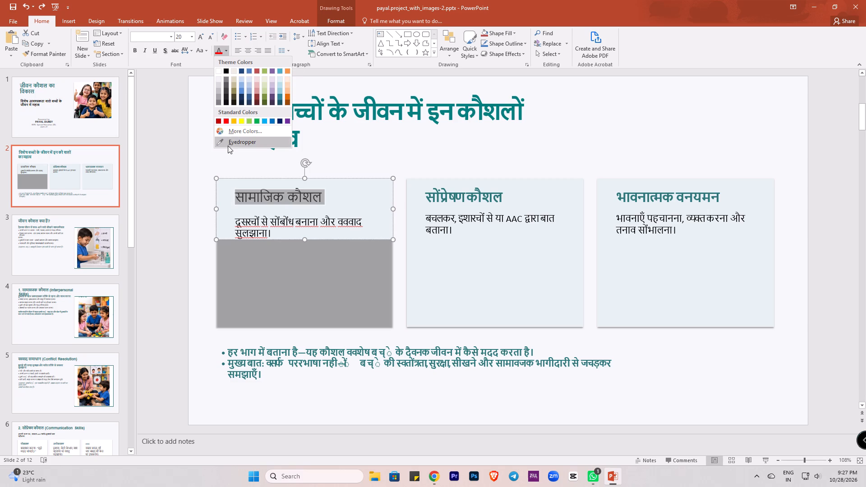
left_click(228, 142)
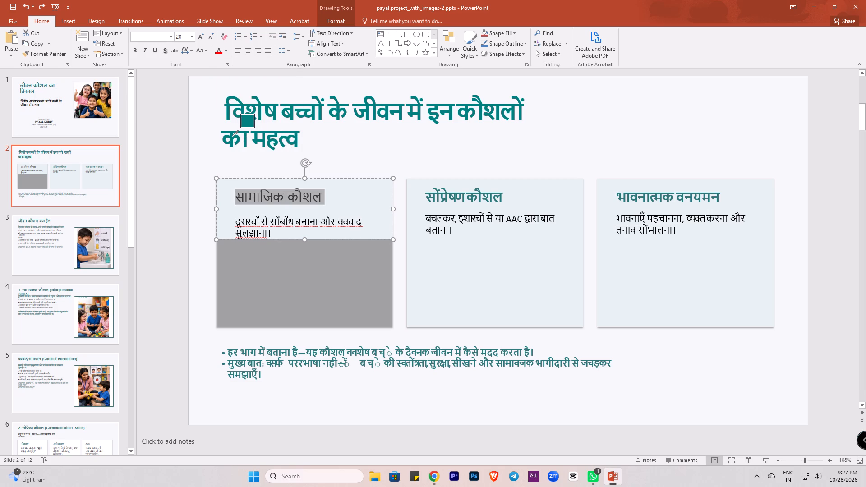
left_click(232, 136)
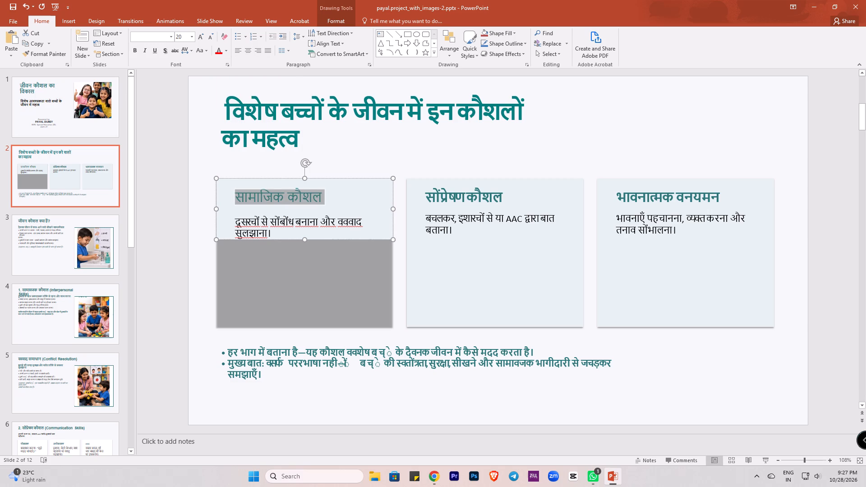
left_click(131, 50)
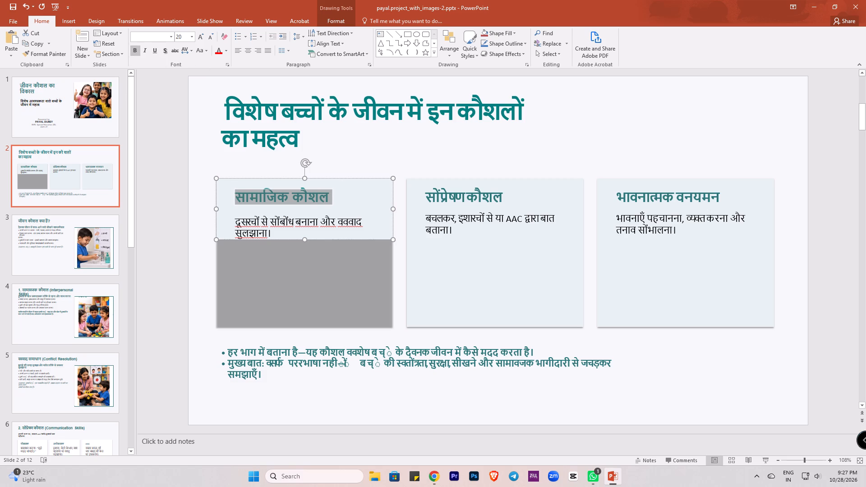
Correct the garbled first syllable in the second card's heading by deleting the wrong marks after स and entering a replacement mark.
left_click(439, 192)
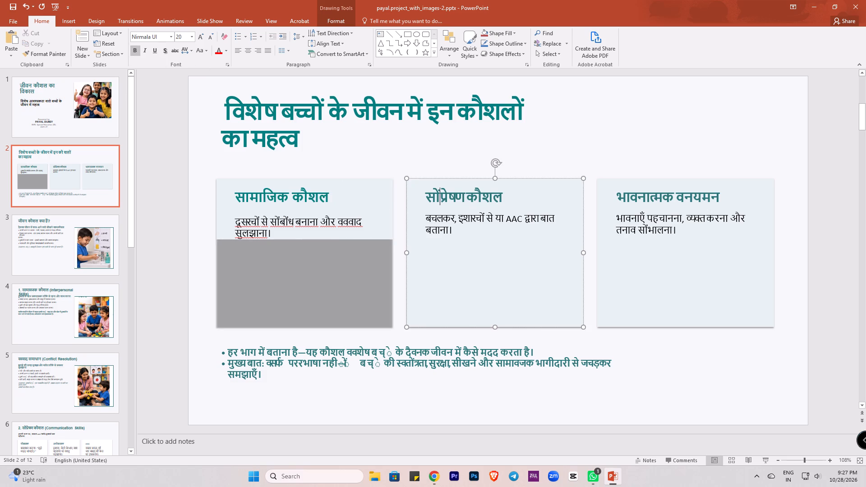
key("BackSpace")
key("BackSpace")
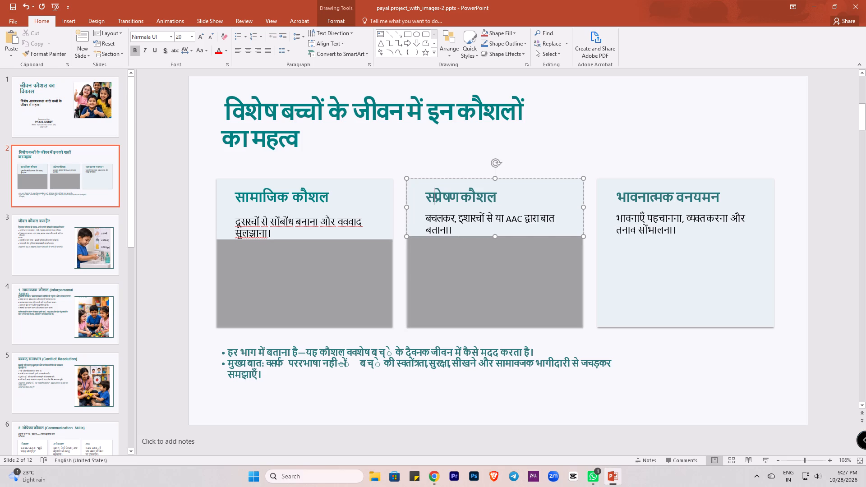
key("apostrophe")
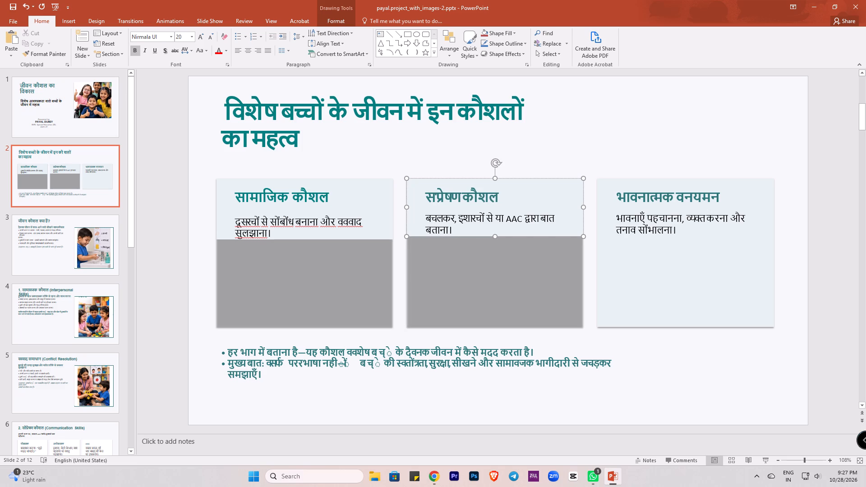
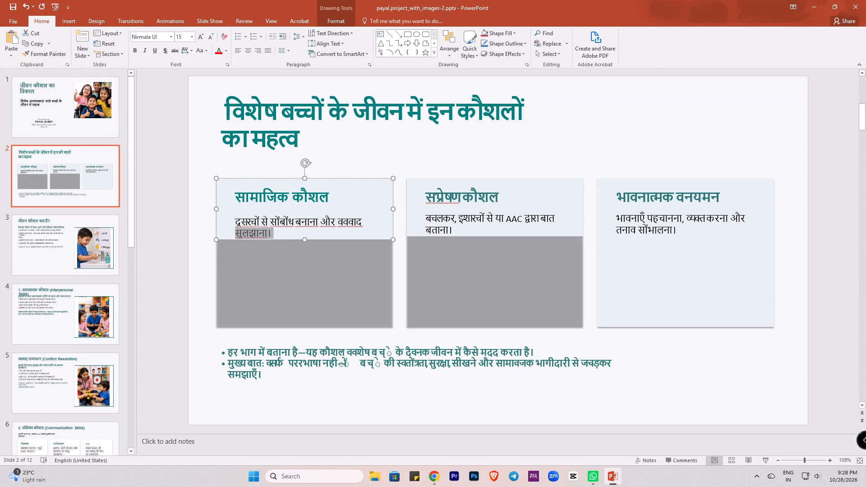
Replace the garbled description under सामाजिक कौशल in slide 2's first card with the copied corrected Hindi sentence.
left_click(230, 219)
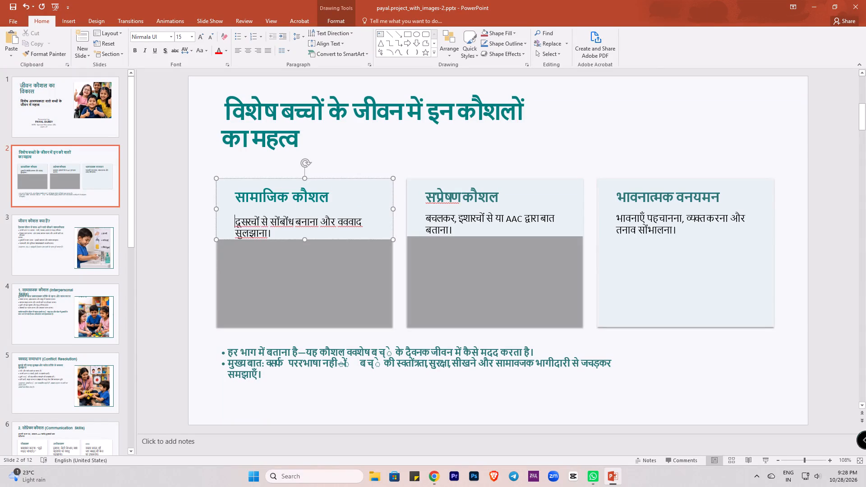
left_click_drag(235, 223, 256, 235)
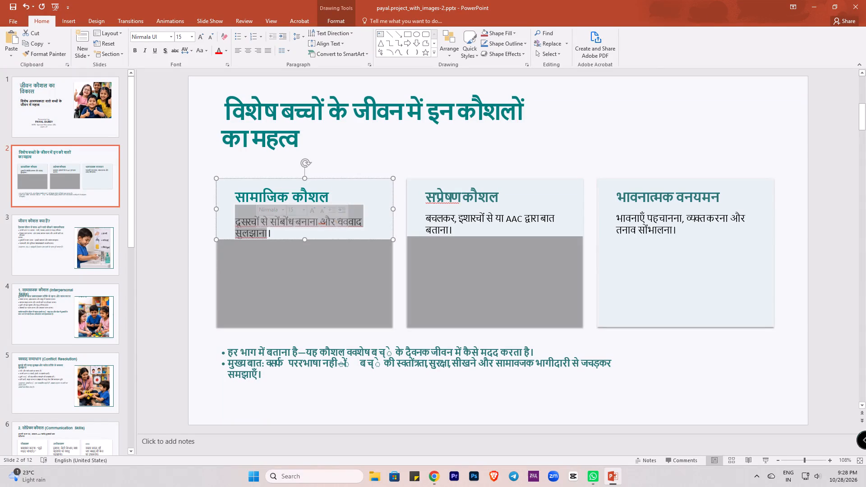
key("ctrl+v")
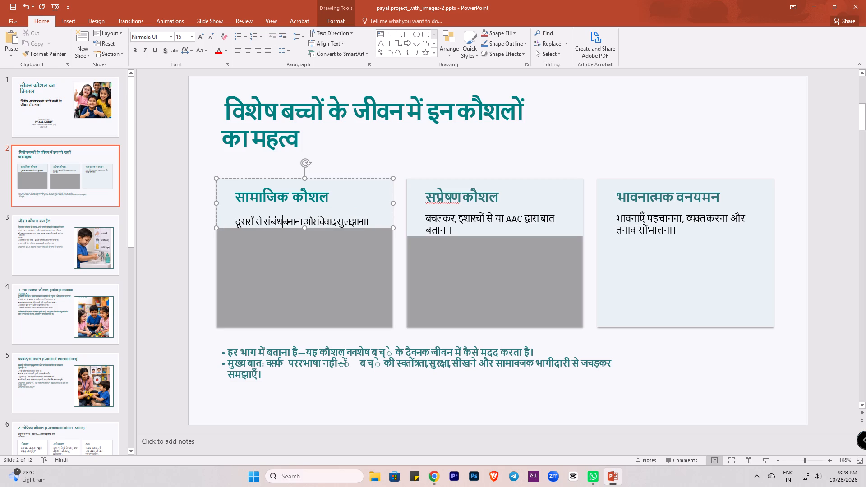
Add the missing word spaces in the first card's description and break it into two lines before और, reading दूसरों से संबंध बनाना / और विवाद सुलझाना।.
left_click(282, 220)
key("space")
left_click(305, 221)
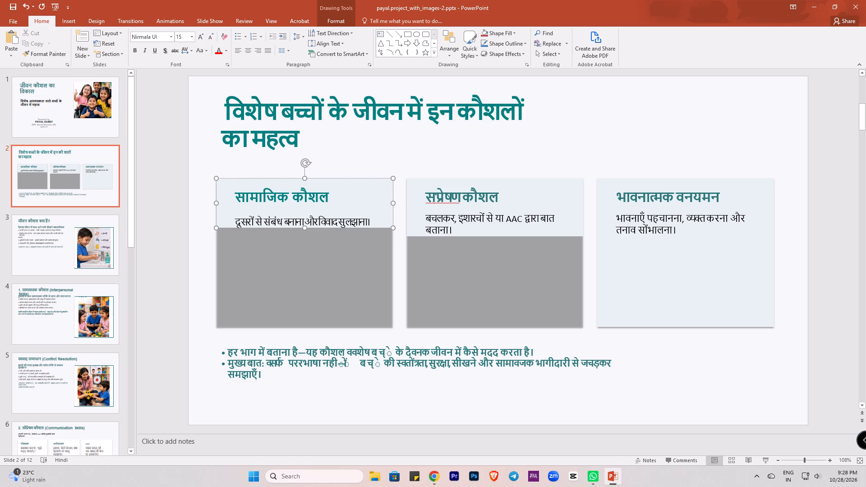
key("Return")
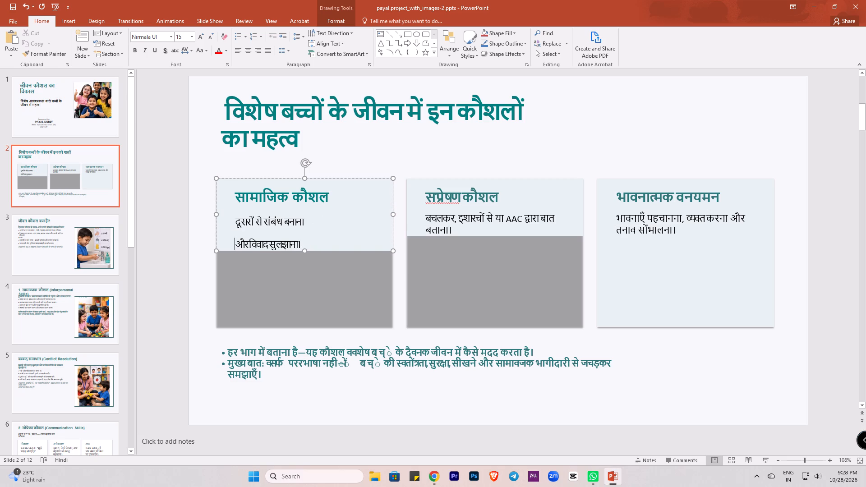
left_click(248, 241)
key("space")
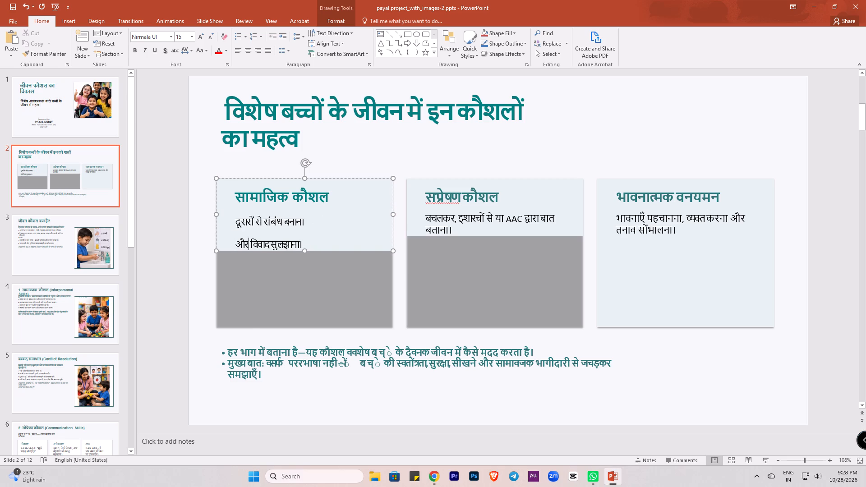
left_click(270, 244)
key("space")
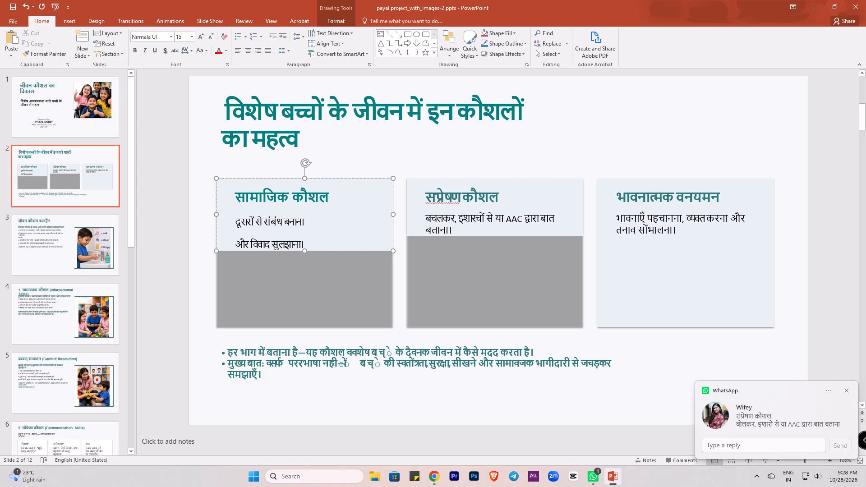
Set the character spacing of both description lines in the first card to Normal.
left_click_drag(304, 244, 235, 224)
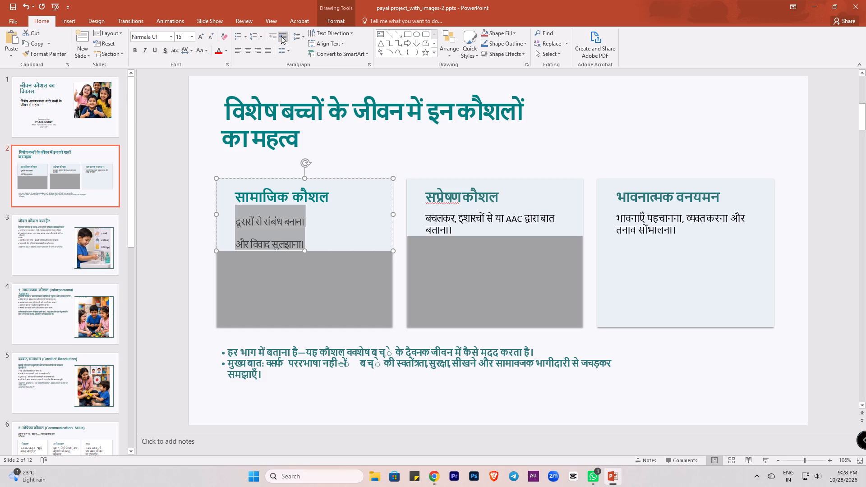
left_click(281, 36)
left_click(271, 36)
left_click(295, 38)
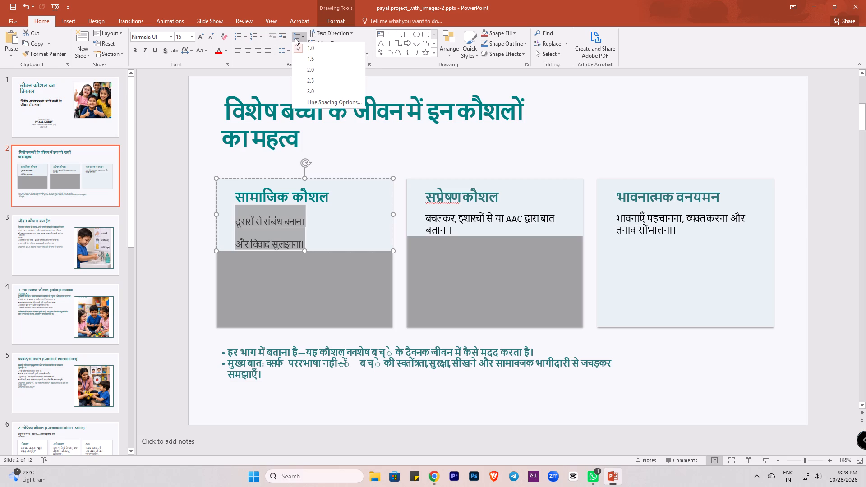
left_click(295, 38)
left_click(287, 48)
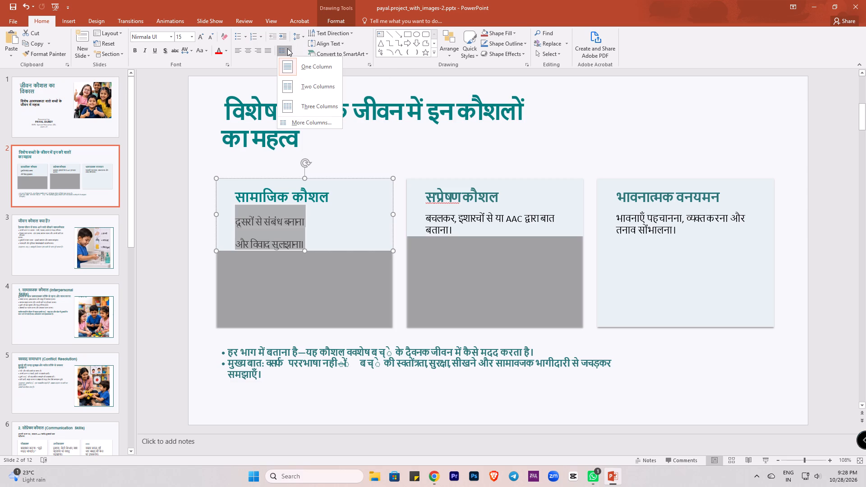
left_click(287, 48)
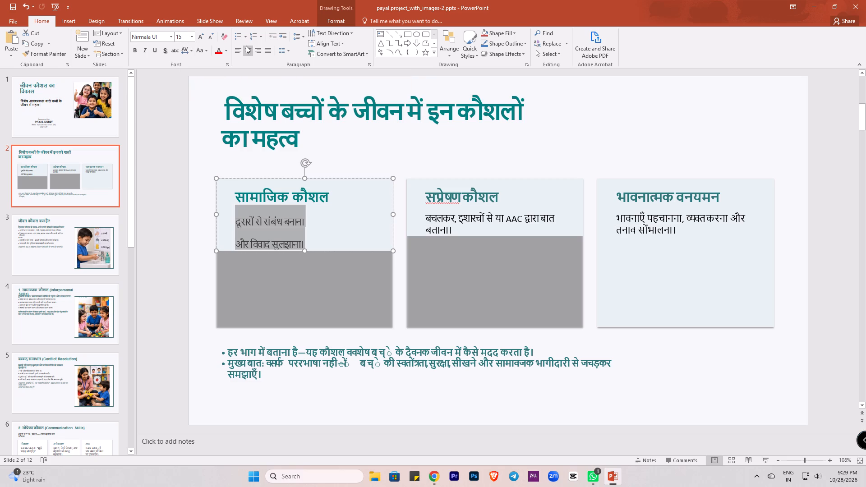
left_click(187, 51)
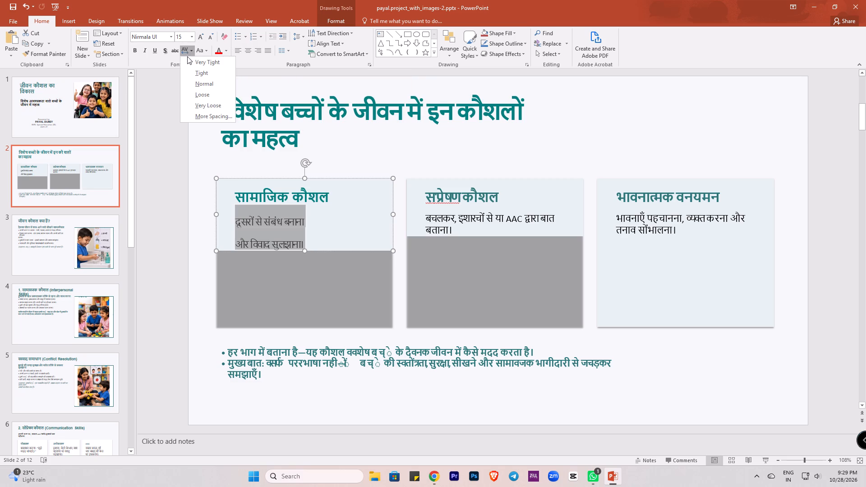
left_click(201, 84)
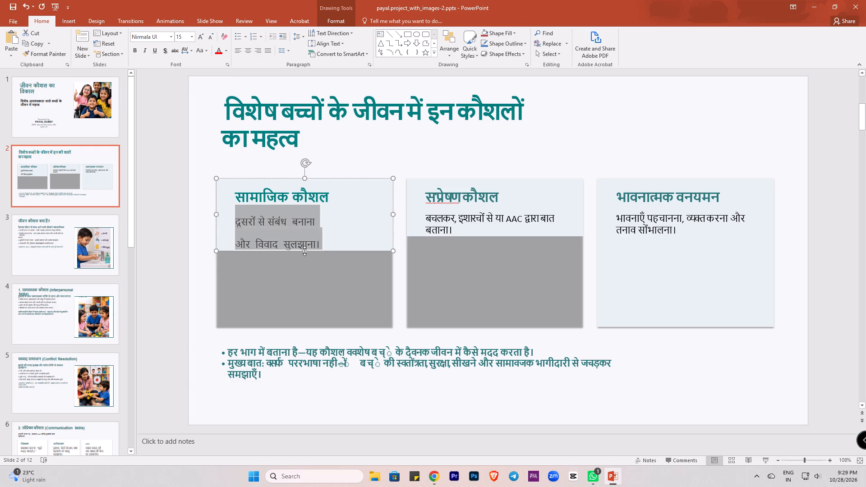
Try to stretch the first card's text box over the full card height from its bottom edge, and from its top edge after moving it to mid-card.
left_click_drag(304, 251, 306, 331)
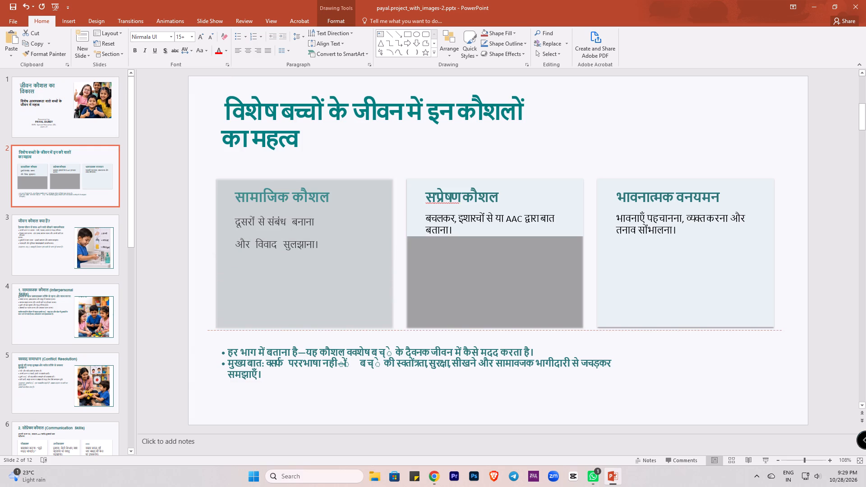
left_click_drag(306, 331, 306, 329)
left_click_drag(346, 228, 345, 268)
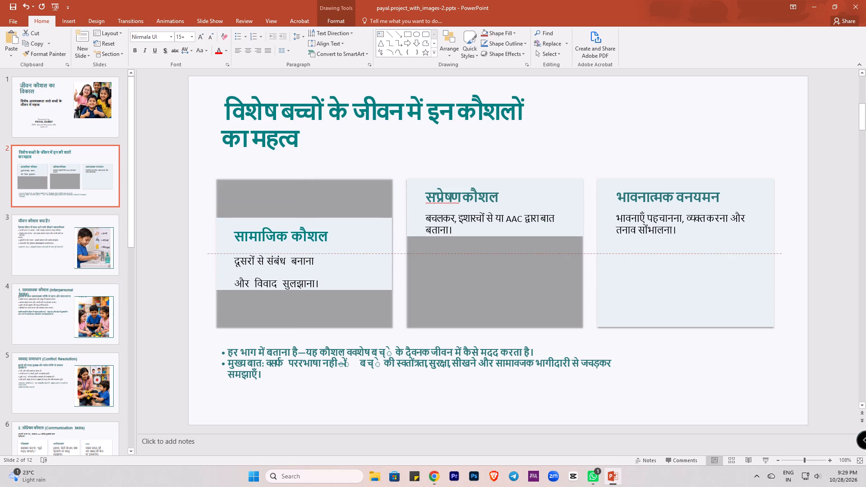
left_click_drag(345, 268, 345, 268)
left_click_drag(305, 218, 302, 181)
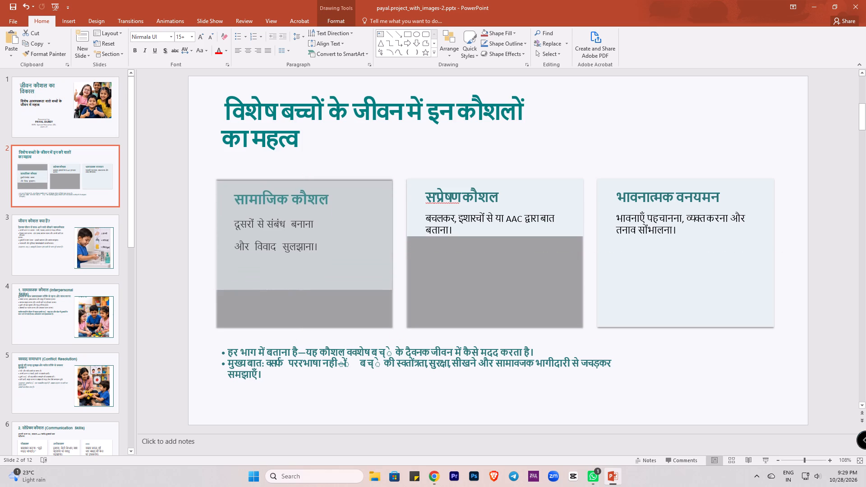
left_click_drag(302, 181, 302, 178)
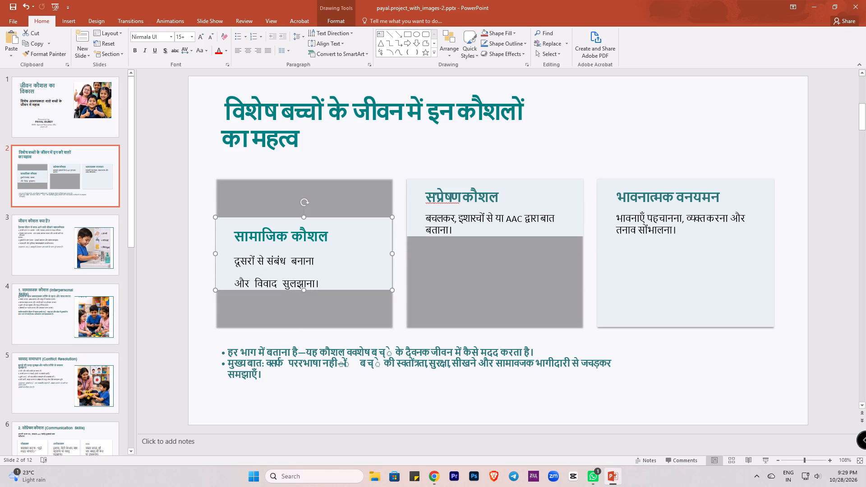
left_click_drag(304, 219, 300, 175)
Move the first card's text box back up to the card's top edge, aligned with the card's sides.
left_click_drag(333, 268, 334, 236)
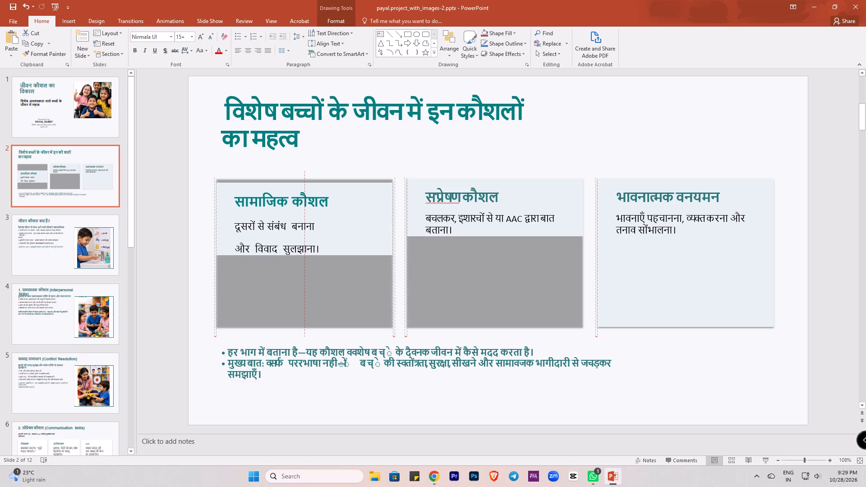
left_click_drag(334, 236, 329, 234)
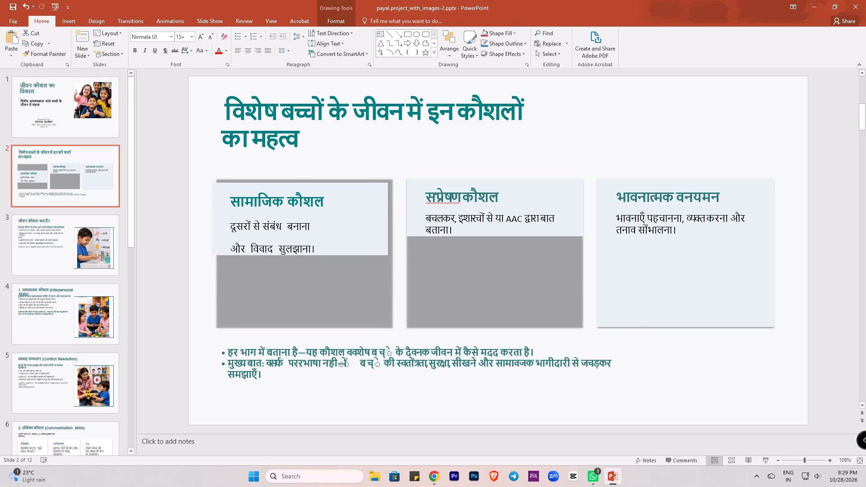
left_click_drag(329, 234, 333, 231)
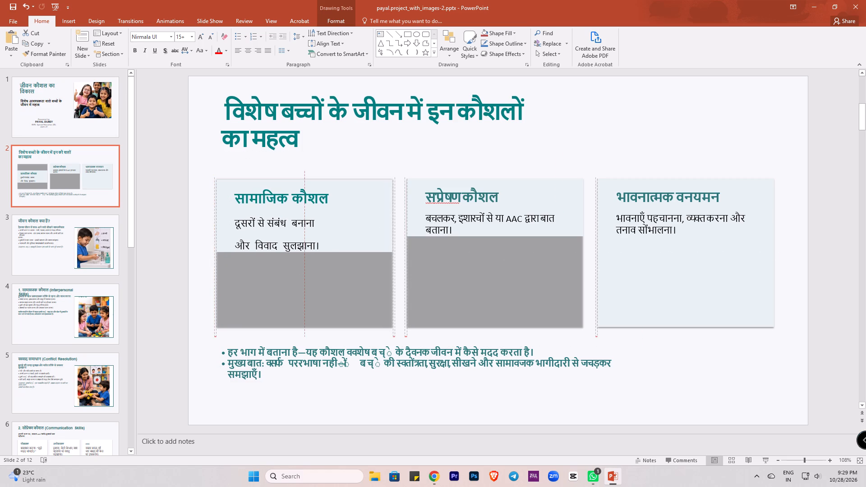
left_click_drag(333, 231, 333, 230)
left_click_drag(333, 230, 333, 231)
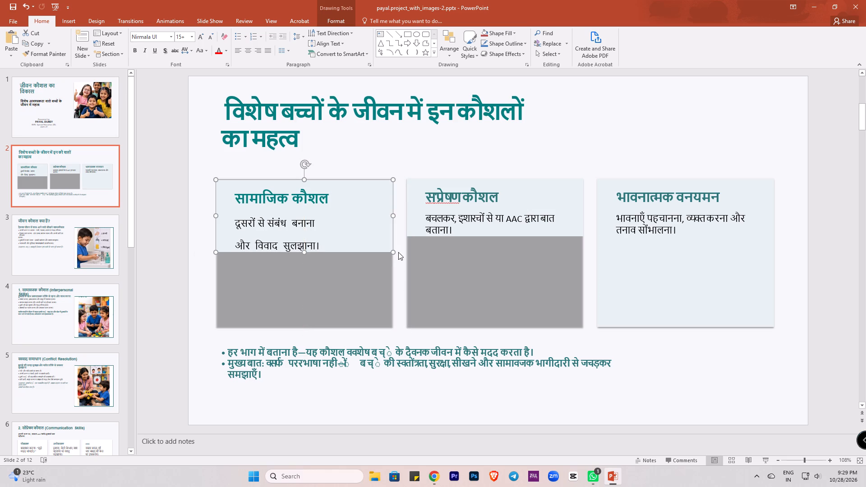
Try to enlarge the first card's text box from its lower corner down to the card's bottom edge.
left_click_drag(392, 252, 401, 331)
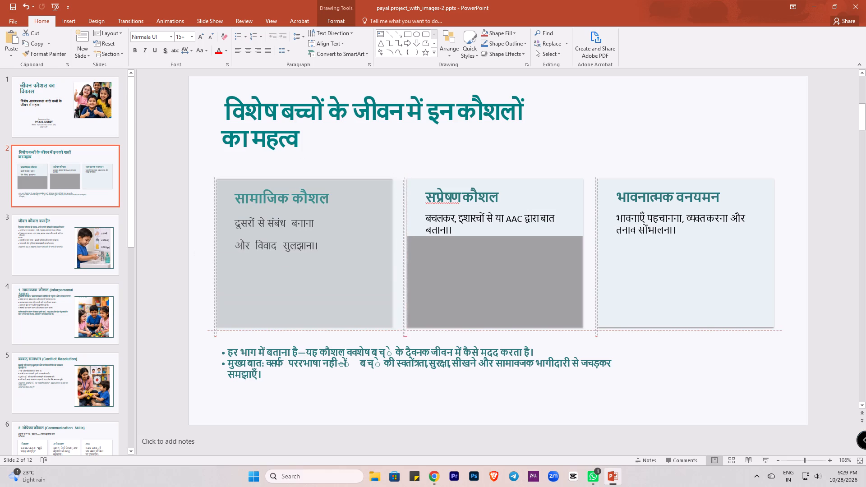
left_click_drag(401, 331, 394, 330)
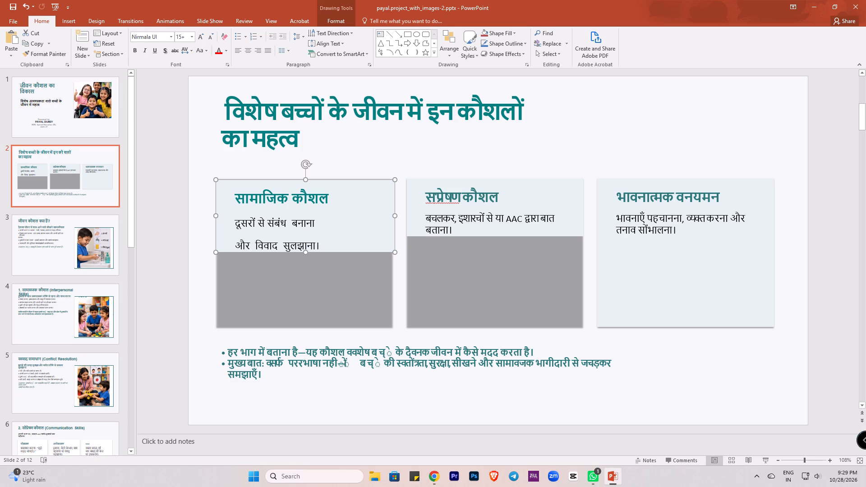
Delete the grey picture behind the first card's text box.
left_click(356, 225)
left_click(352, 262)
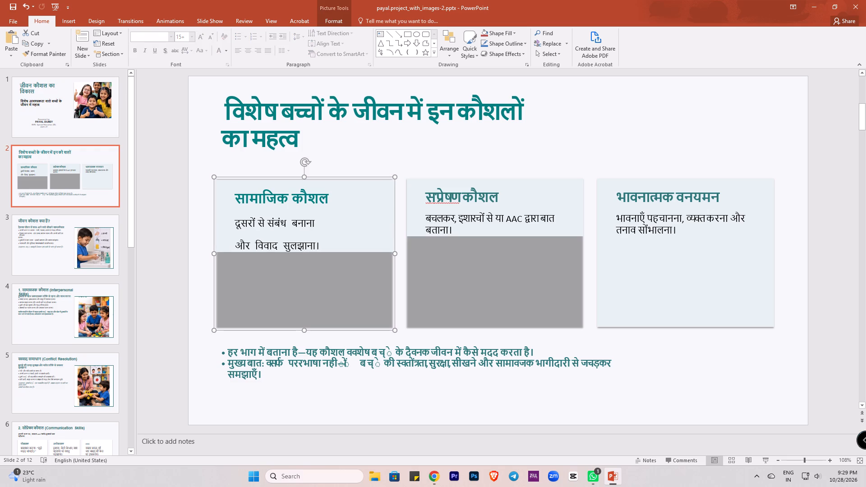
key("BackSpace")
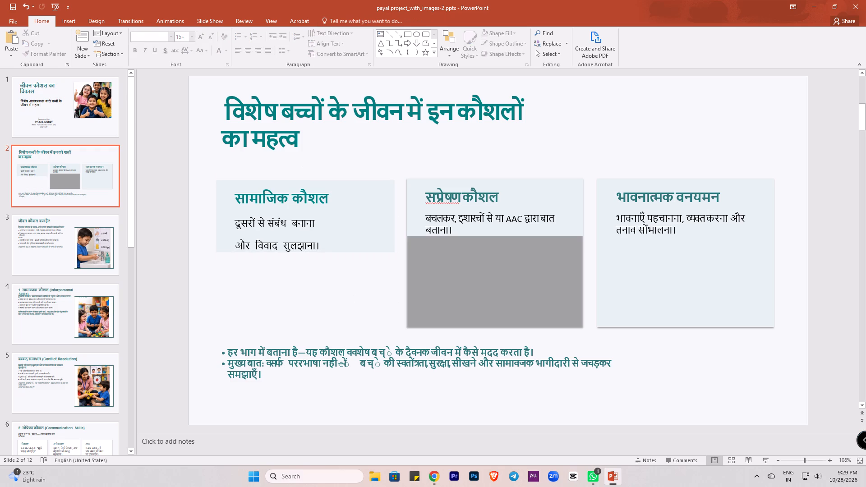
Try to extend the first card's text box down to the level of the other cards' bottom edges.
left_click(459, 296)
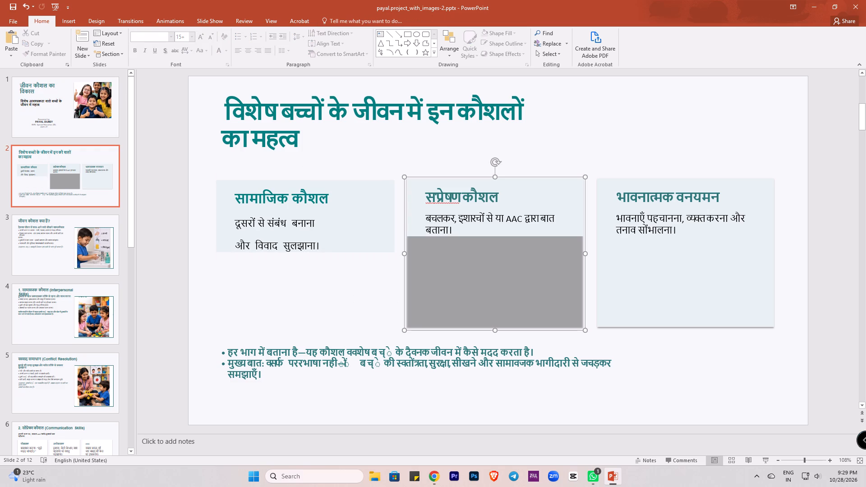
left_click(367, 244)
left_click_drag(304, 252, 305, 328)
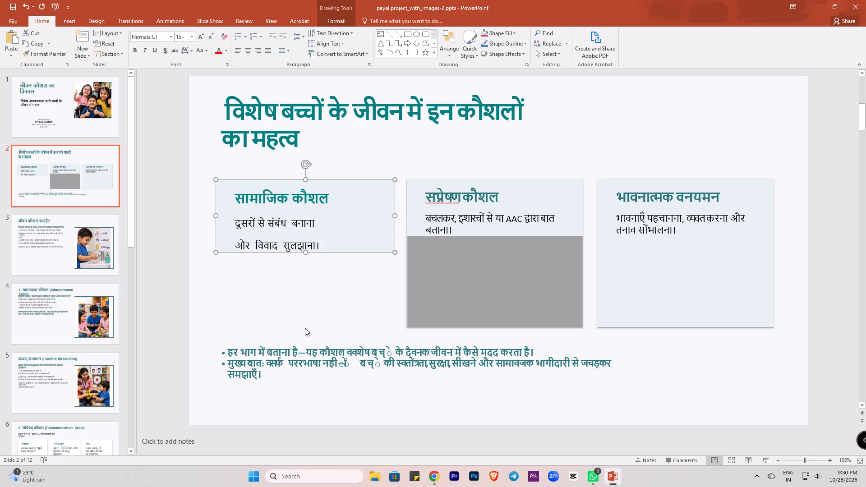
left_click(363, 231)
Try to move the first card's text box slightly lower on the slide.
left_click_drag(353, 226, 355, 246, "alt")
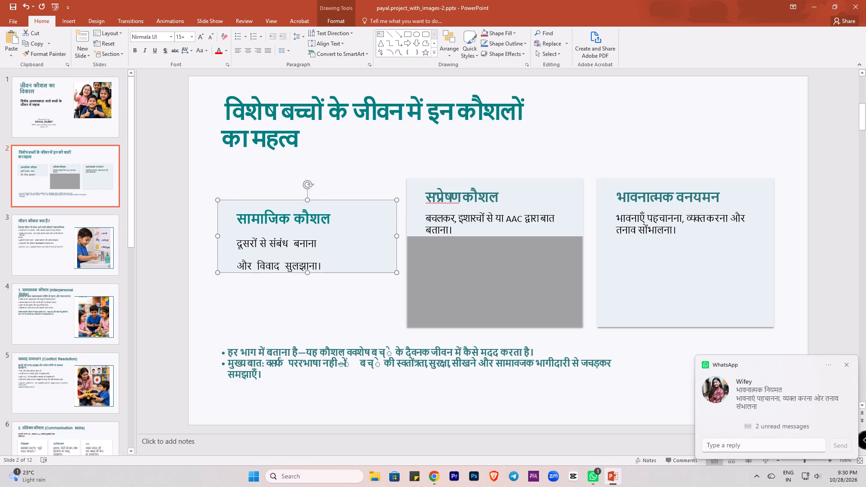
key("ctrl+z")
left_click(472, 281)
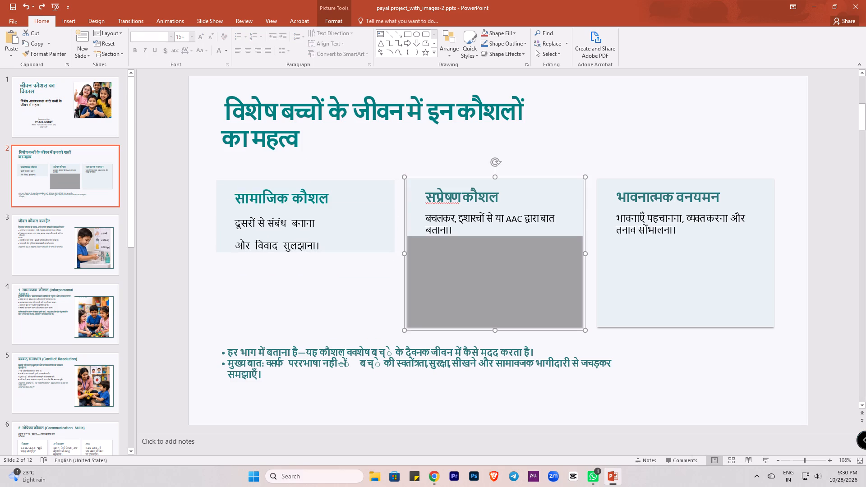
Join the first card's two body lines into one paragraph and remove the extra space before "बनाना".
left_click(235, 242)
key("BackSpace")
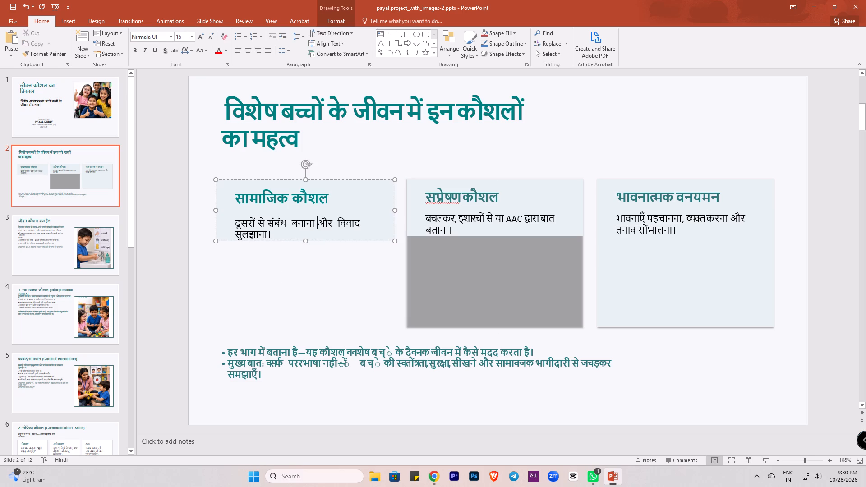
left_click(294, 222)
key("BackSpace")
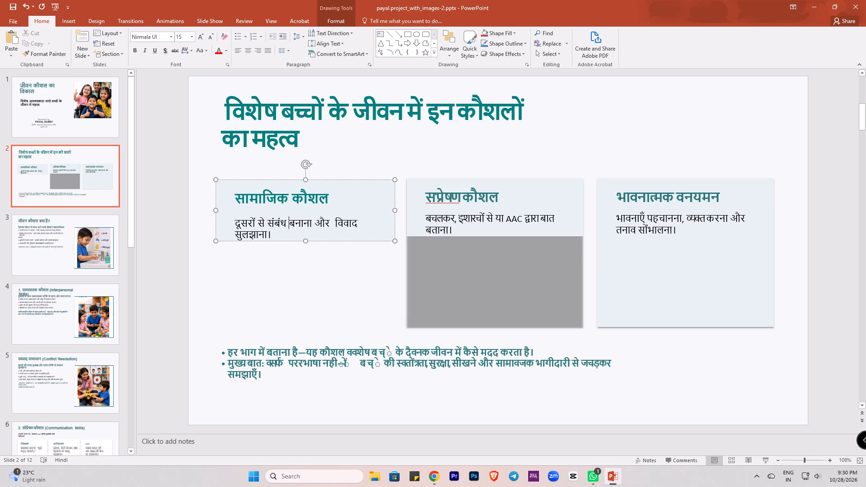
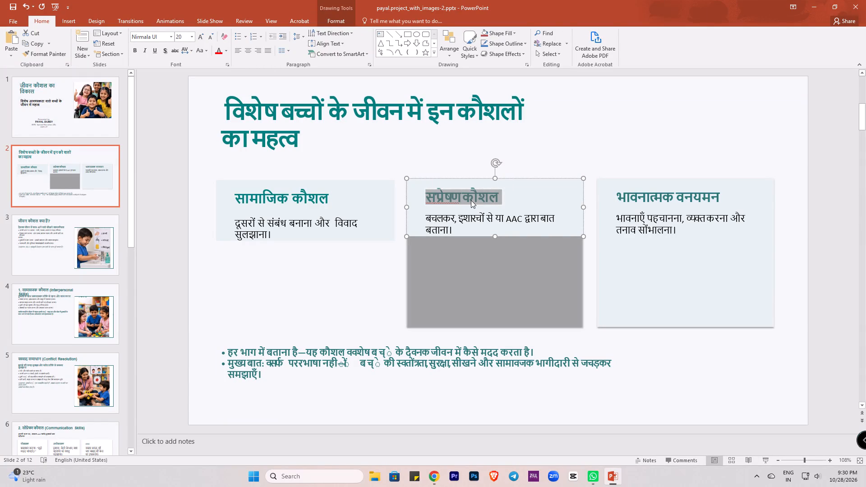
Replace the second card's garbled heading with the copied text "संप्रेषण कौशल", keeping the description on a separate line below.
key("ctrl+v")
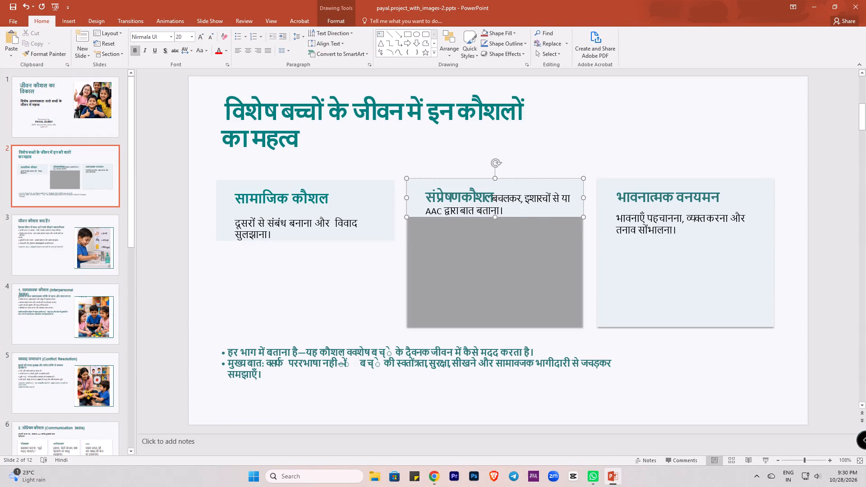
key("Return")
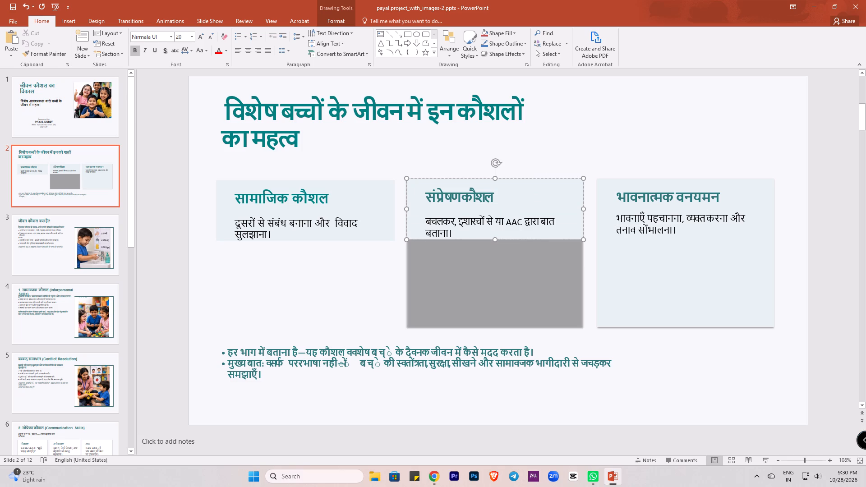
Set the character spacing of the second card's heading "संप्रेषण कौशल" to Normal.
left_click_drag(493, 195, 421, 189)
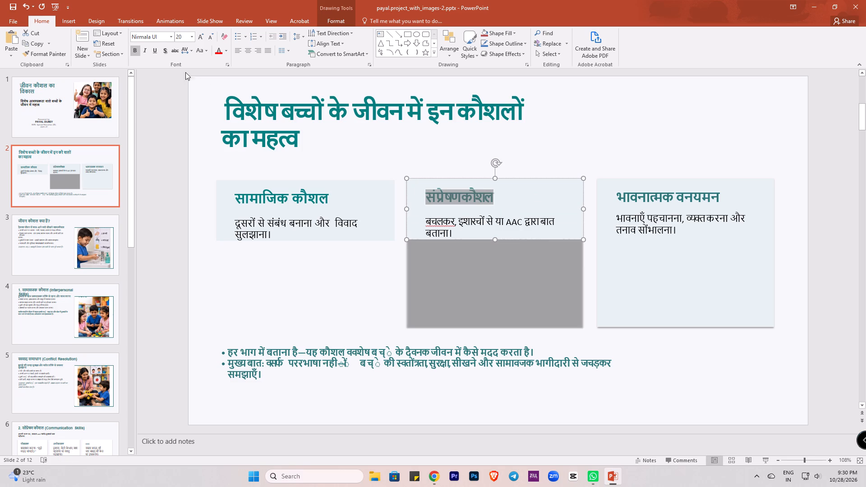
left_click(181, 48)
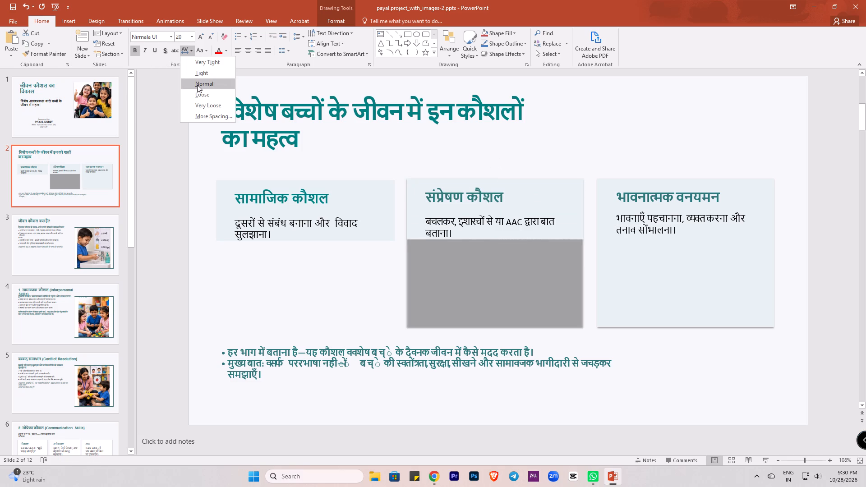
left_click(197, 85)
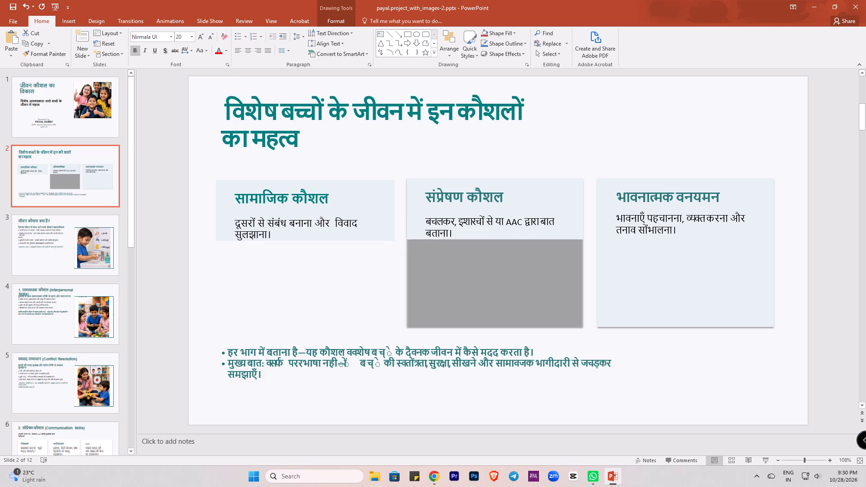
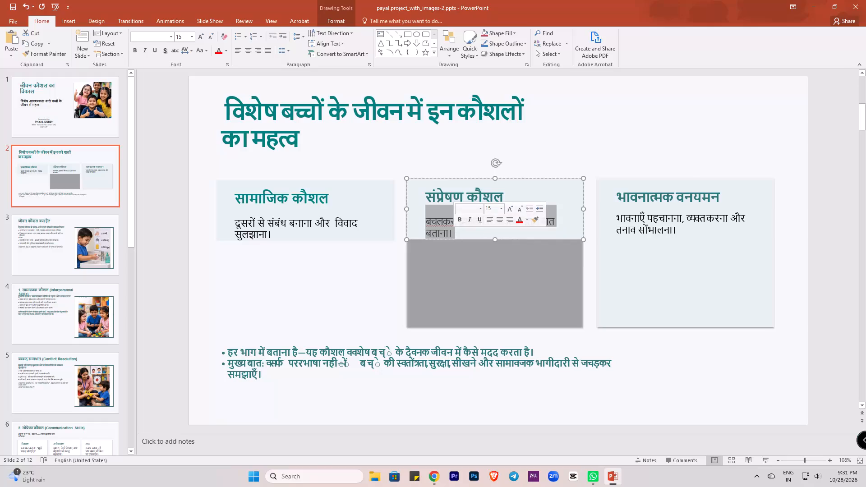
Replace the garbled description in the संप्रेषण कौशल card with the copied text "बोलकर, इशारो से या AAC द्वारा बात बताना".
left_click(448, 234)
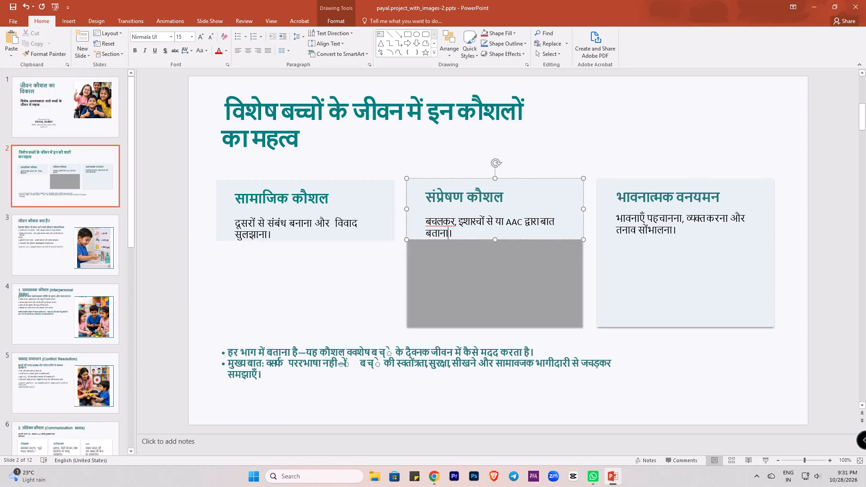
left_click_drag(449, 233, 426, 222)
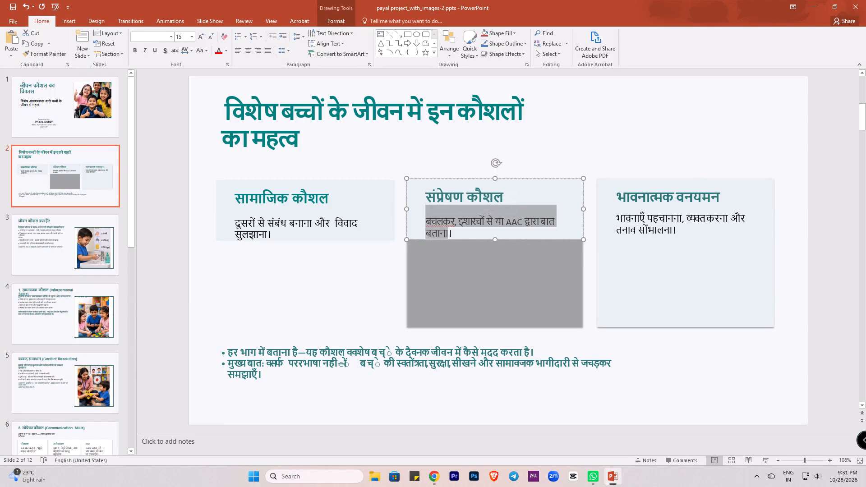
key("ctrl+v")
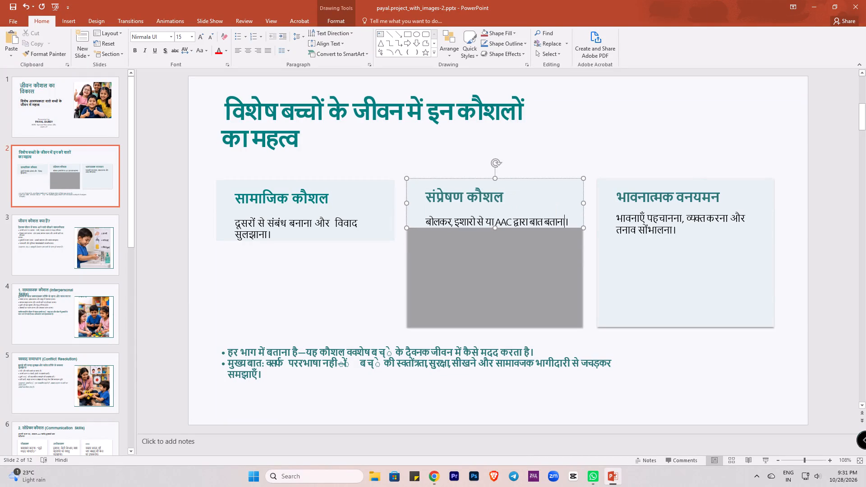
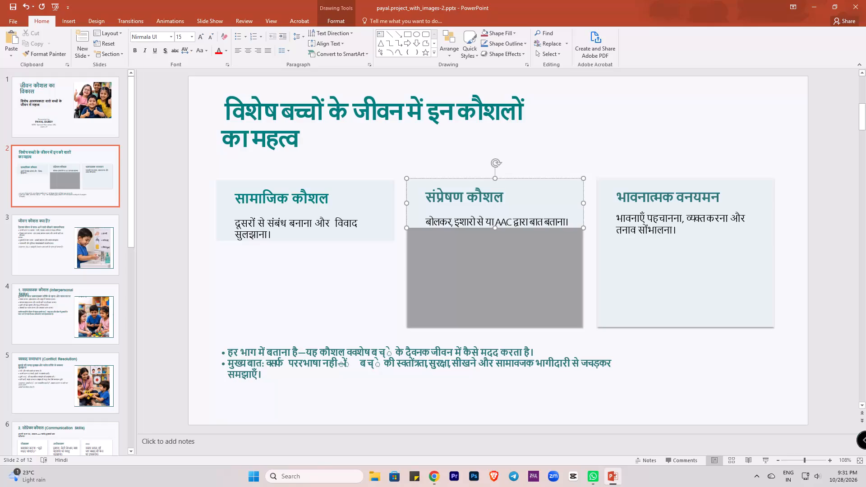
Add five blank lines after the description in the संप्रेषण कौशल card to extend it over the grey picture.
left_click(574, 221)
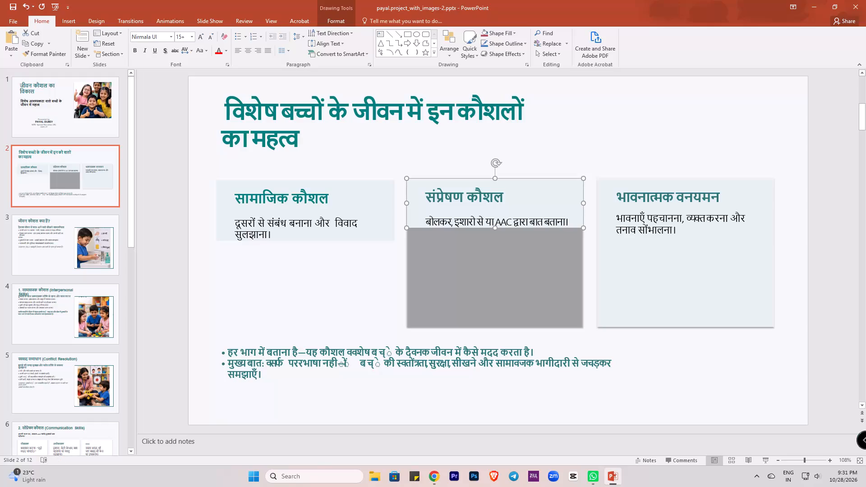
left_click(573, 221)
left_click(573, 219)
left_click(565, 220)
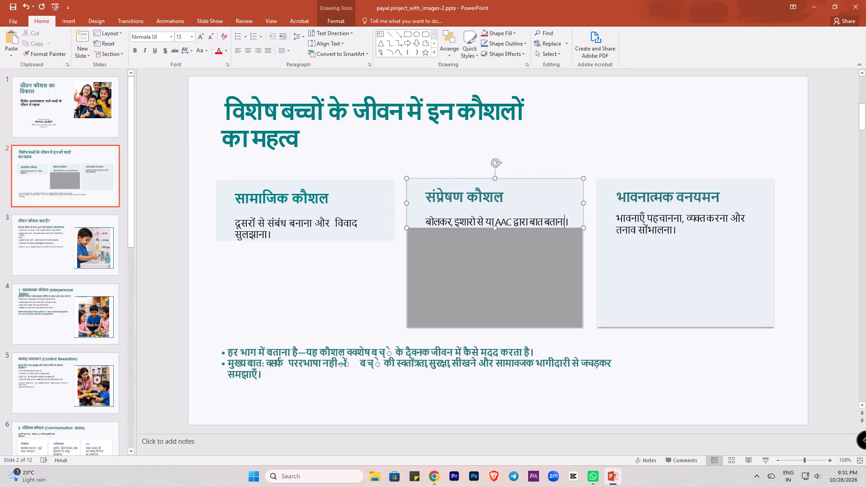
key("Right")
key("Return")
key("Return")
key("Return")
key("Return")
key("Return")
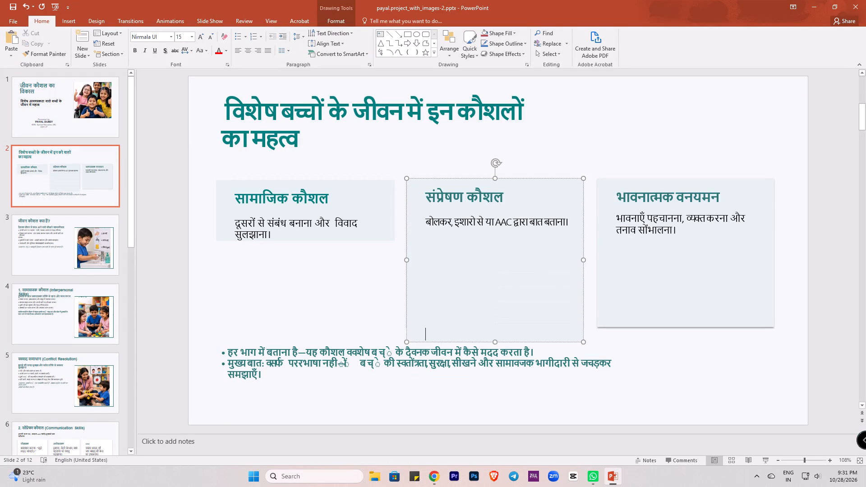
Extend the सामाजिक कौशल card downward by adding four blank lines after its description.
left_click(272, 233)
key("Return")
key("Return")
key("Return")
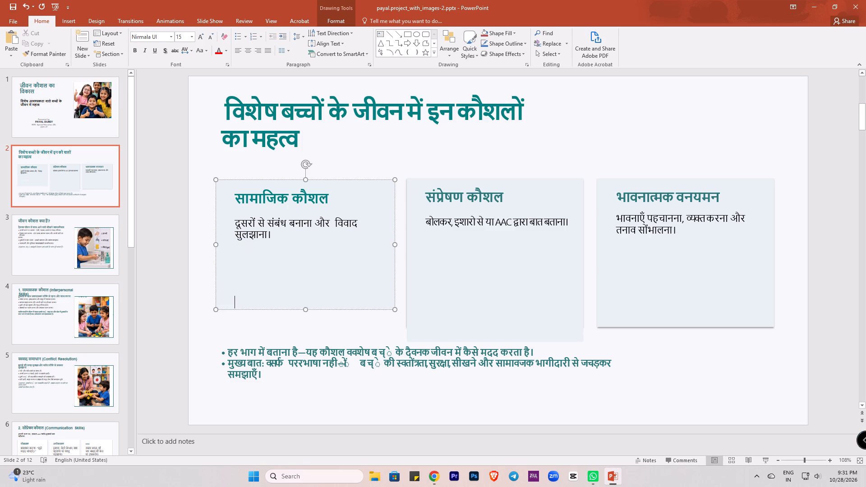
key("Return")
key("Return")
key("BackSpace")
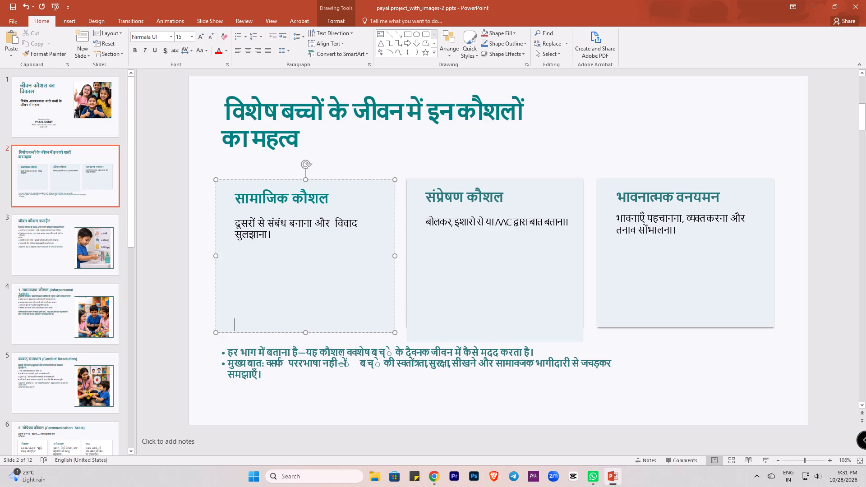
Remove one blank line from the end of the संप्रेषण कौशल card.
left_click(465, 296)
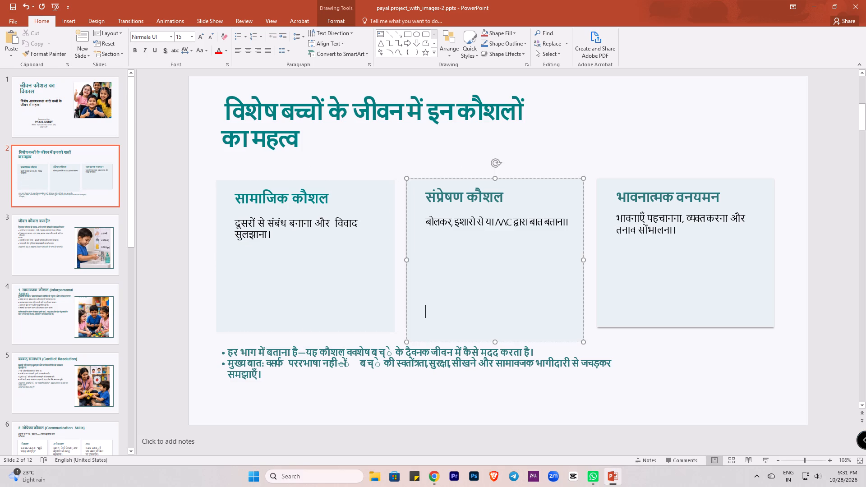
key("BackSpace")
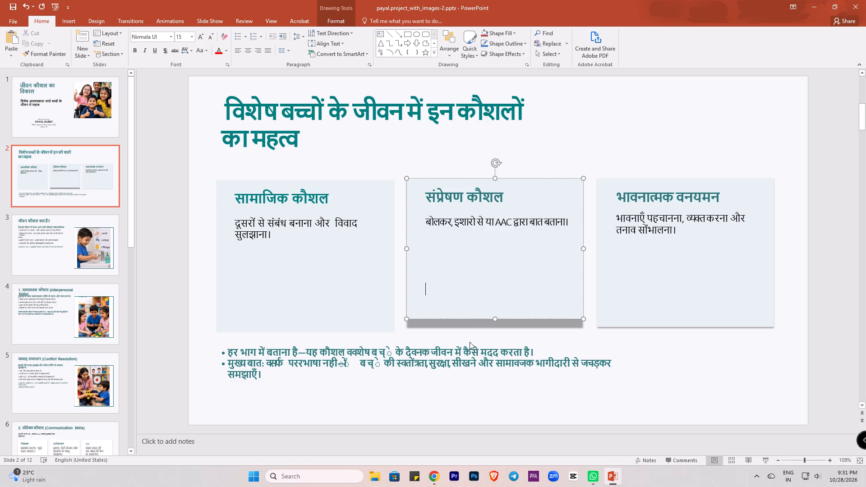
Delete the grey background picture behind the संप्रेषण कौशल card.
left_click(468, 328)
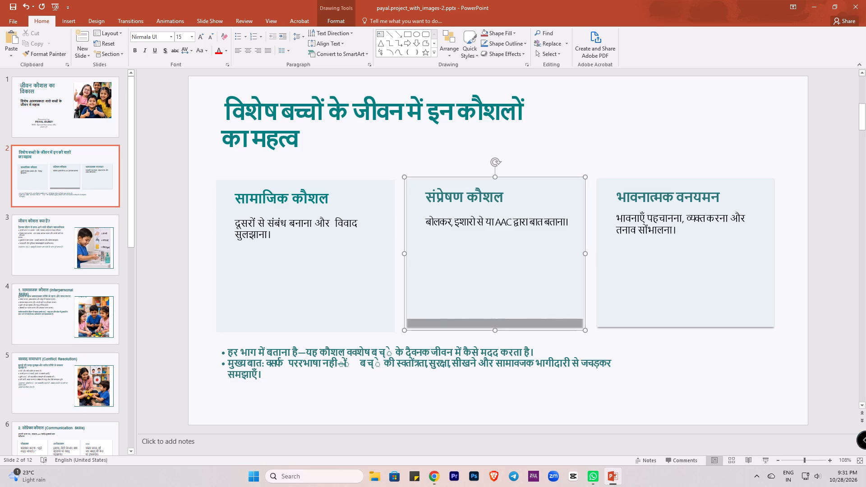
left_click_drag(514, 332, 513, 334)
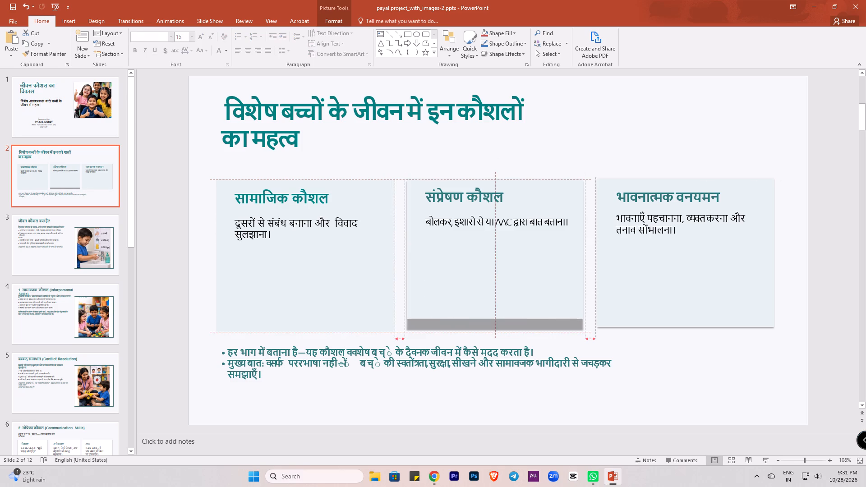
left_click_drag(513, 334, 510, 334)
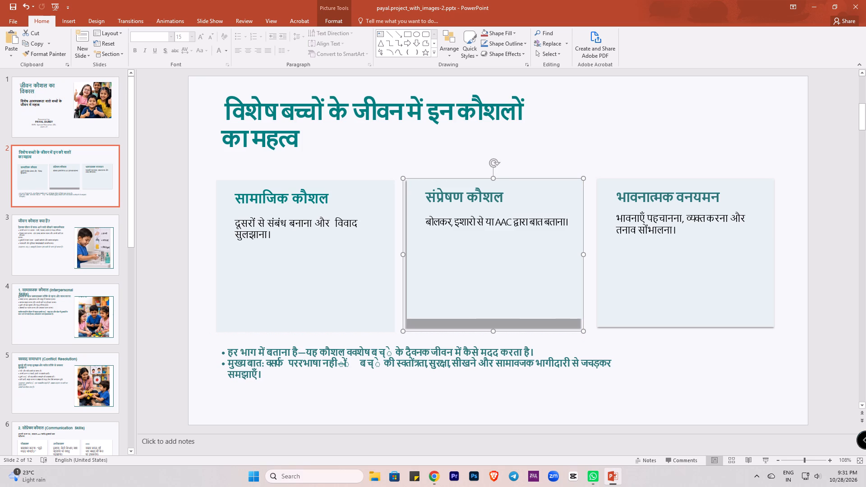
left_click(508, 326)
key("Return")
key("BackSpace")
Shift the संप्रेषण कौशल card slightly down, level with the सामाजिक कौशल card, and try to stretch its bottom edge.
left_click(507, 313)
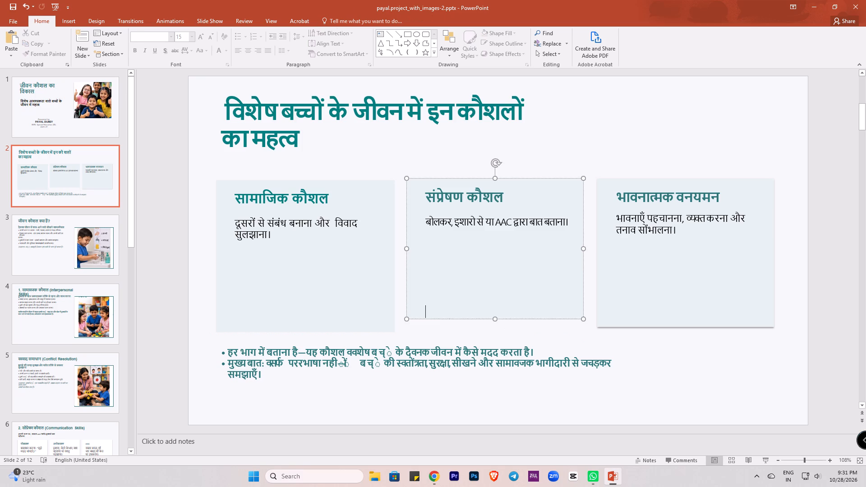
left_click(506, 320)
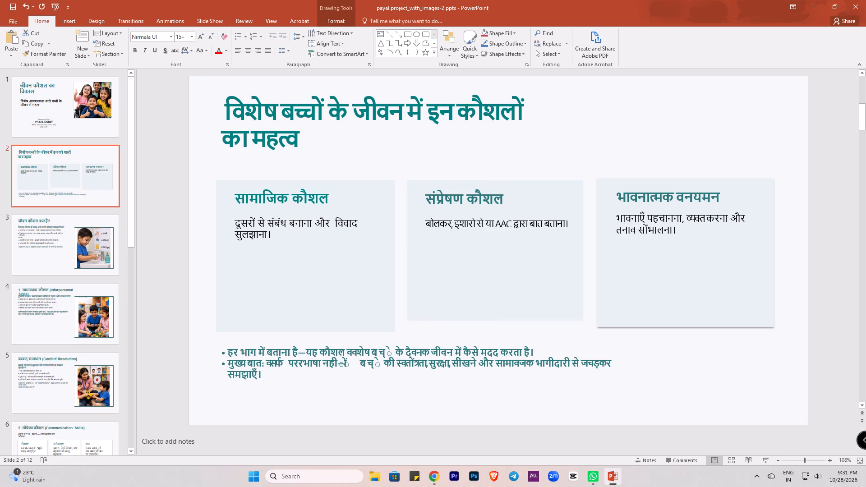
left_click_drag(496, 321, 496, 334)
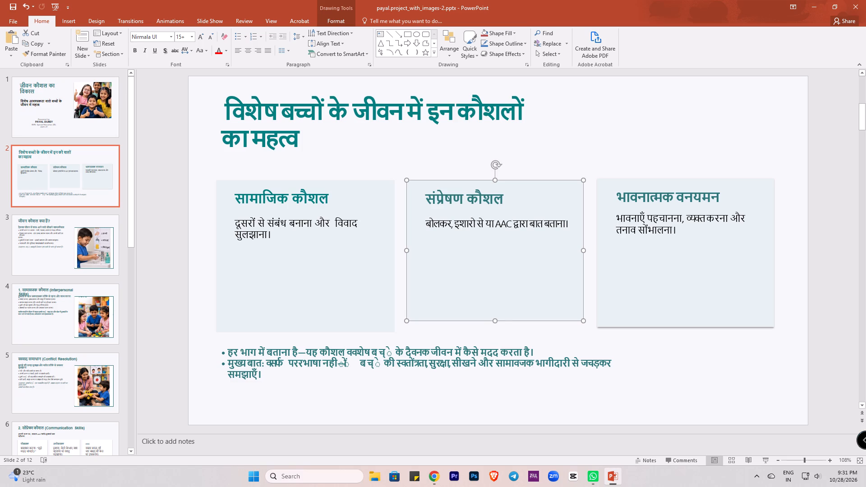
left_click(575, 220)
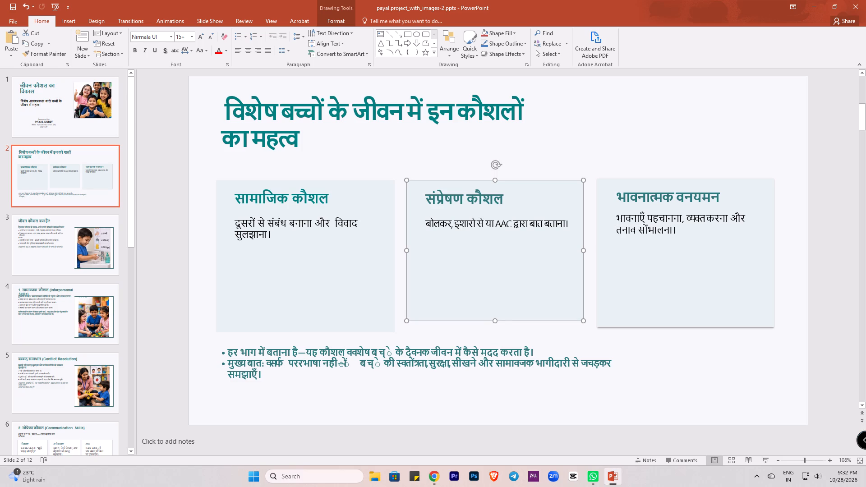
left_click(570, 228)
Shorten the सामाजिक कौशल card by removing three blank lines, leaving one below its description.
left_click(354, 308)
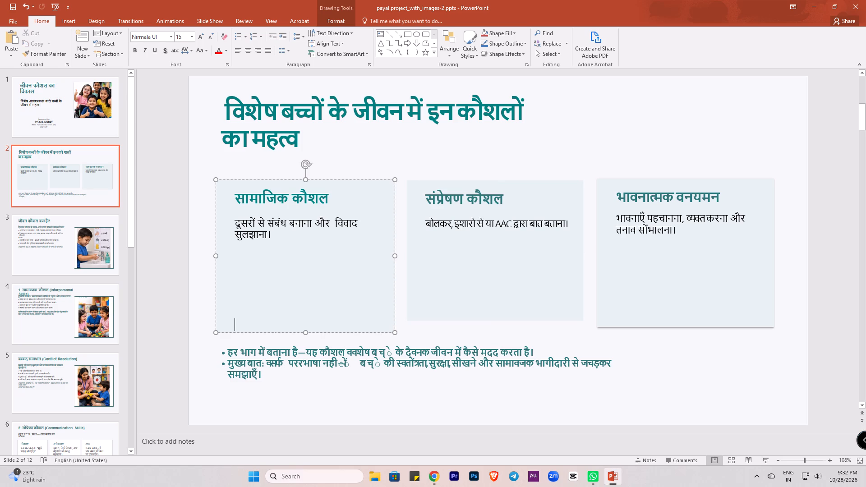
key("BackSpace")
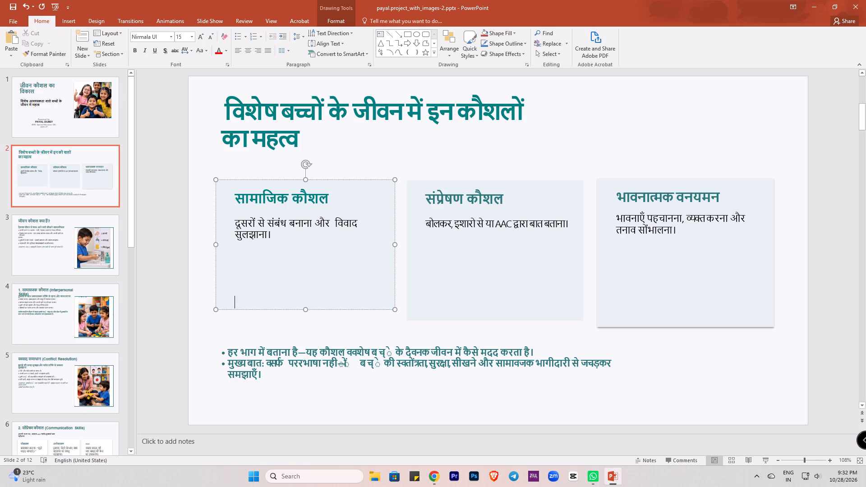
key("BackSpace")
key("BackSpace")
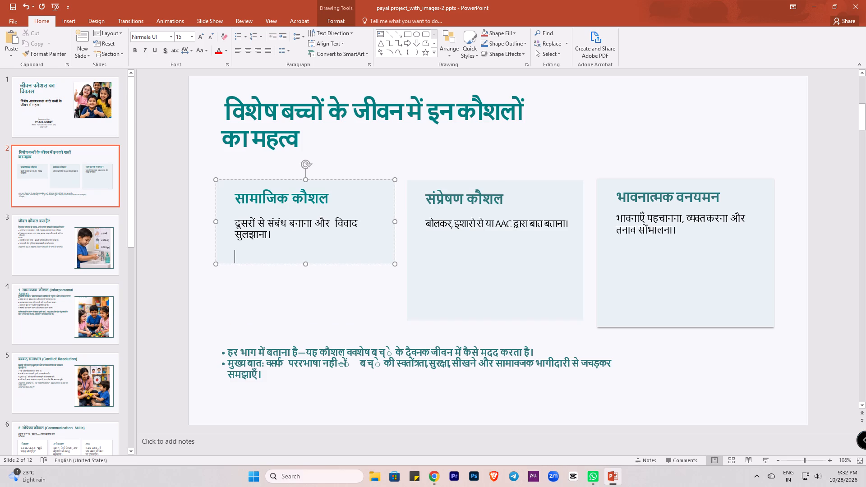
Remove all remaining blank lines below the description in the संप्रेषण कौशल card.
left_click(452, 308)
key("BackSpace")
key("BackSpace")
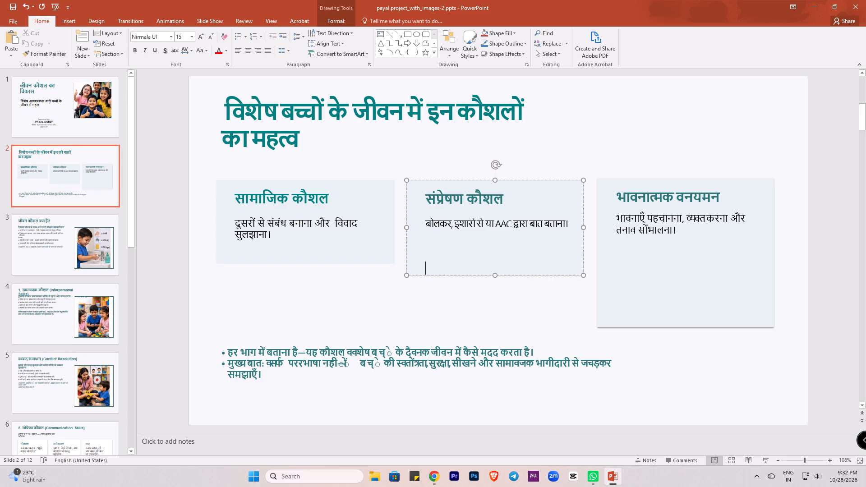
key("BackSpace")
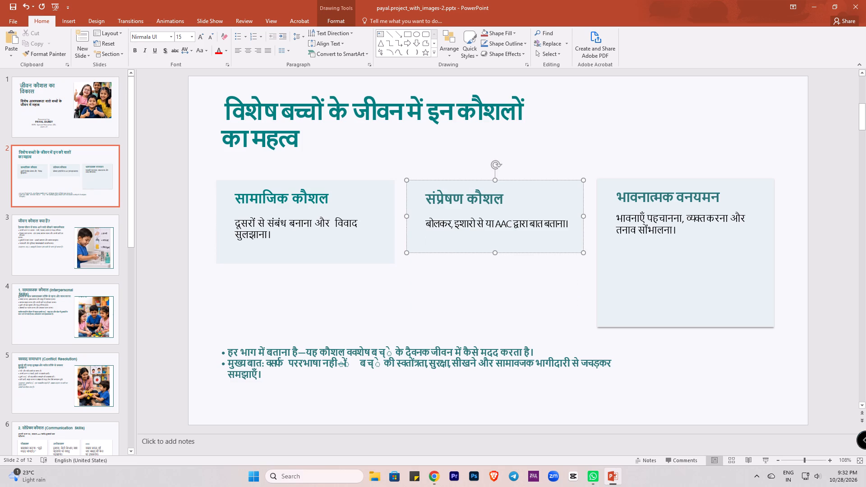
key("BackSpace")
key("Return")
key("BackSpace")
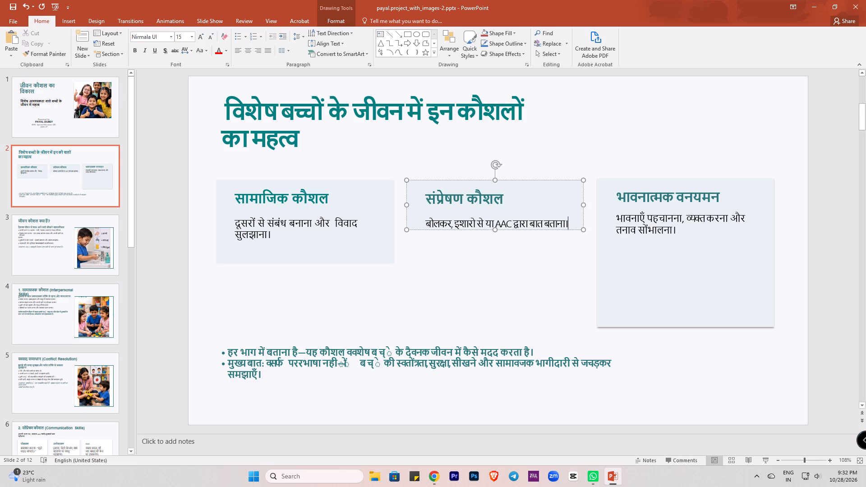
Widen the character spacing of the entire description in the संप्रेषण कौशल card.
left_click_drag(425, 225, 503, 225)
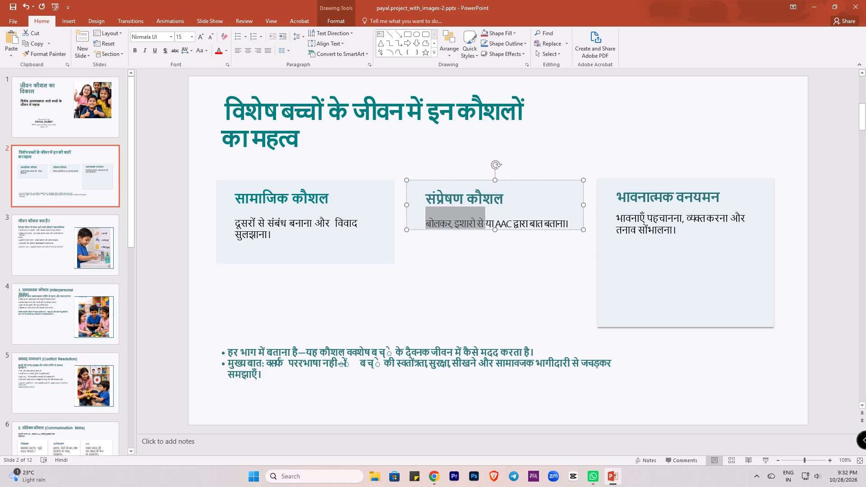
left_click_drag(503, 225, 571, 228)
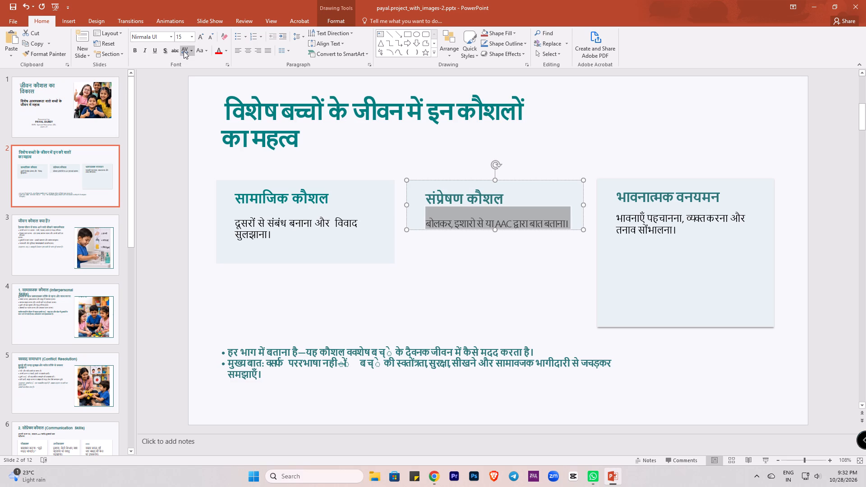
left_click(184, 51)
left_click(193, 81)
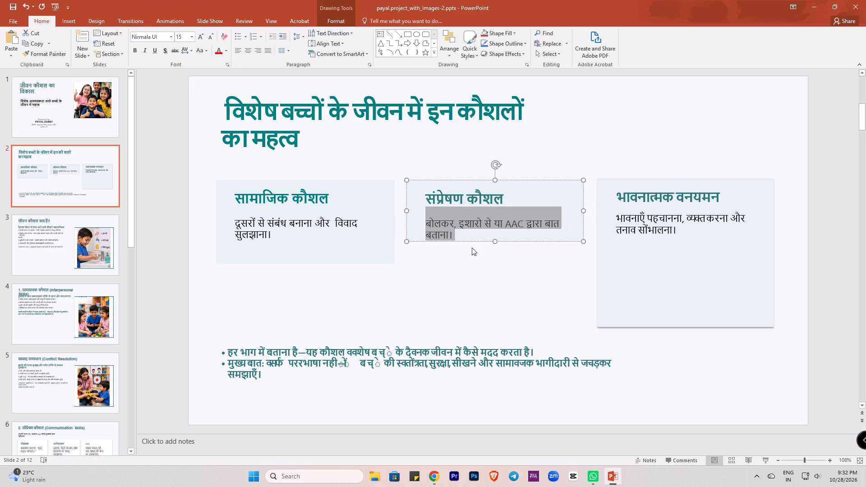
Add one blank line after the संप्रेषण कौशल card's description to match the सामाजिक कौशल card's height.
left_click(457, 234)
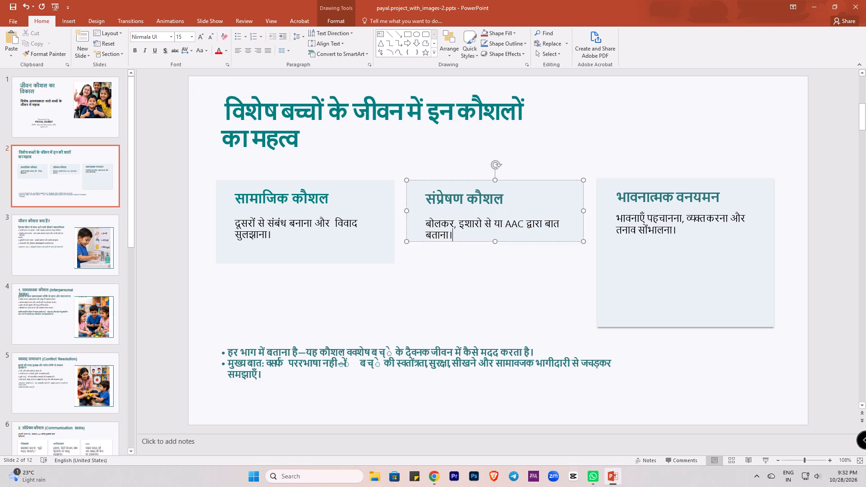
key("Return")
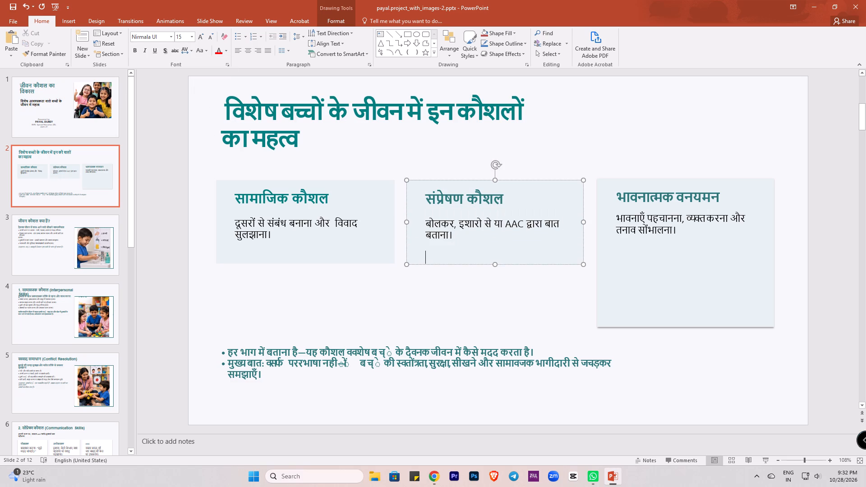
left_click(514, 298)
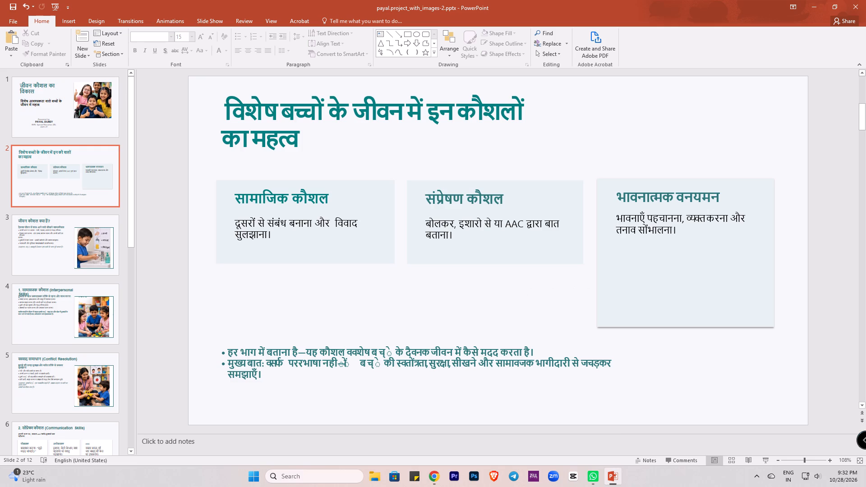
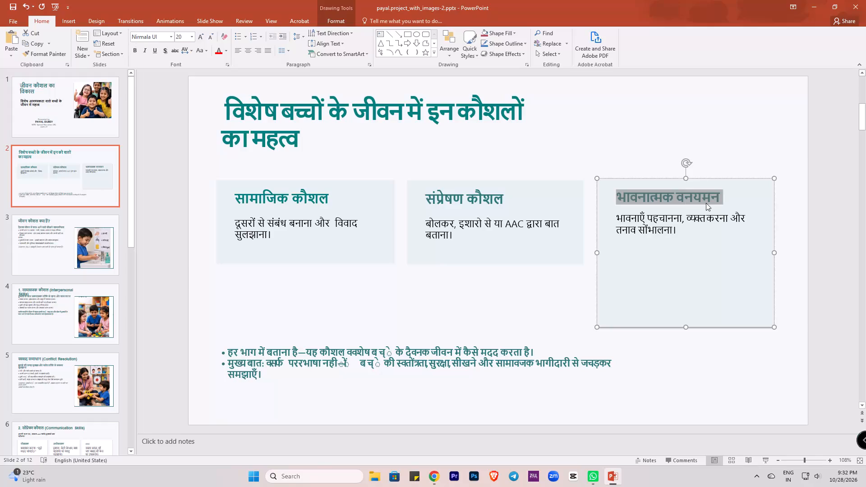
Replace the third card's garbled heading with the copied text भावनात्मक नियमत, keeping the description on its own line below.
key("ctrl+v")
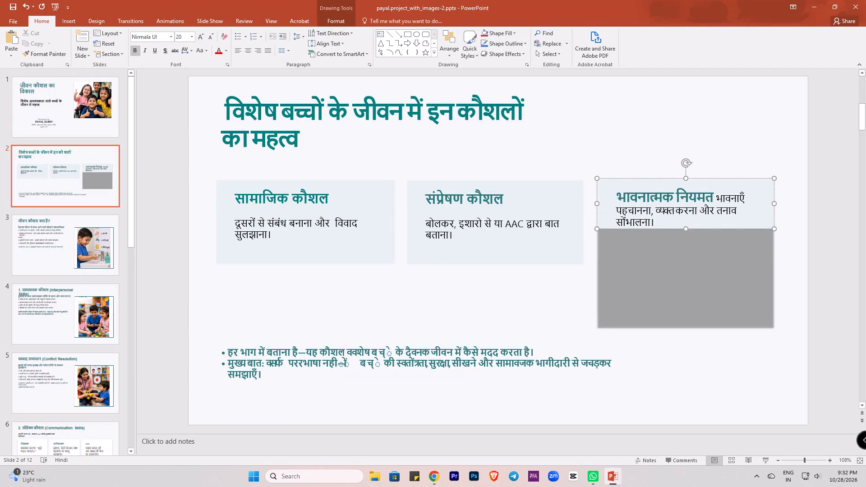
key("Return")
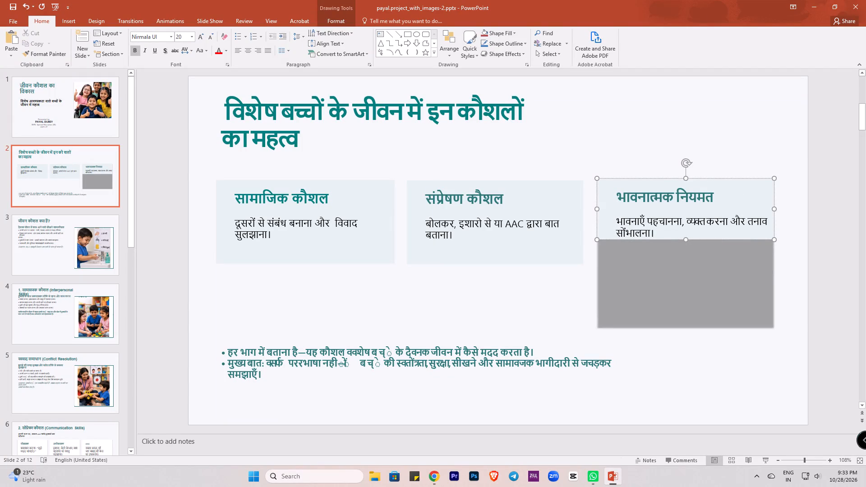
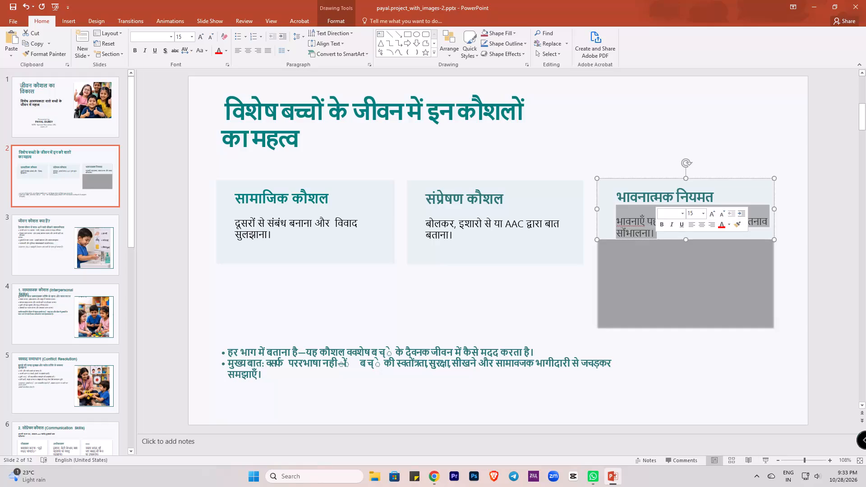
Replace the third card's description with the copied text भावनाएं पहचानना, व्यक्त करना ओर तनाव संभालना and add a line break before the closing danda.
left_click(649, 234)
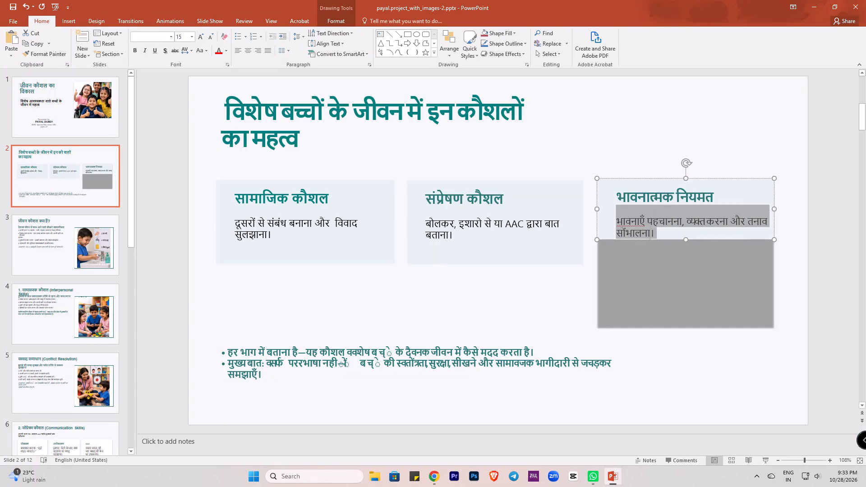
left_click_drag(615, 221, 634, 235)
key("ctrl+v")
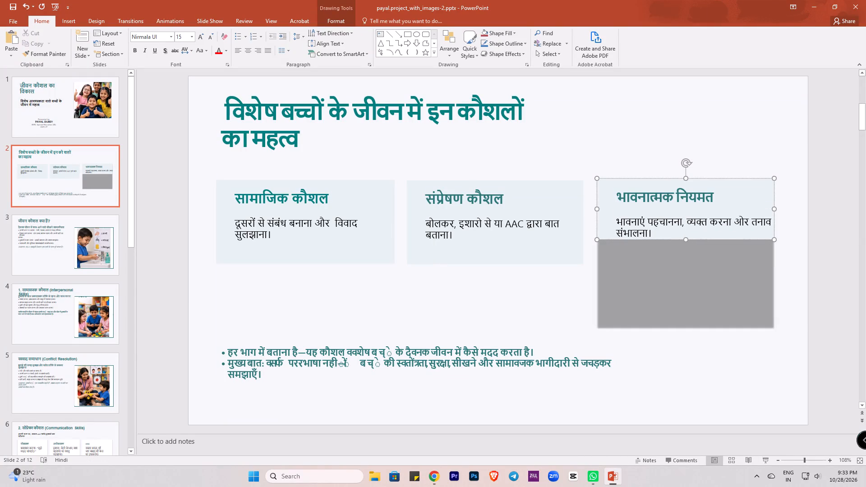
key("Return")
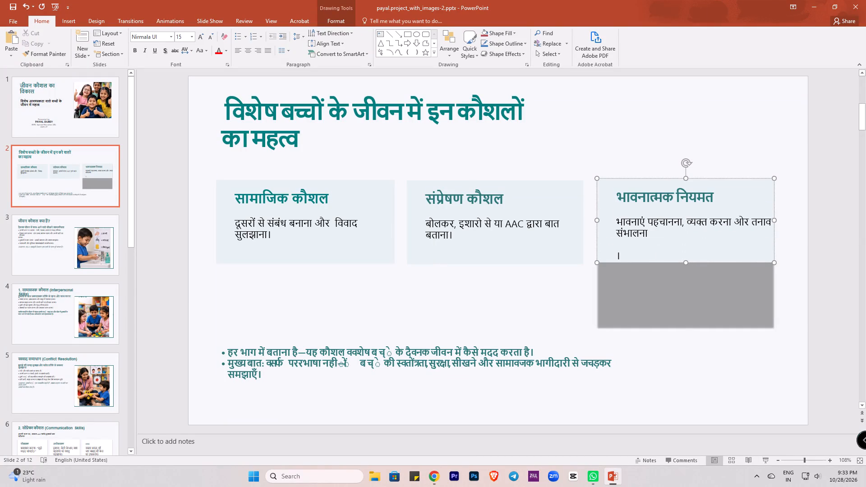
Delete the grey rectangle beneath the third card.
left_click(636, 316)
key("BackSpace")
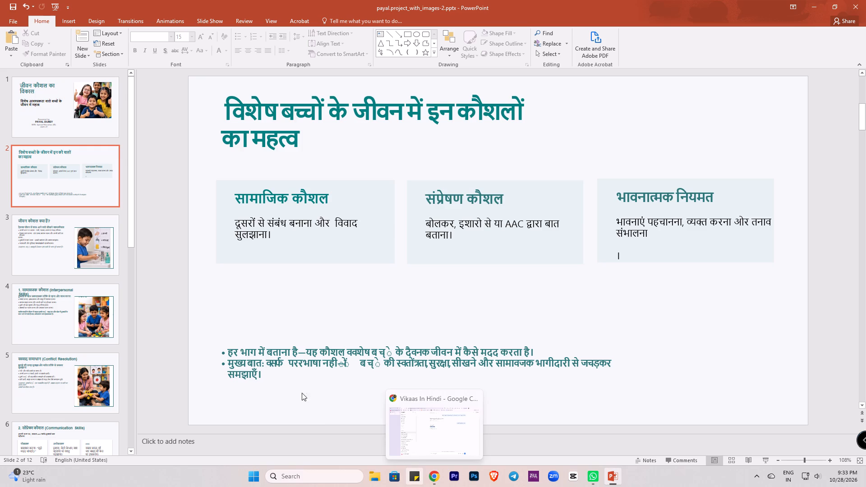
Select the garbled text of the first bullet below the cards on slide 2.
left_click_drag(304, 353, 275, 350)
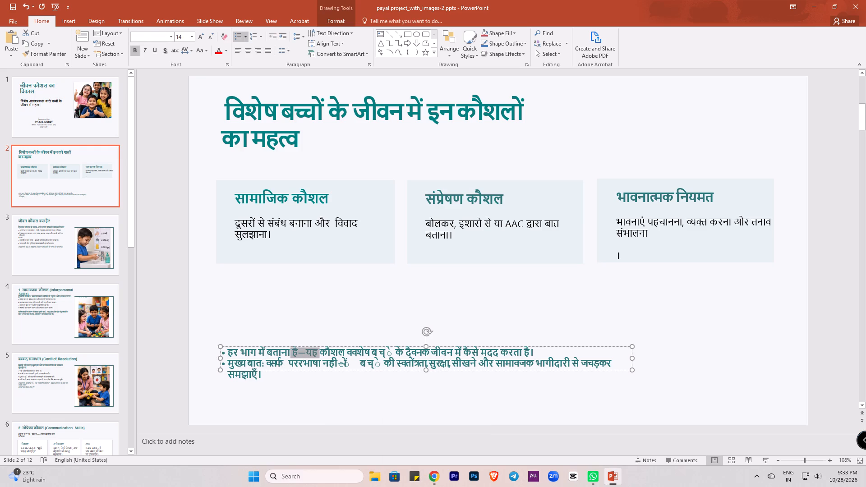
left_click_drag(275, 350, 238, 350)
left_click(226, 353)
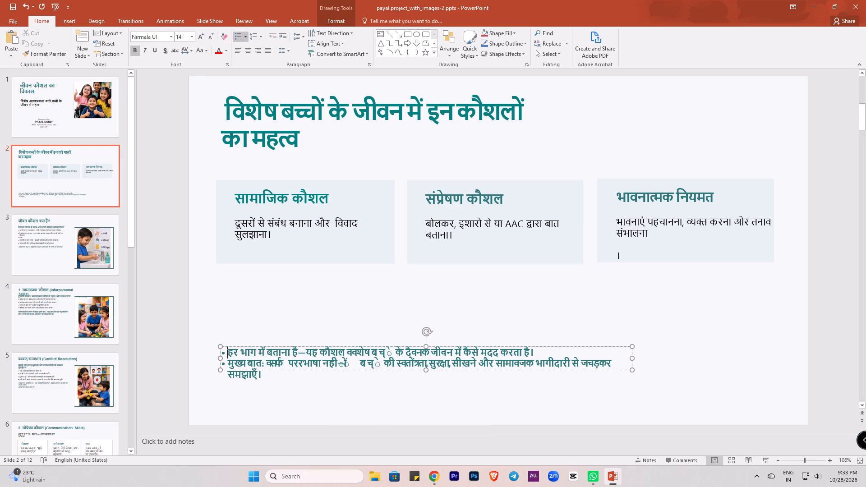
left_click(305, 354)
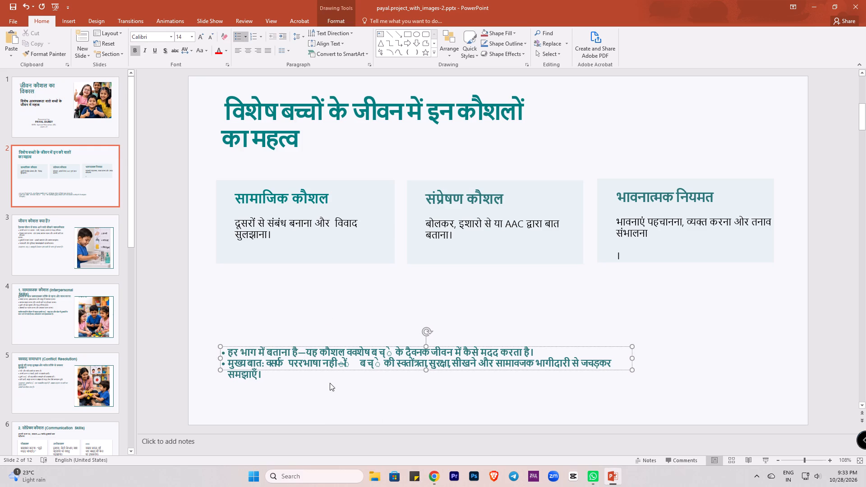
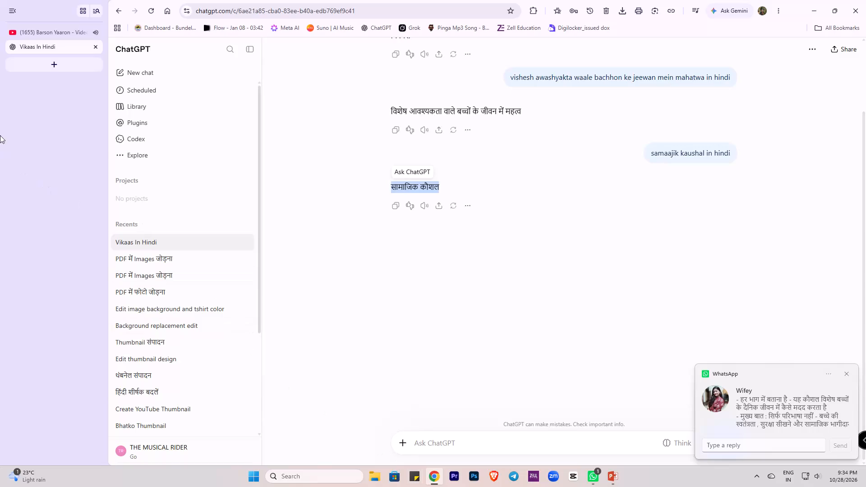
Close the ChatGPT page "Vikaas In Hindi" in the browser and switch back to the presentation in PowerPoint.
left_click(96, 47)
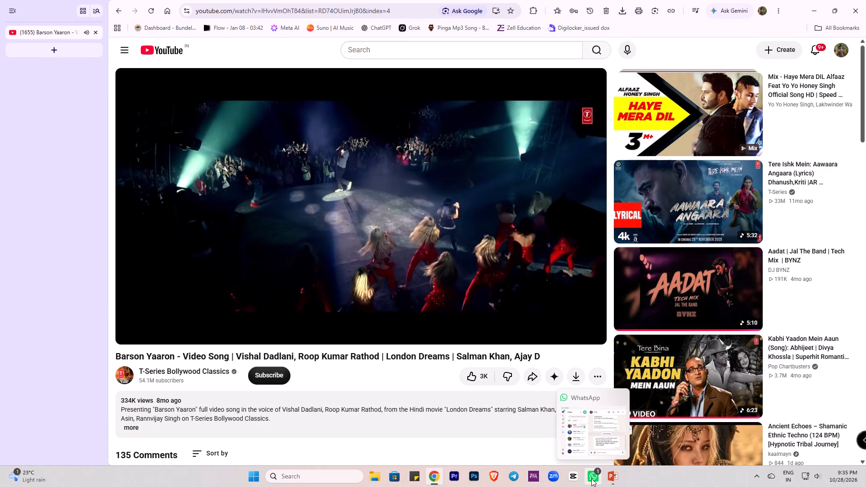
left_click(616, 480)
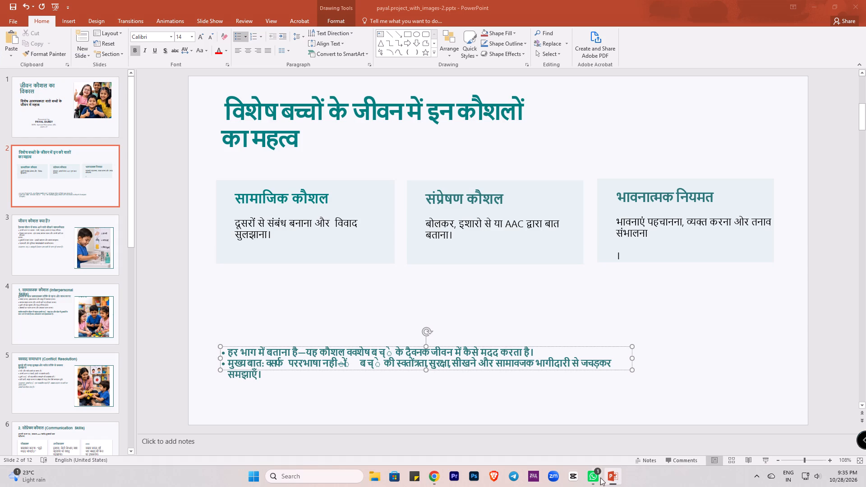
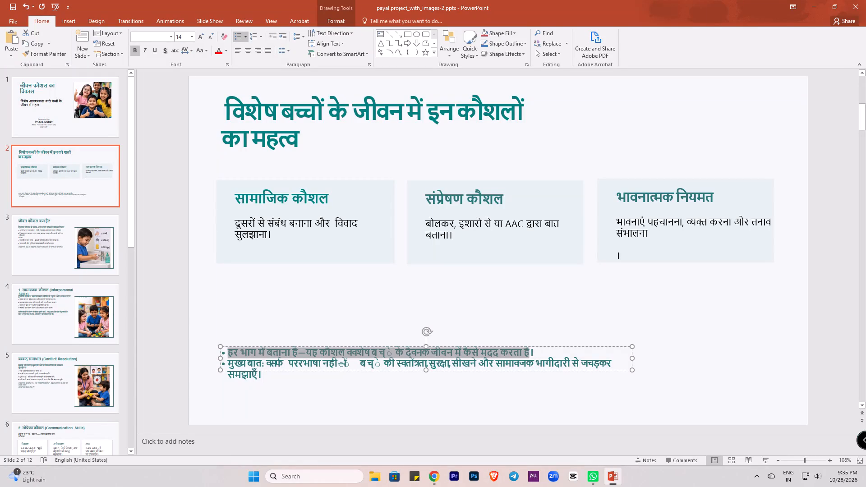
Replace the selected first bullet text with the copied sentence हर भाग में बताना है - यह कौशल विशेष बच्चों के दैनिक जीवन में कैसे मदद करता है.
key("ctrl+v")
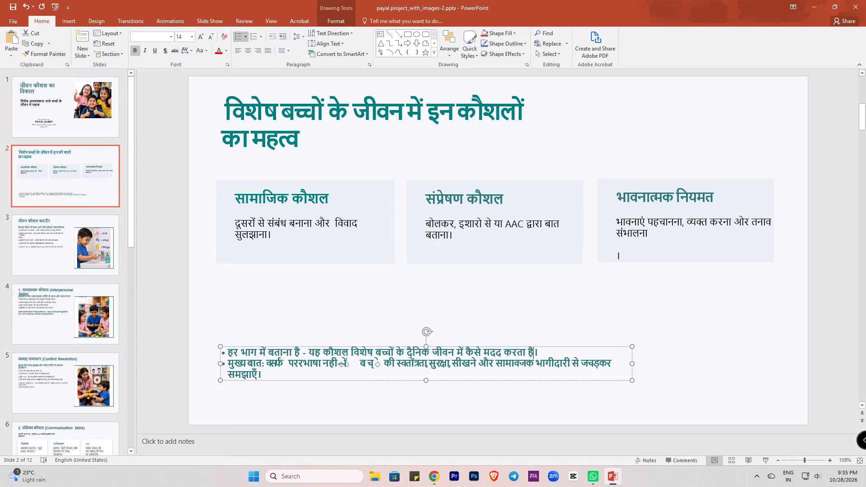
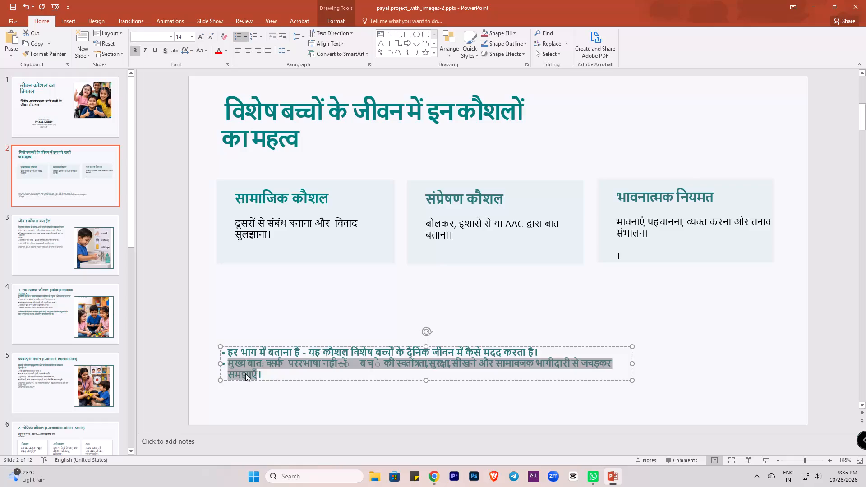
Replace the second bullet's garbled text on slide 2 with the copied sentence running from मुख्य बात : सिर्फ परिभाषा नहीं to जोड़कर समझाइये.
key("ctrl+v")
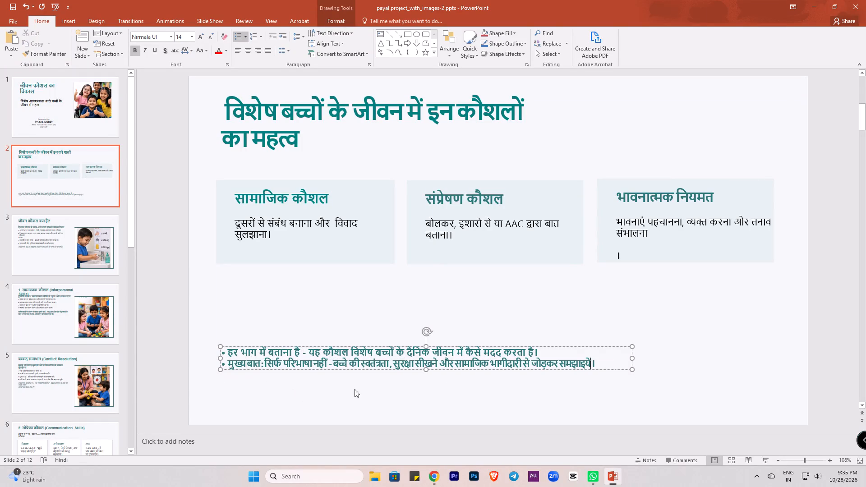
Set the character spacing of the second bullet's replaced text, from मुख्य बात to समझाइये, to Normal.
left_click_drag(227, 365, 256, 365)
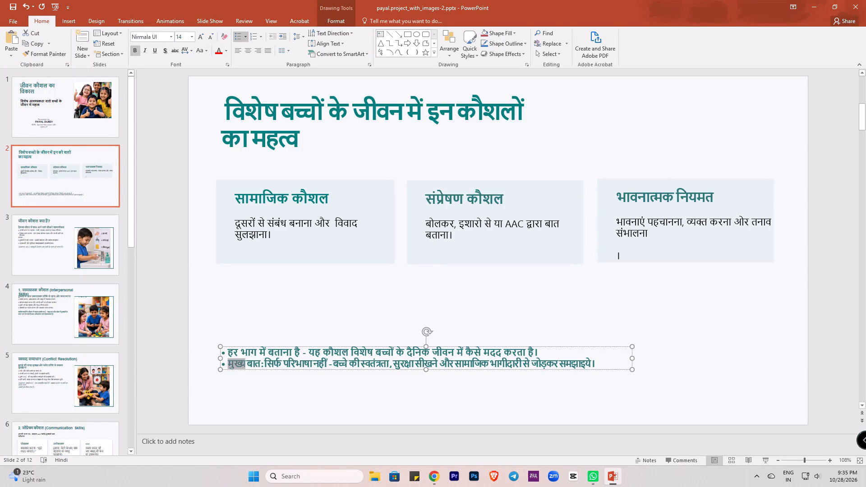
left_click_drag(256, 365, 584, 371)
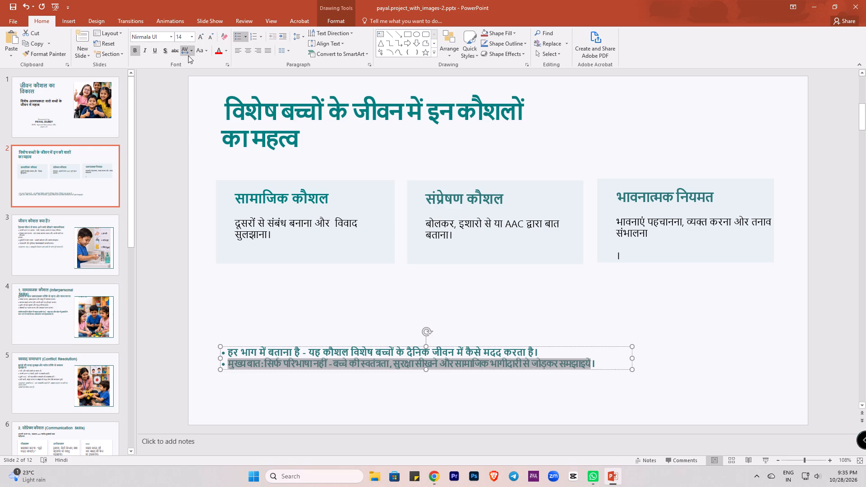
left_click(184, 54)
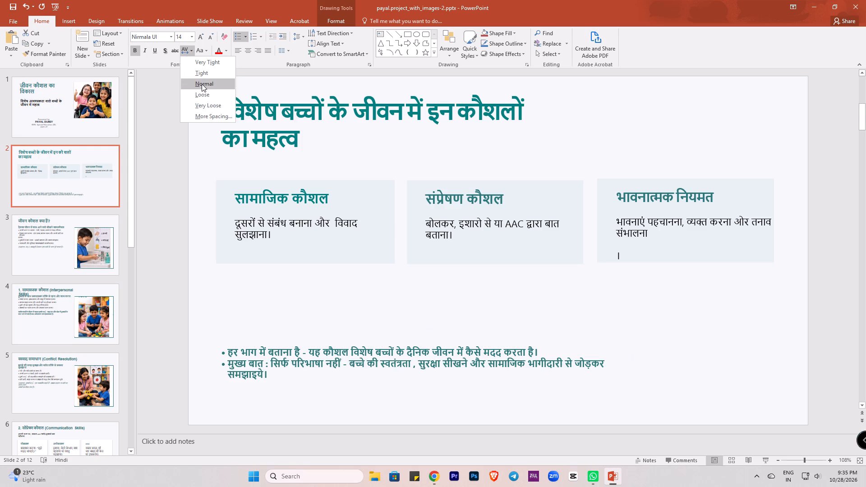
left_click(202, 84)
left_click(686, 381)
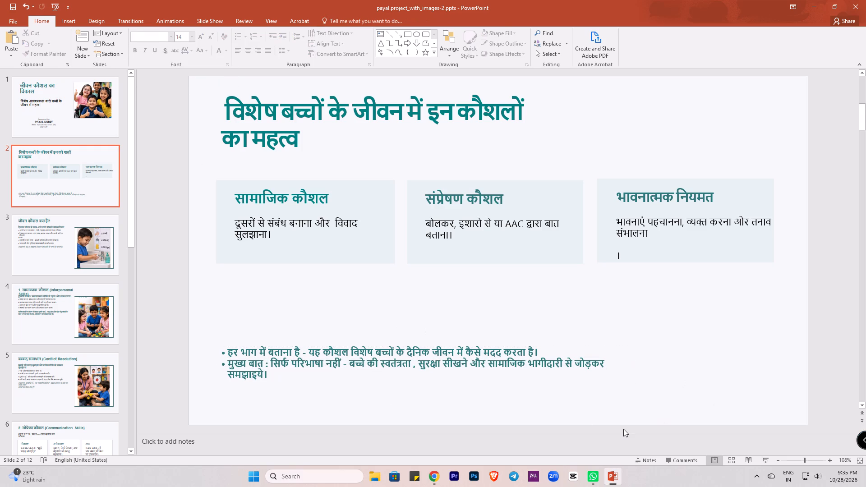
Move the third card's closing danda up to directly follow संभालना, and add an empty line after it.
left_click(616, 253)
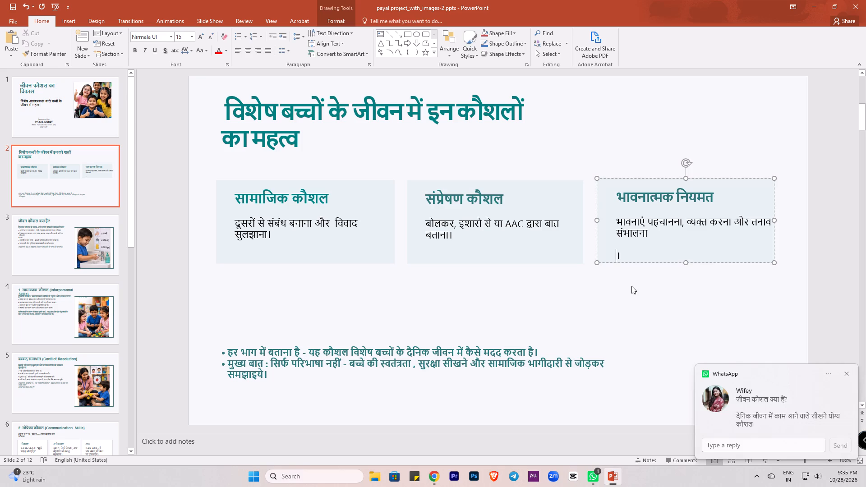
key("BackSpace")
key("Right")
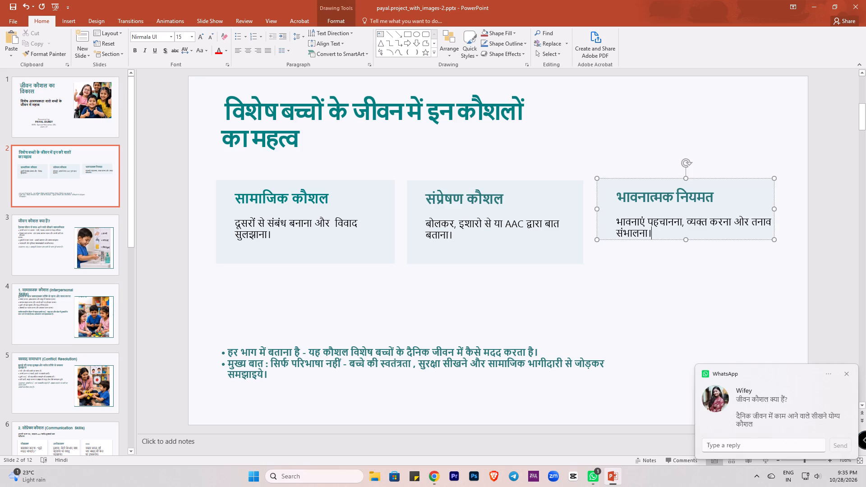
key("Return")
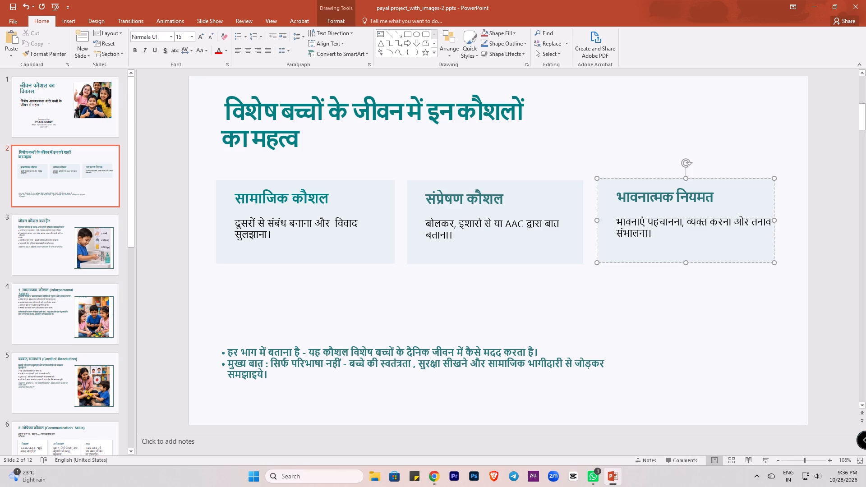
left_click(607, 365)
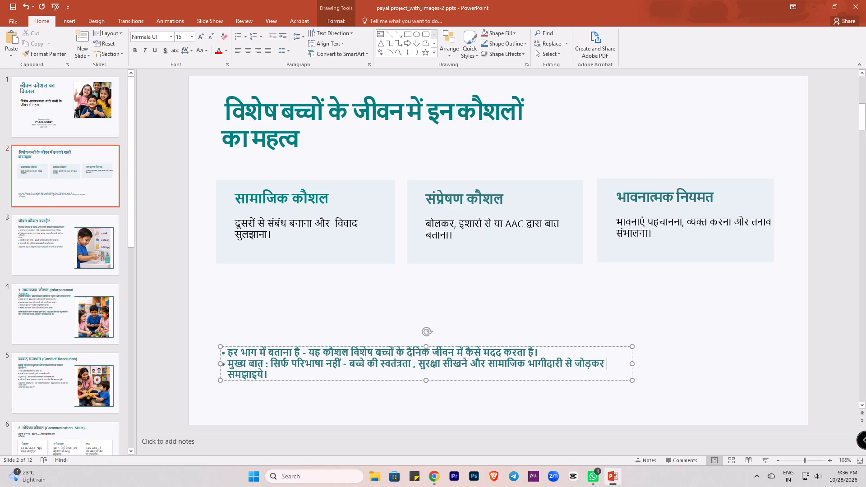
left_click(723, 249)
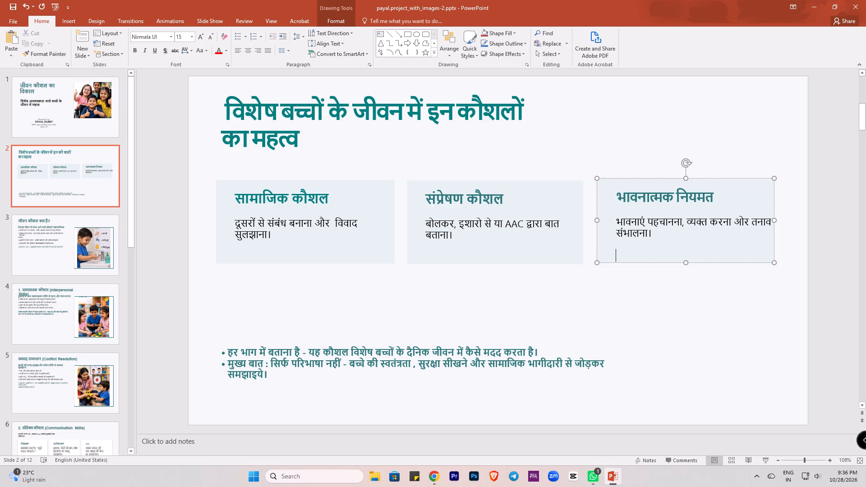
Go to slide 3, titled जीवन कौशल क्या हैं?
scroll(656, 362, "down", 1)
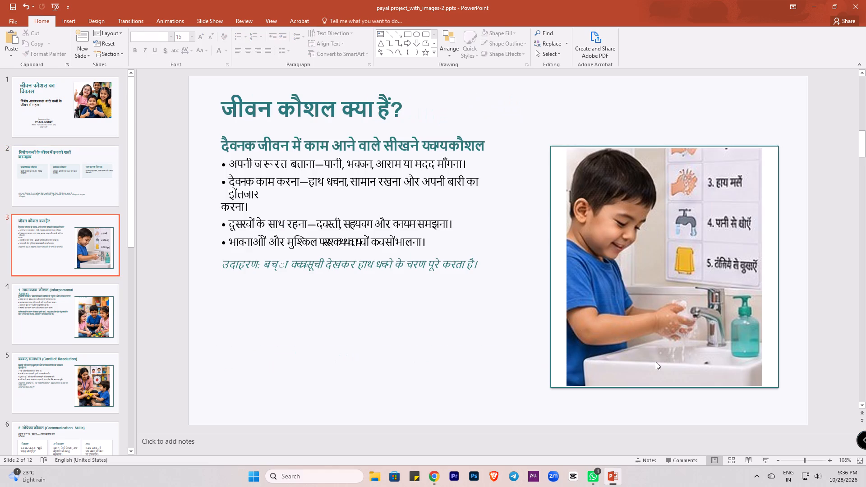
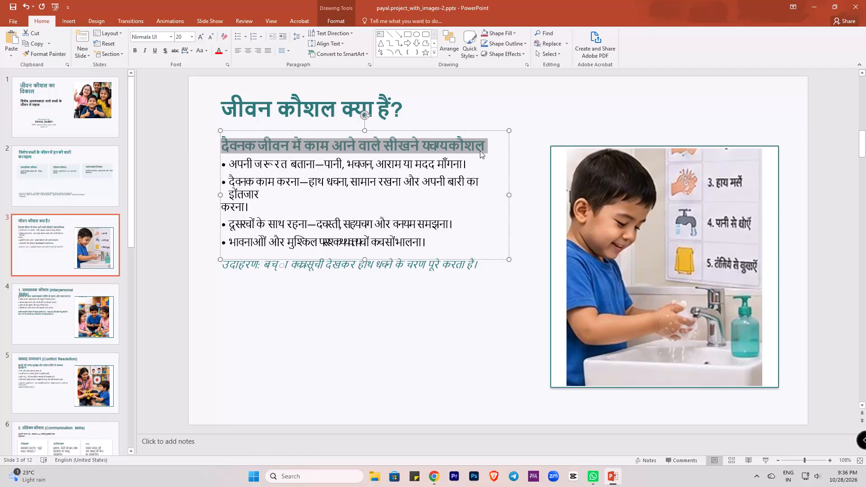
Replace slide 3's garbled subheading with the copied text दैनिक जीवन में काम आने वाले सीखने योग्य कौशल, keeping the bullets on their own lines below.
key("ctrl+v")
key("Return")
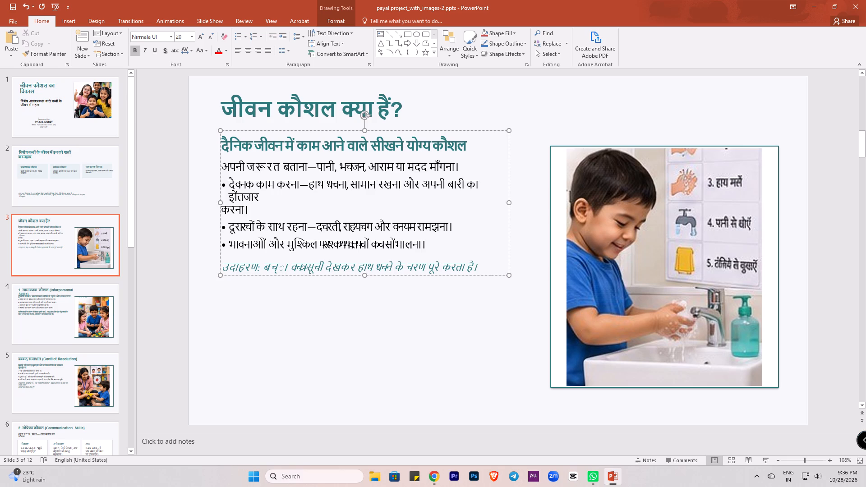
Select all the garbled bullet text beneath the subheading on slide 3, excluding the italic example line.
left_click_drag(224, 165, 440, 258)
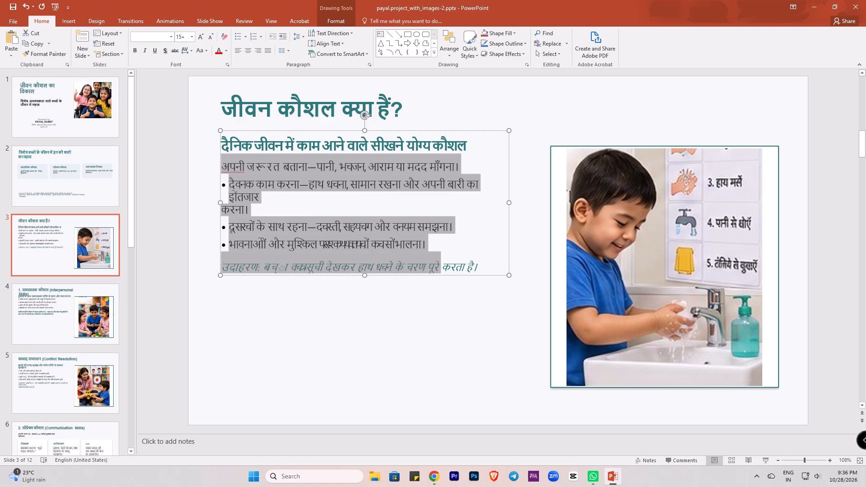
left_click_drag(440, 258, 442, 249)
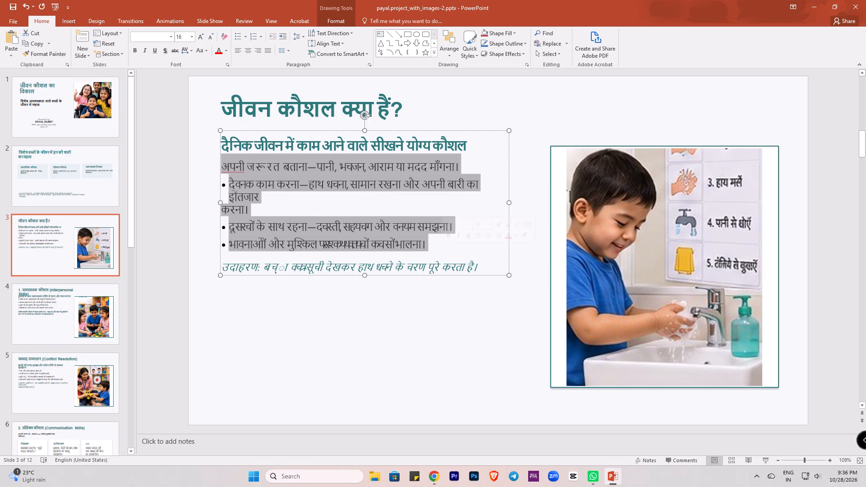
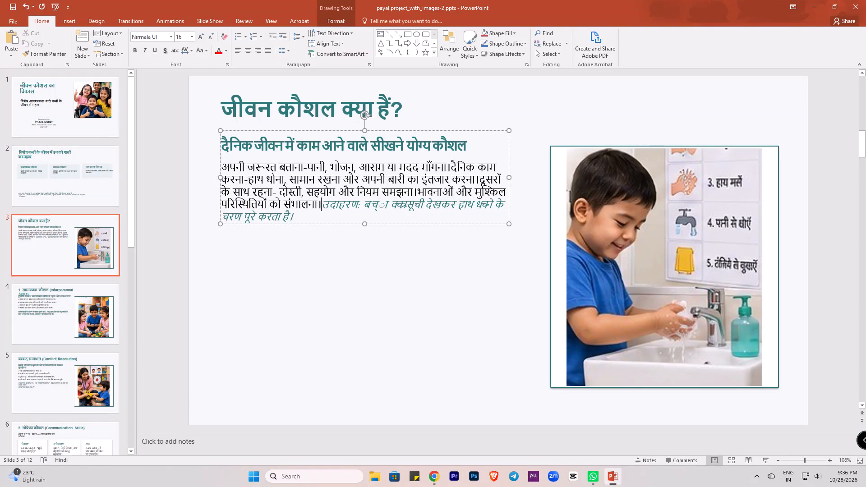
Turn slide 3's black body text into a bulleted list, starting new bullets at दैनिक काम करना, दूसरों के साथ रहना and भावनाओं.
left_click_drag(223, 164, 249, 176)
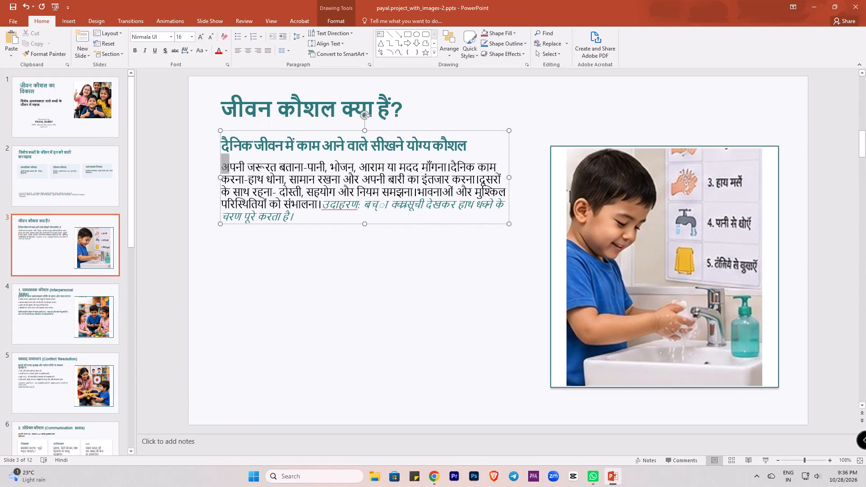
left_click_drag(249, 176, 321, 207)
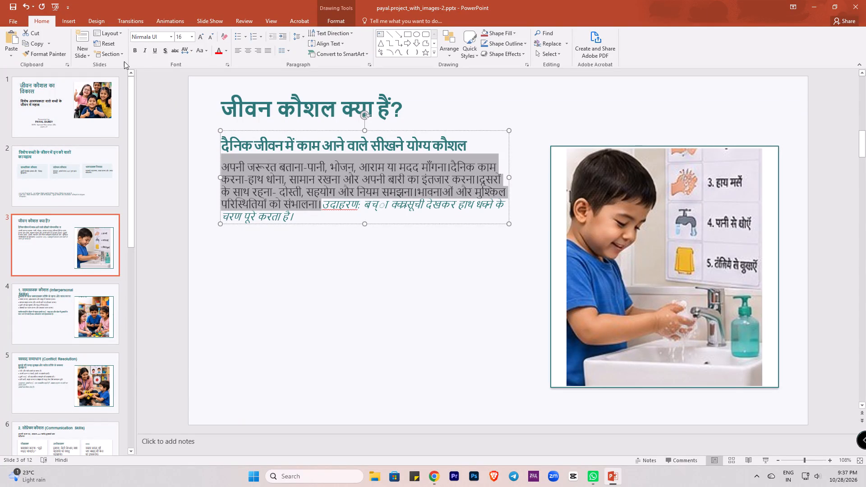
left_click(235, 37)
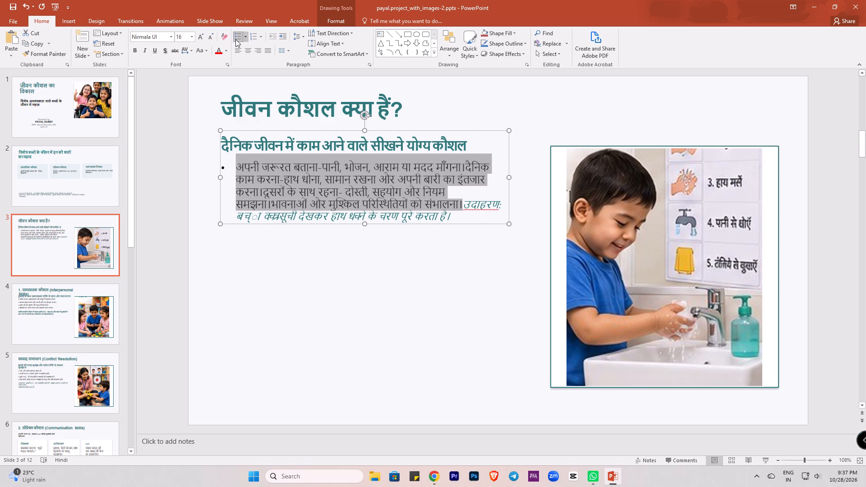
left_click(464, 167)
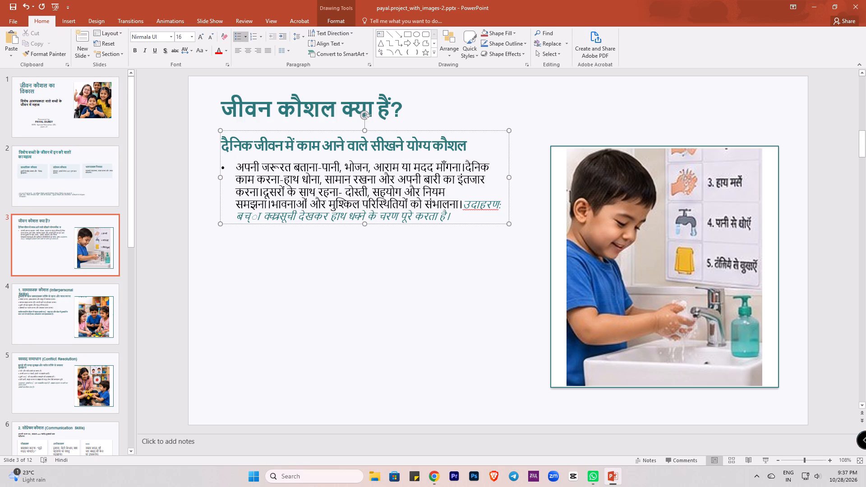
key("Return")
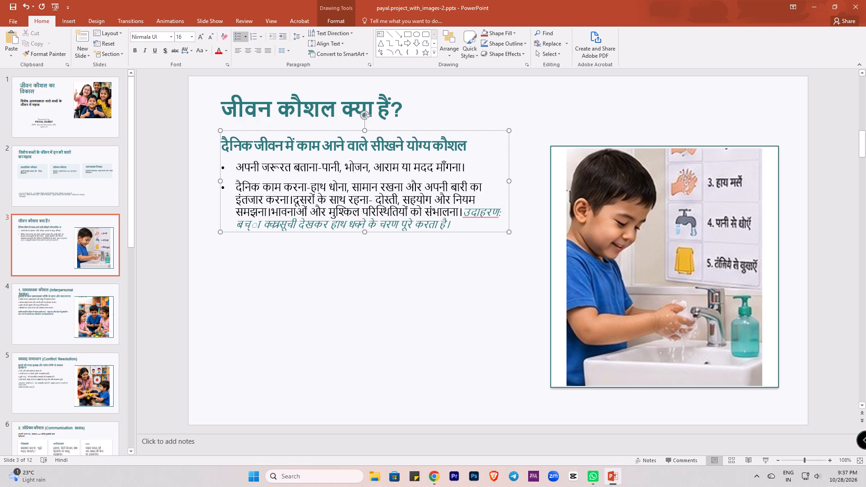
left_click(292, 200)
key("Return")
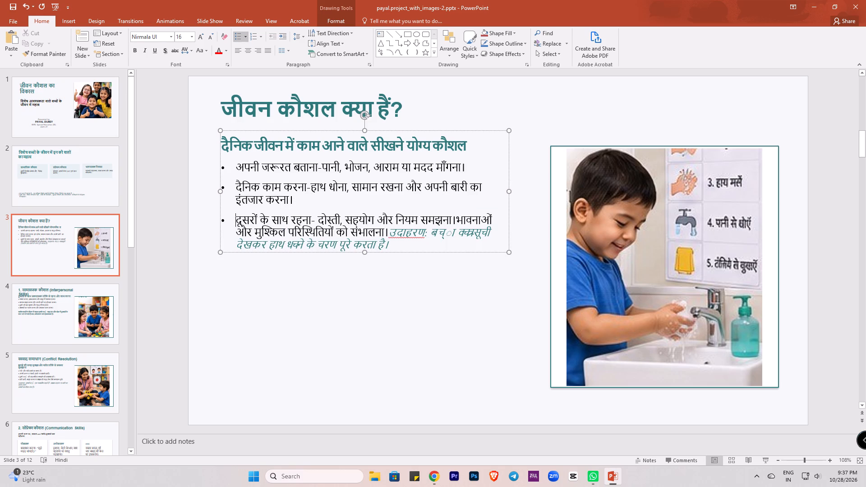
left_click(455, 220)
key("Return")
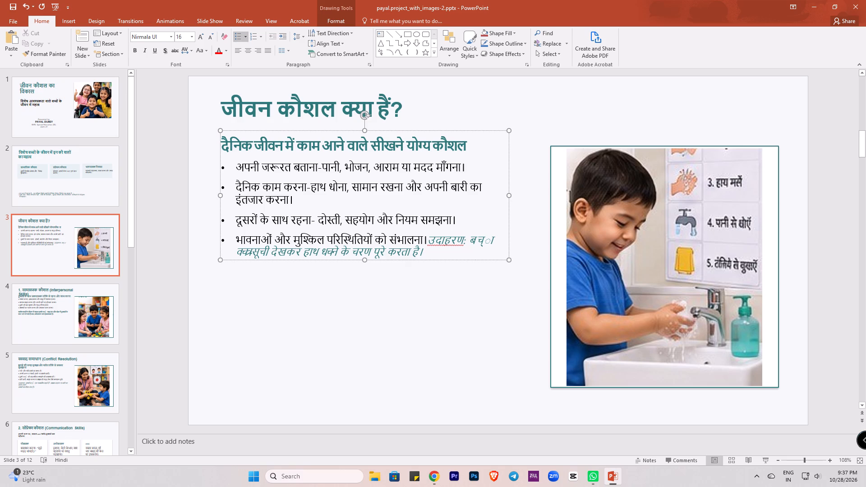
Remove the bullet from the भावनाओं point and put the italic उदाहरण sentence on its own line below it.
left_click(426, 240)
left_click(236, 38)
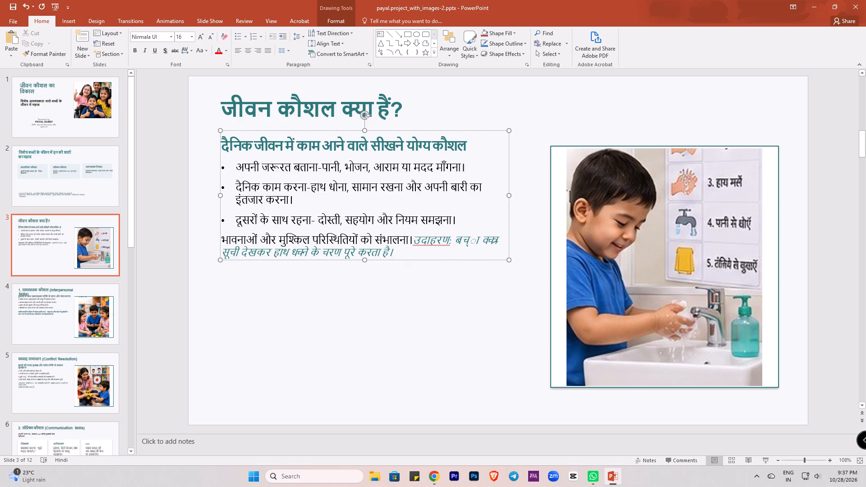
Put the italic उदाहरण sentence on its own line below the भावनाओं line.
key("Return")
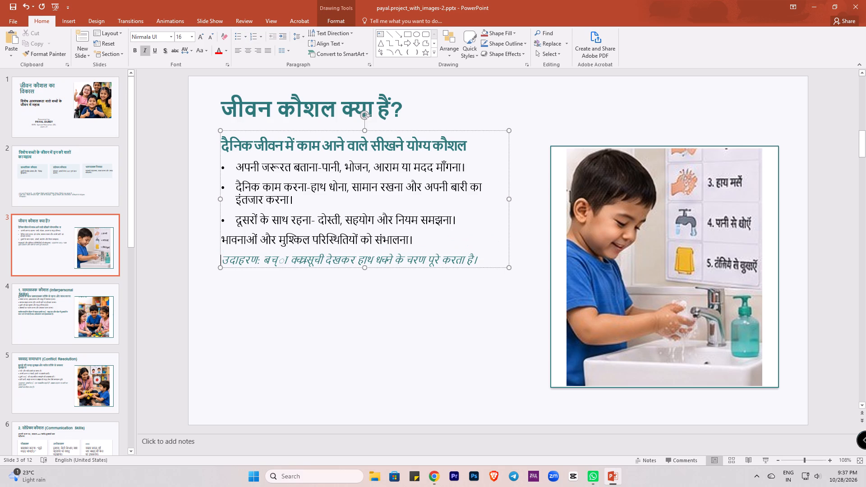
Indent the unbulleted भावनाओं line with leading spaces so it lines up with the bullet text above.
left_click(223, 238)
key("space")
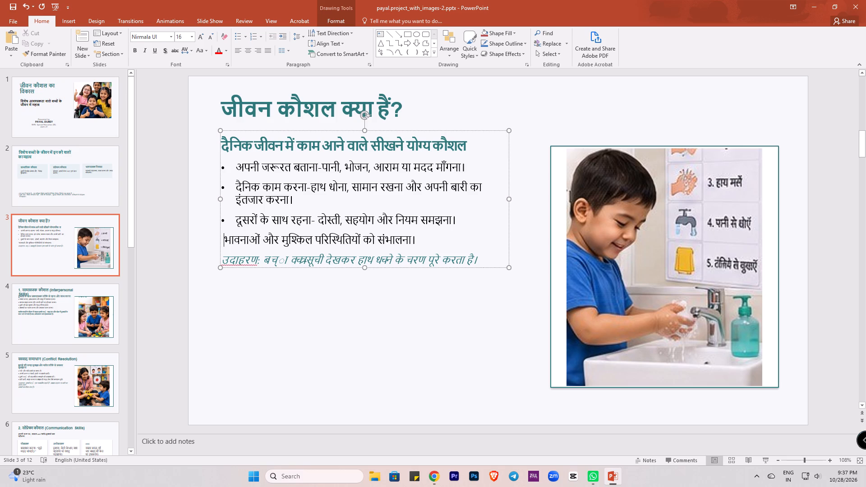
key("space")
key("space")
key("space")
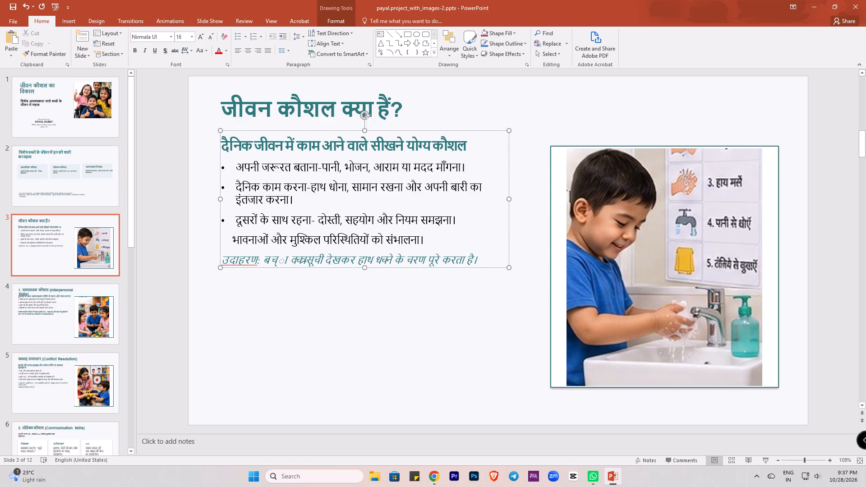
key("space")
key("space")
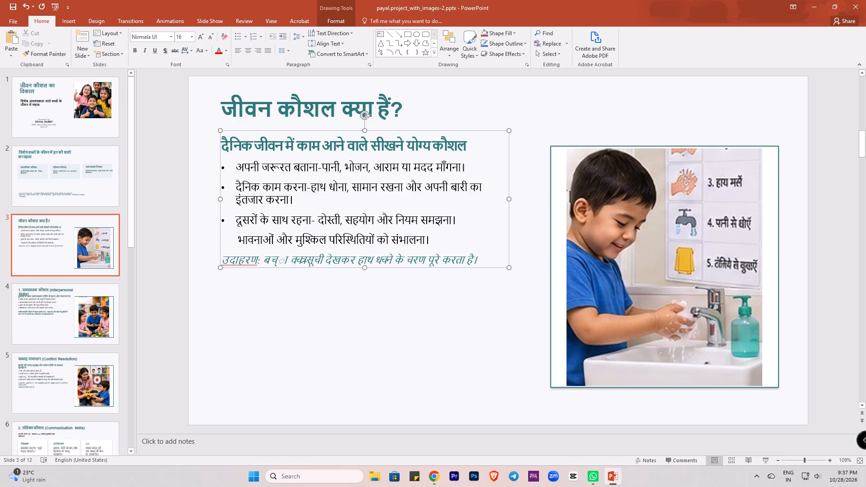
Open the line spacing choices for the दूसरों के साथ रहना bullet and the भावनाओं line below it.
left_click_drag(237, 221, 320, 238)
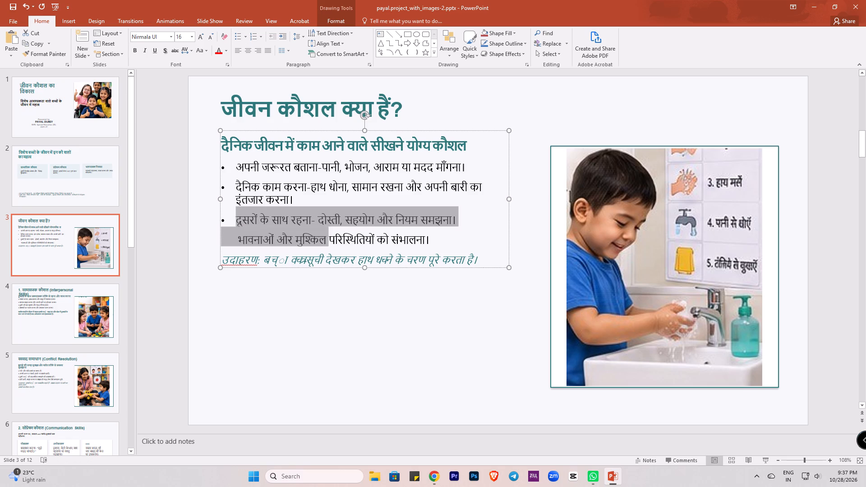
left_click_drag(320, 238, 423, 243)
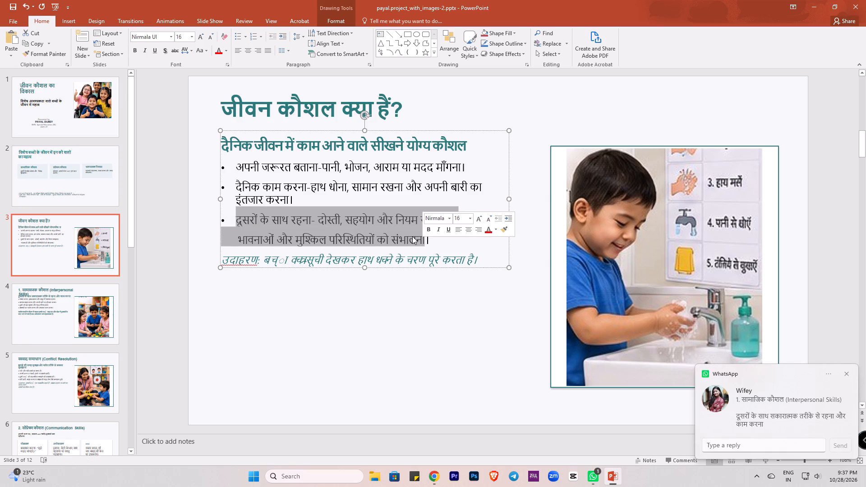
left_click(319, 44)
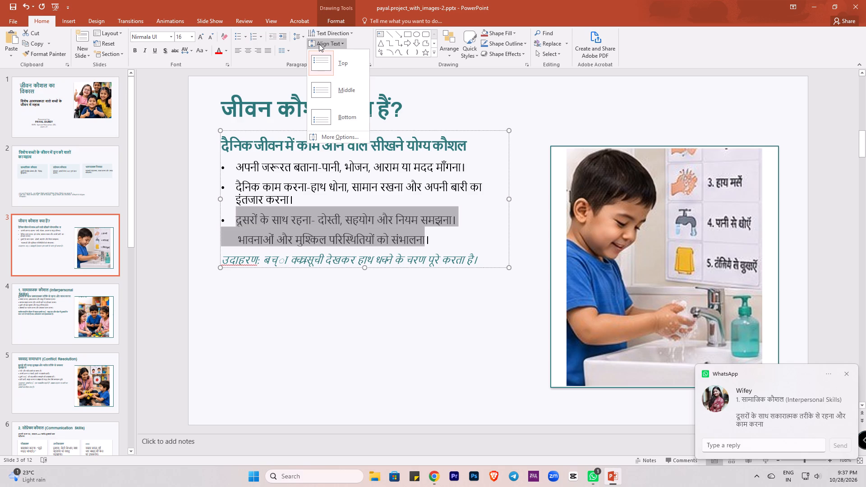
left_click(319, 44)
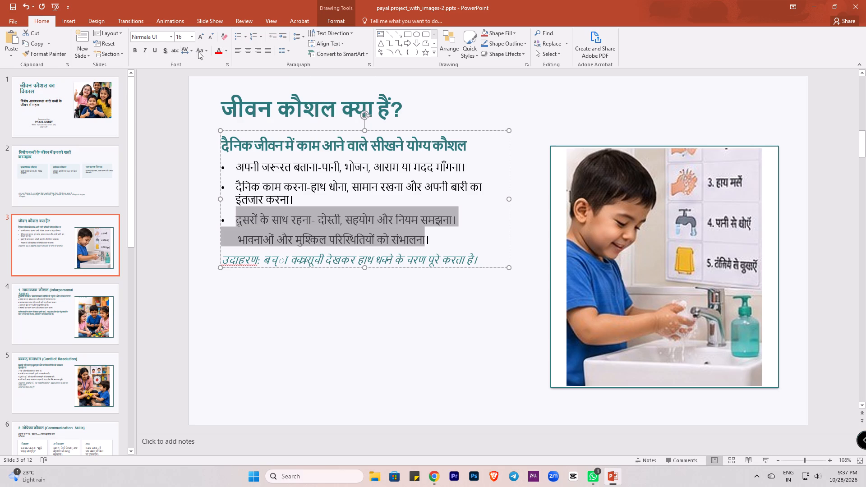
left_click(298, 37)
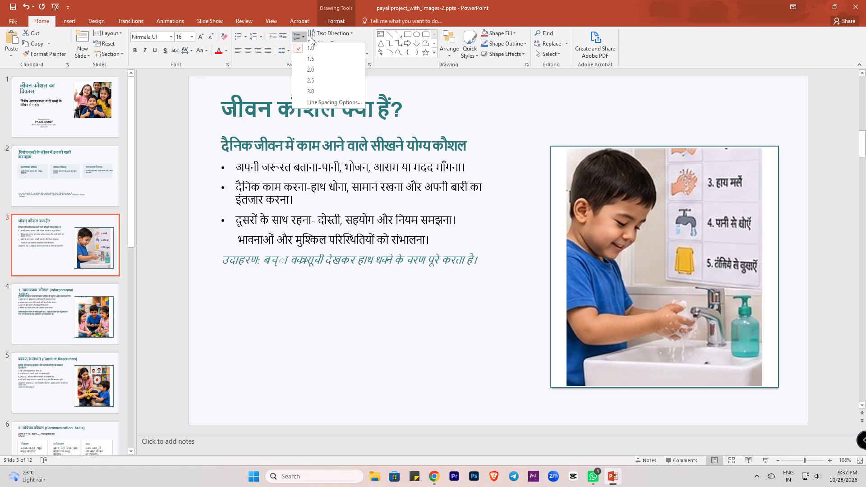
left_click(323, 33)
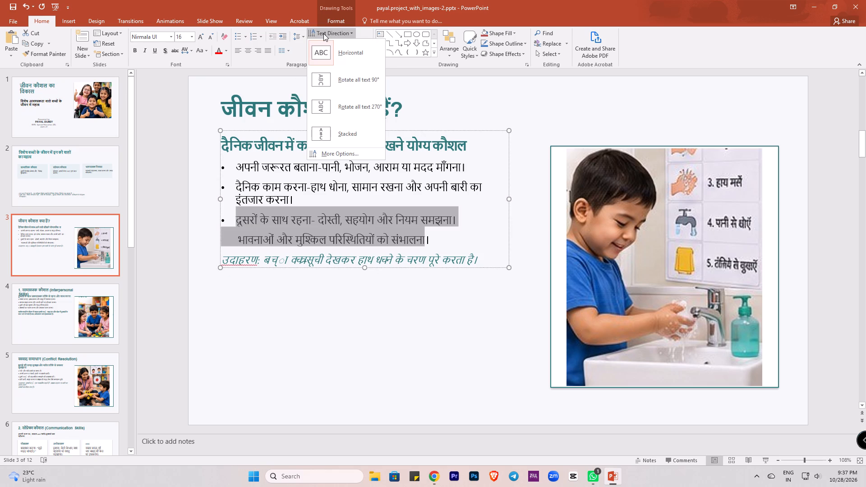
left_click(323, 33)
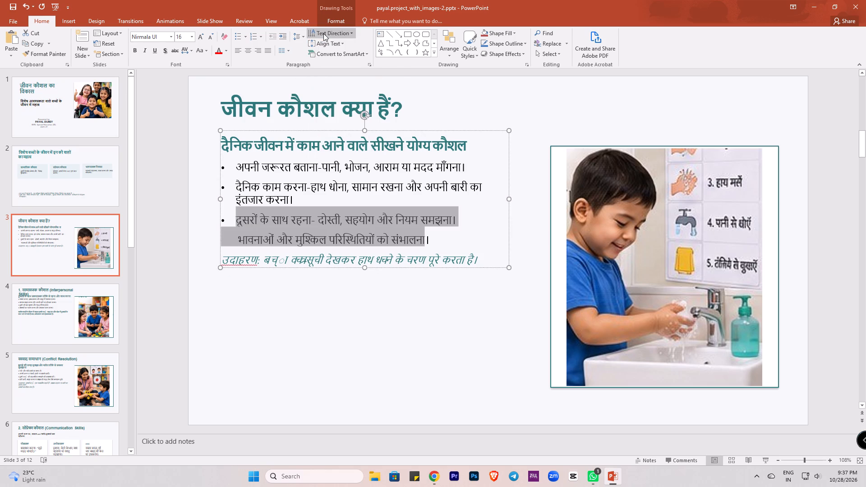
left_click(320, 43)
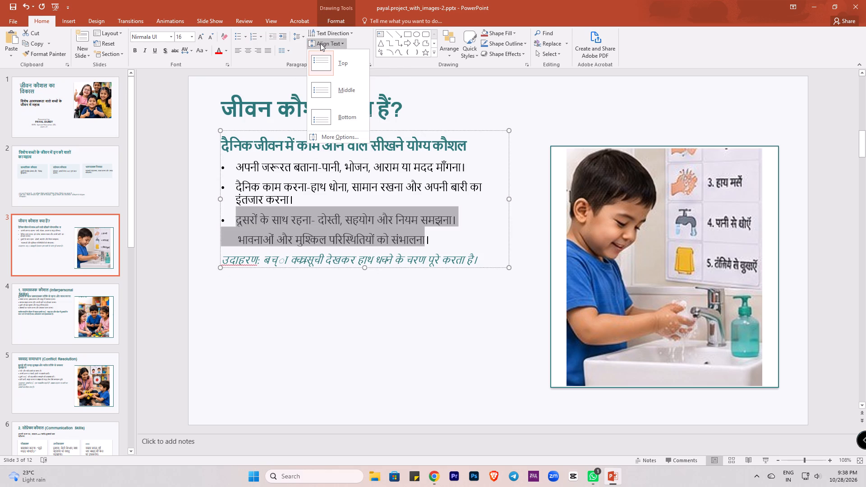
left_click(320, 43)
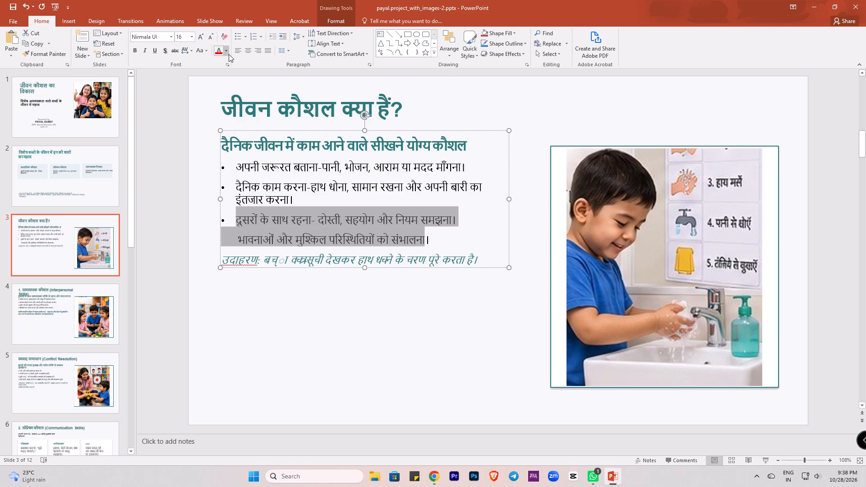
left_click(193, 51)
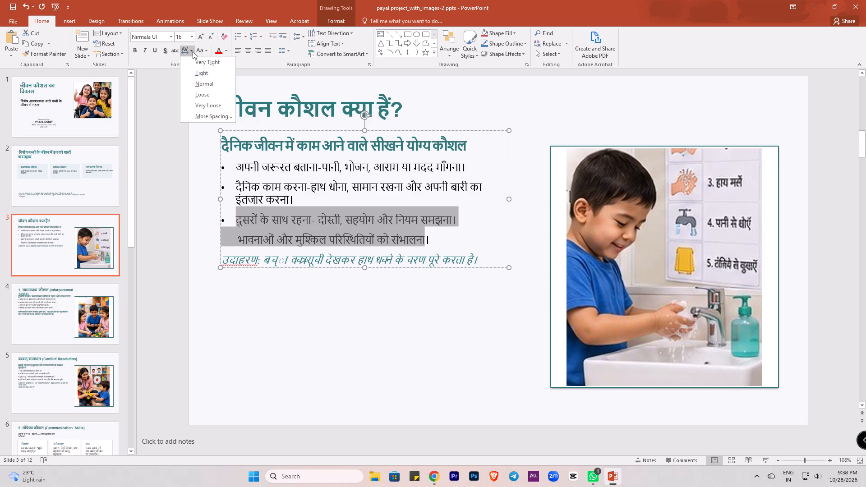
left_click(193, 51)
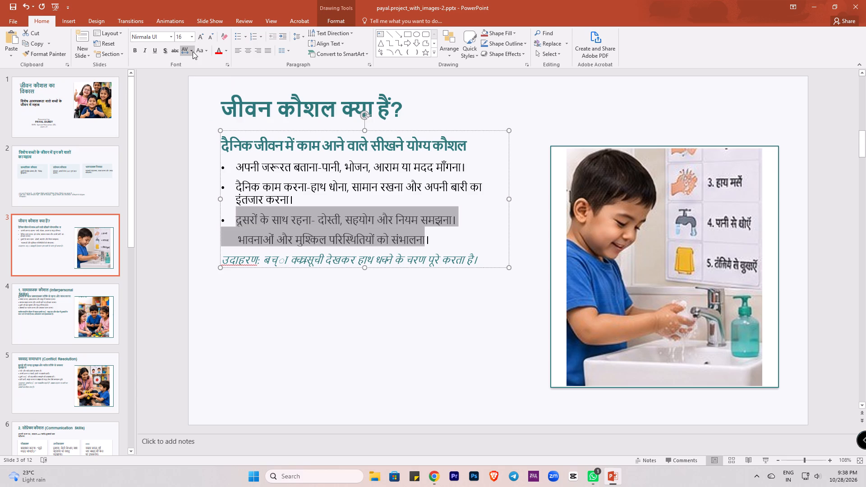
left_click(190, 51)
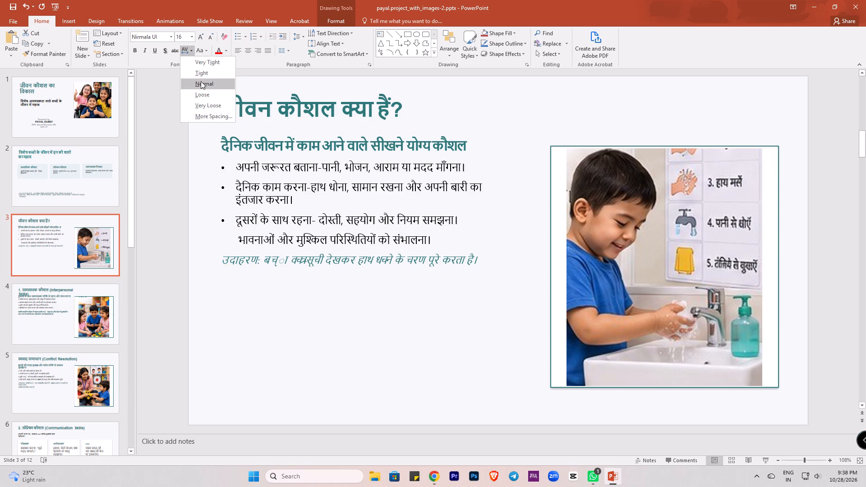
Set the line spacing of the selected दूसरों के साथ रहना and भावनाओं lines to 1.0.
left_click(297, 37)
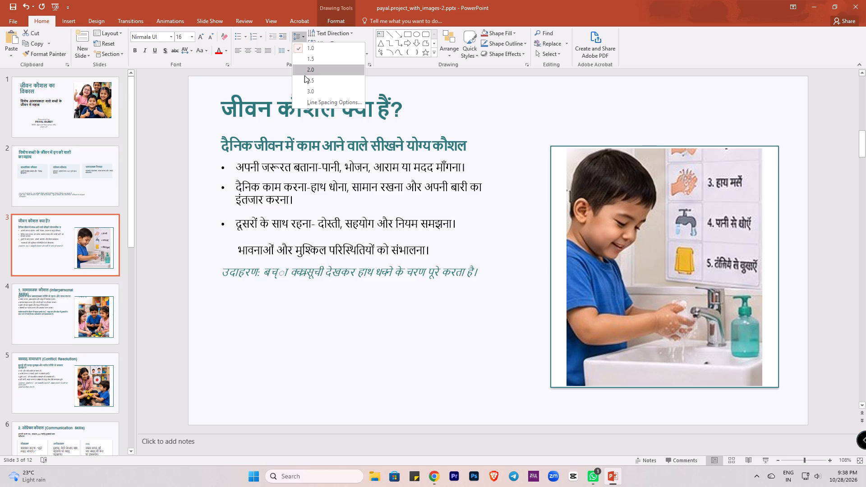
left_click(312, 51)
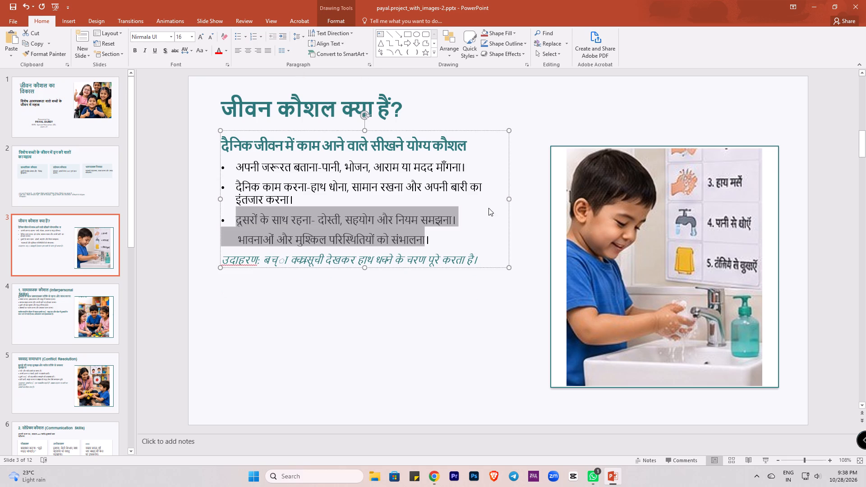
left_click(467, 240)
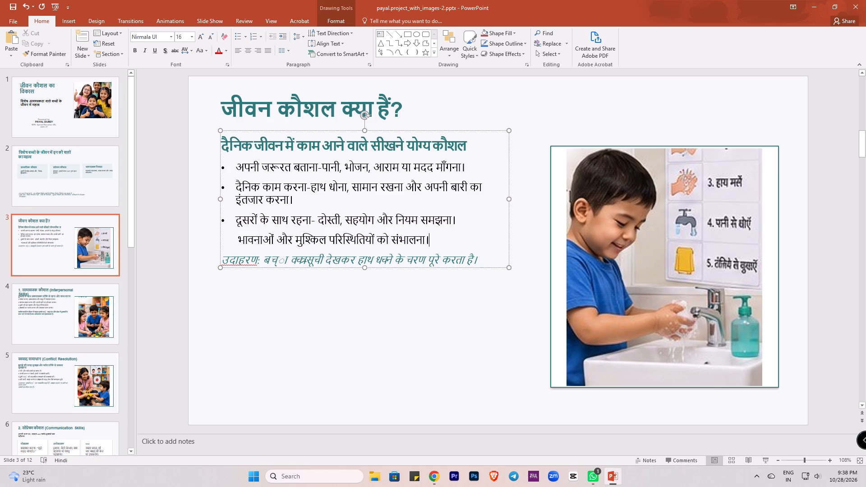
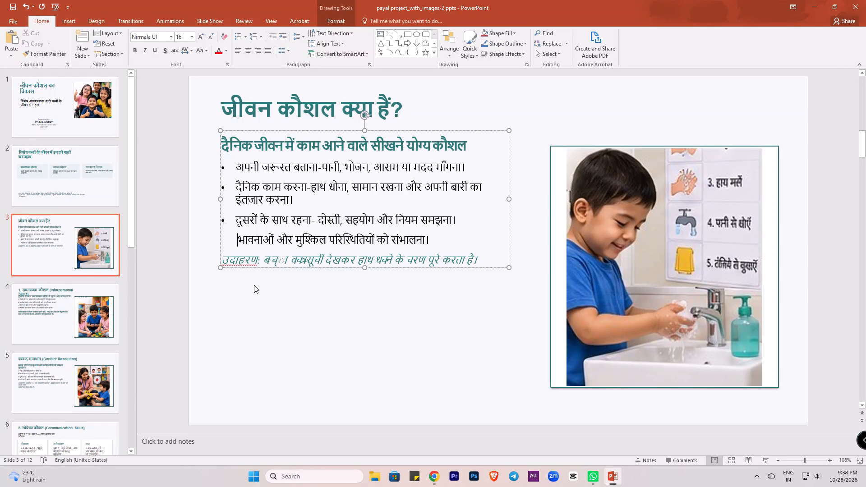
Remove the leading spaces before the भावनाओं line and make it a separate bullet point after दूसरों के साथ रहना.
key("BackSpace")
key("BackSpace")
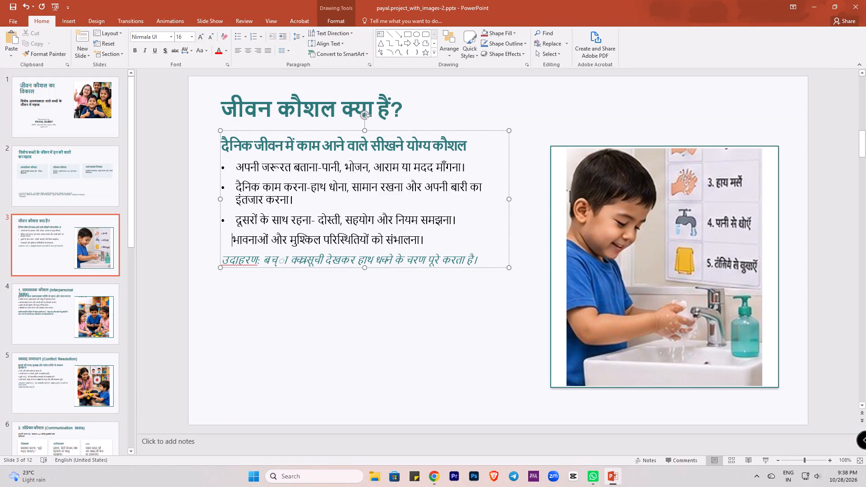
key("BackSpace")
key("BackSpace")
key("BackSpace")
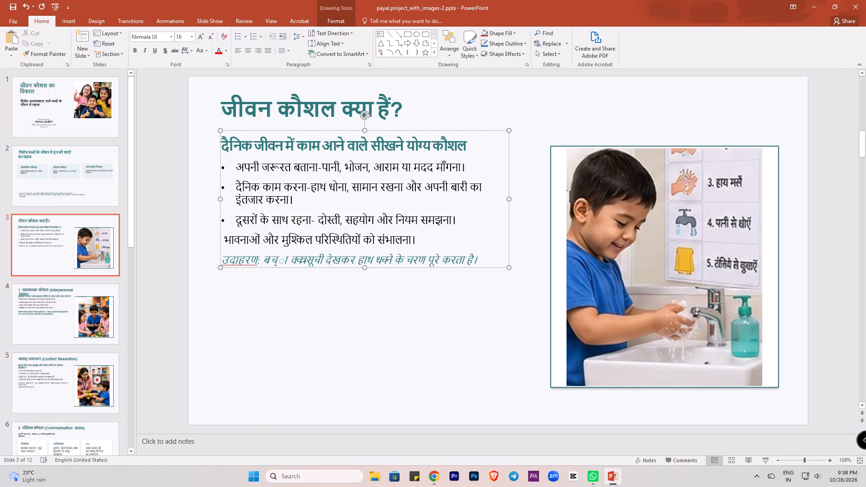
key("BackSpace")
key("BackSpace")
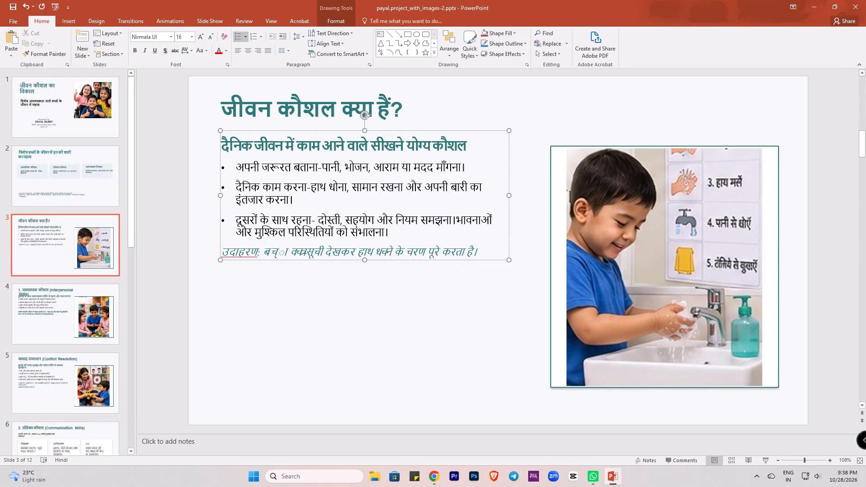
key("Return")
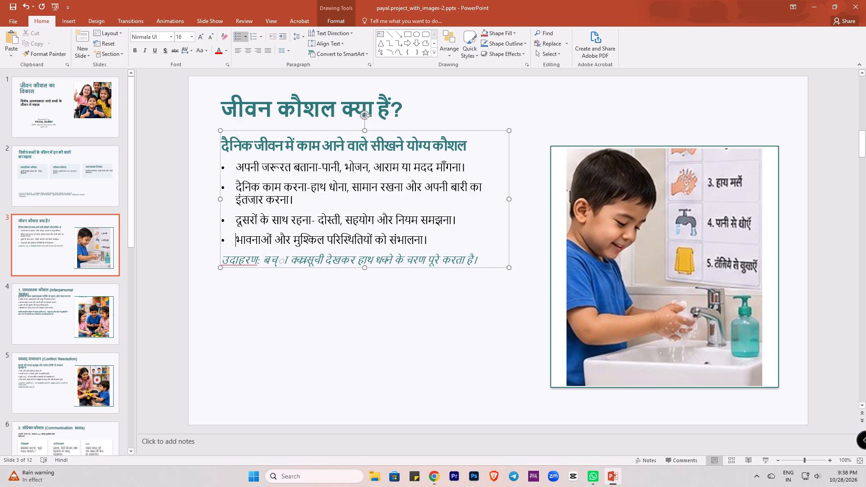
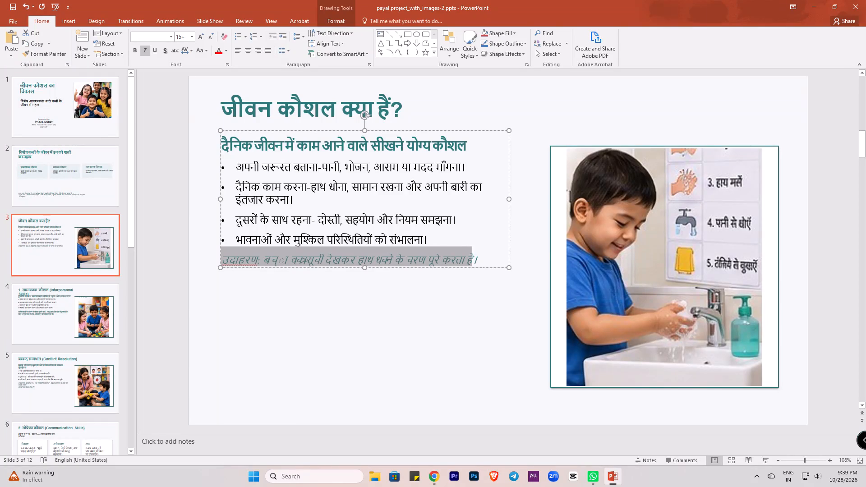
Replace the garbled उदाहरण line below slide 3's bullets with the copied text "उदाहरण: बच्चा चित्र-सूची देखकर हाथ धोने के चरण पूरे करता है", keeping the closing ।.
key("ctrl+v")
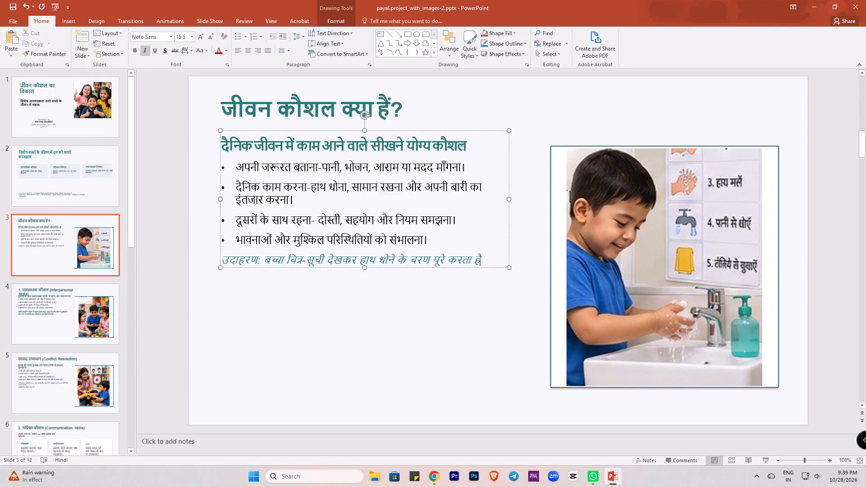
key("ctrl+z")
left_click(472, 257)
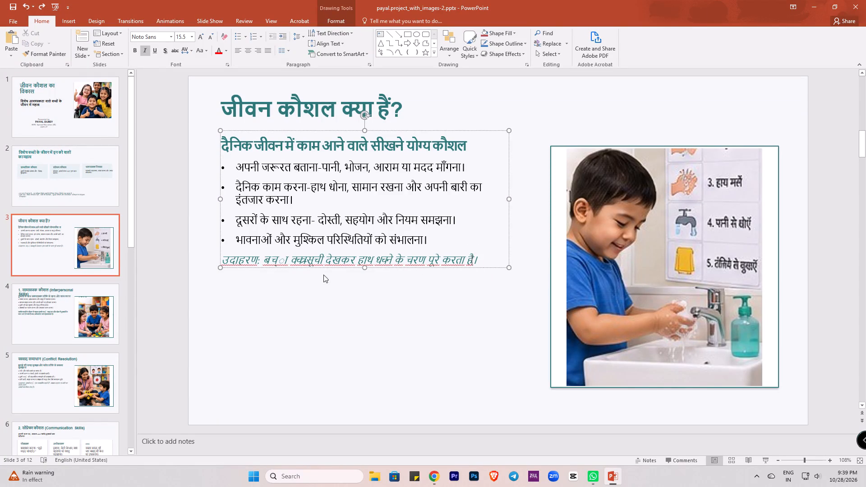
left_click_drag(223, 261, 456, 269)
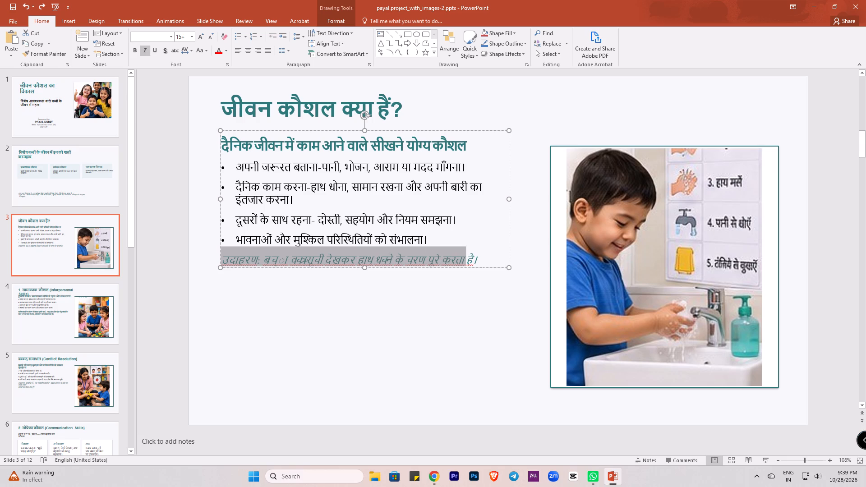
left_click_drag(456, 269, 469, 266)
key("ctrl+v")
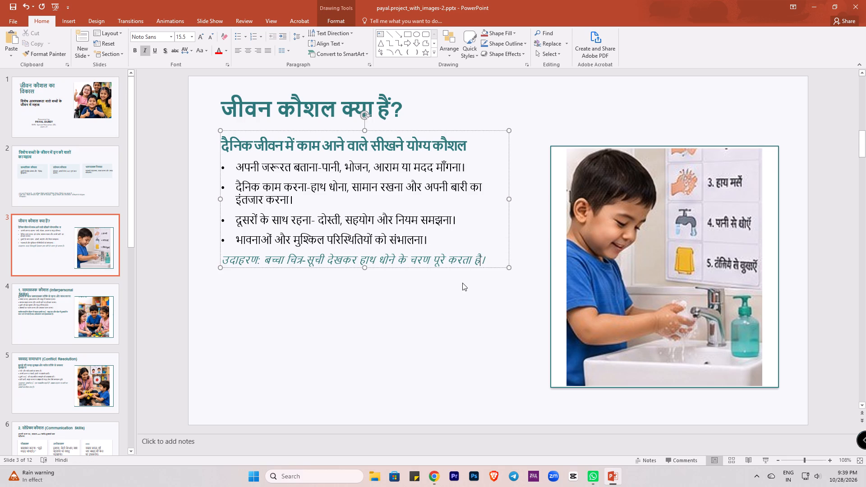
Insert a blank line between the भावनाओं bullet and the उदाहरण line on slide 3.
left_click(222, 259)
key("Return")
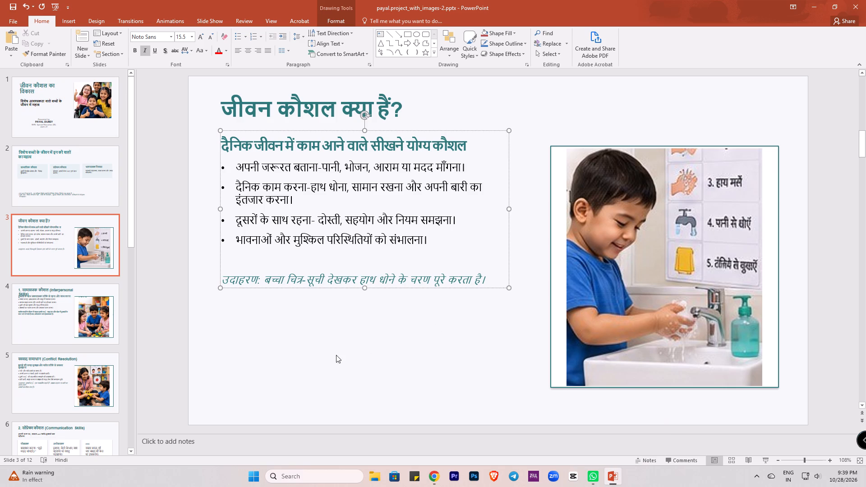
left_click(161, 358)
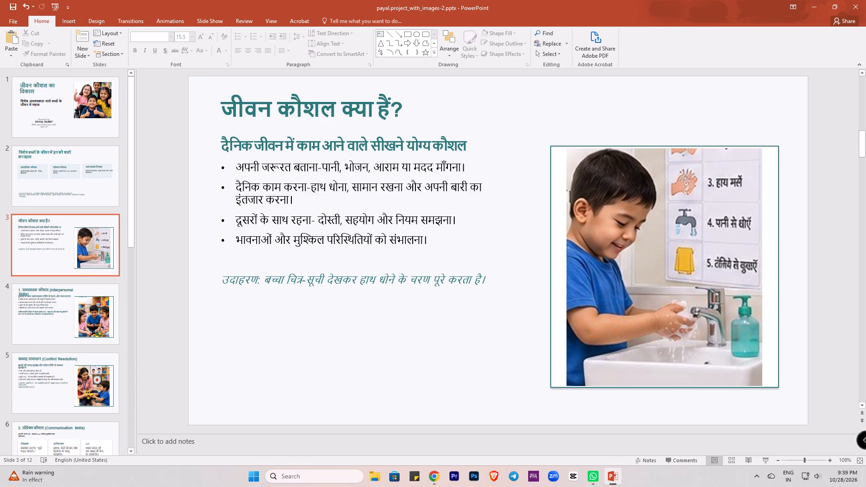
Make the whole उदाहरण line on slide 3 bold and remove its italic formatting.
left_click_drag(223, 279, 488, 281)
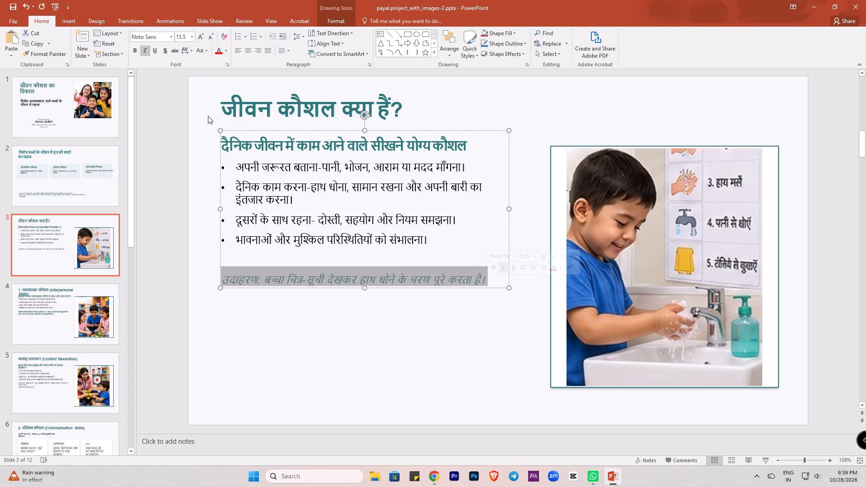
left_click(136, 50)
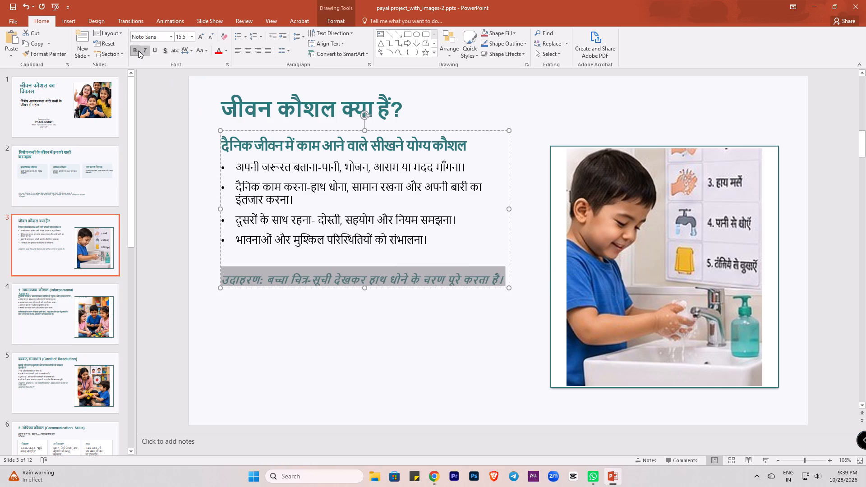
left_click(143, 51)
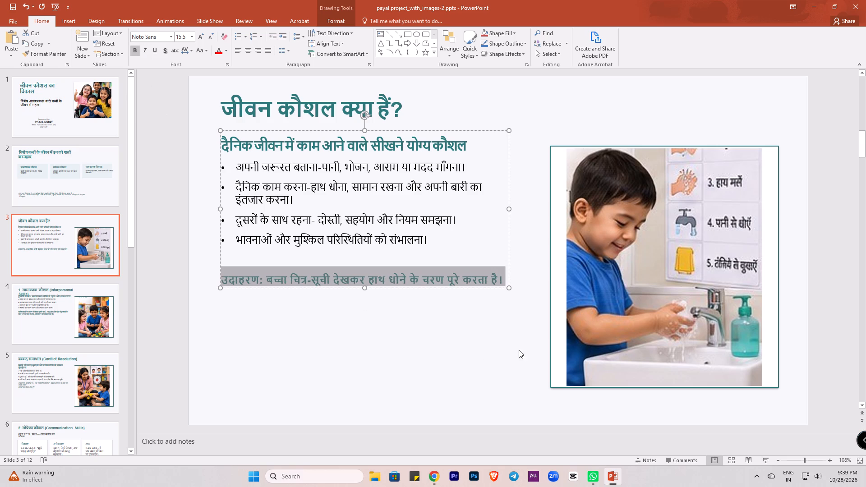
left_click(519, 366)
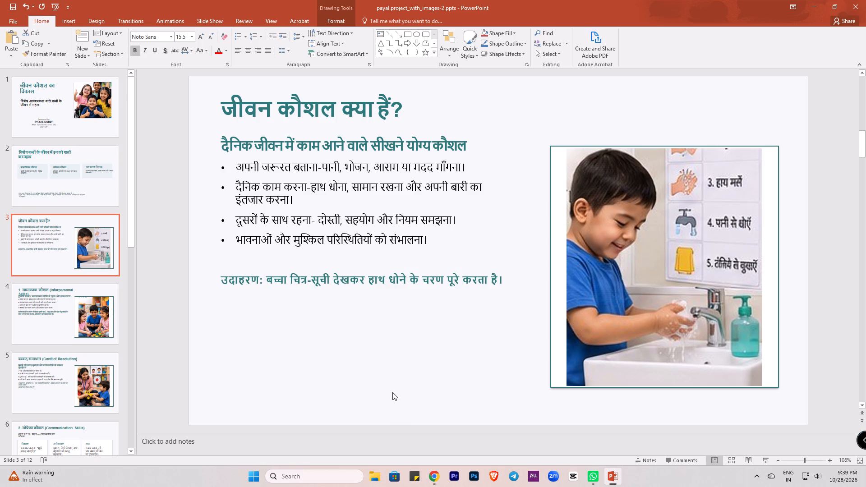
Move on to slide 4, the Interpersonal Skills slide.
scroll(392, 392, "down", 1)
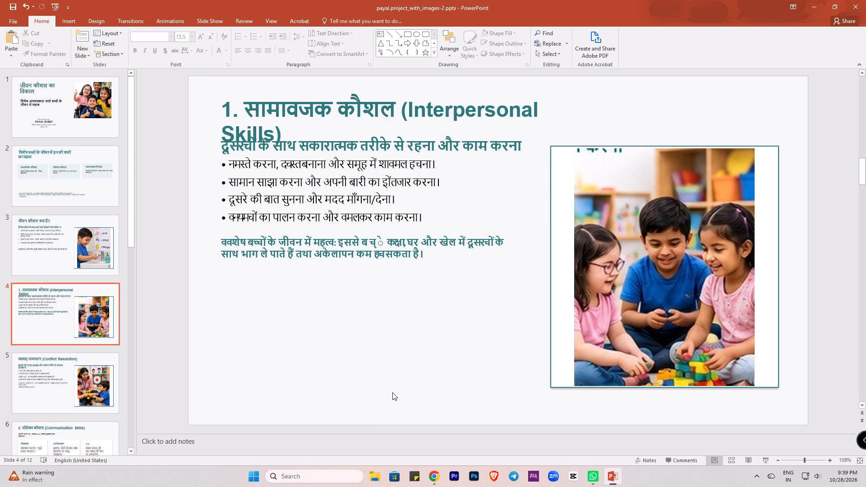
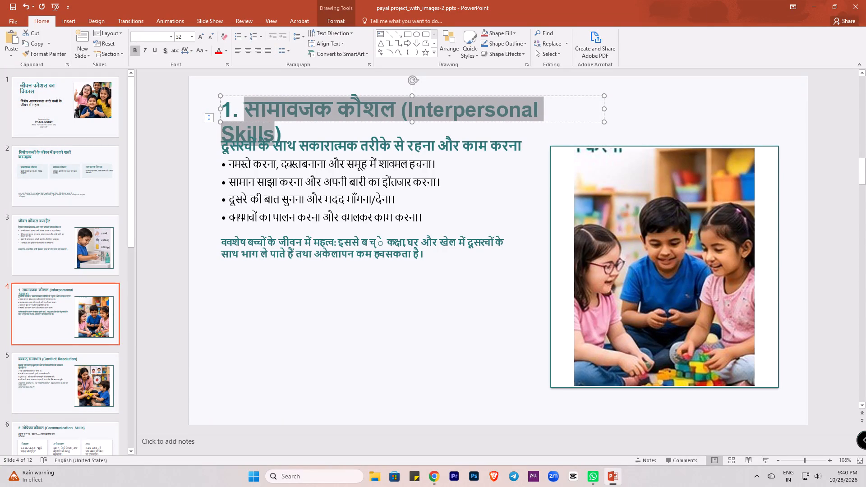
Replace the selected garbled part of slide 4's title with the copied text "1. सामाजिक कौशल (Interpersonal Skills)".
key("ctrl+v")
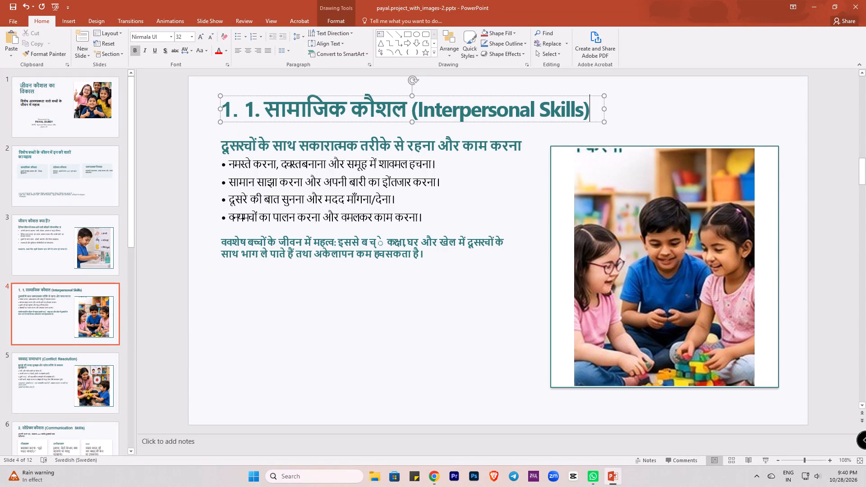
Break slide 4's title after "कौशल" so that "(Interpersonal Skills)" sits on its own line.
left_click(406, 105)
key("Return")
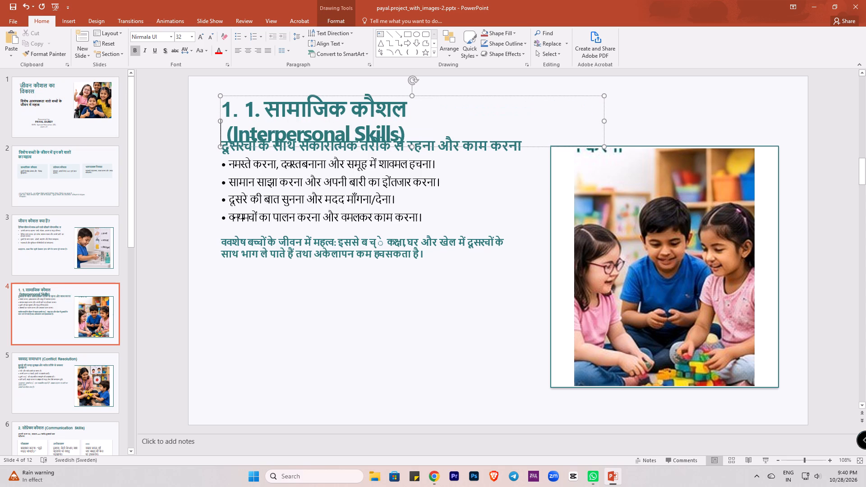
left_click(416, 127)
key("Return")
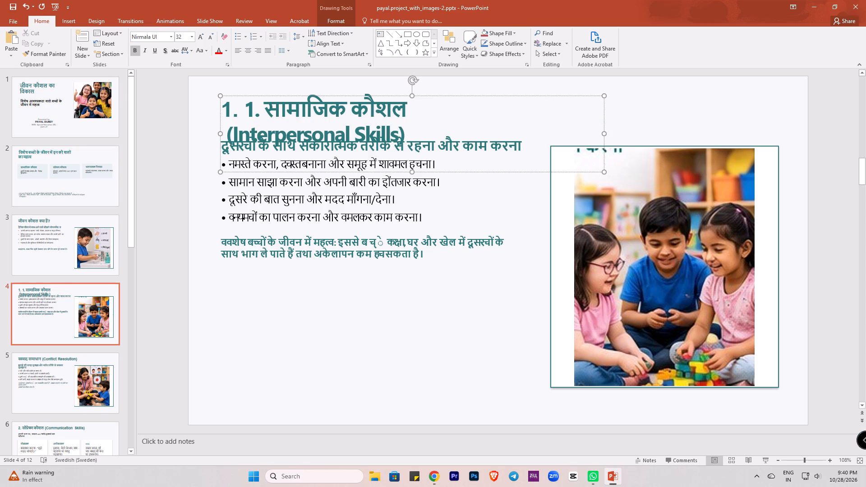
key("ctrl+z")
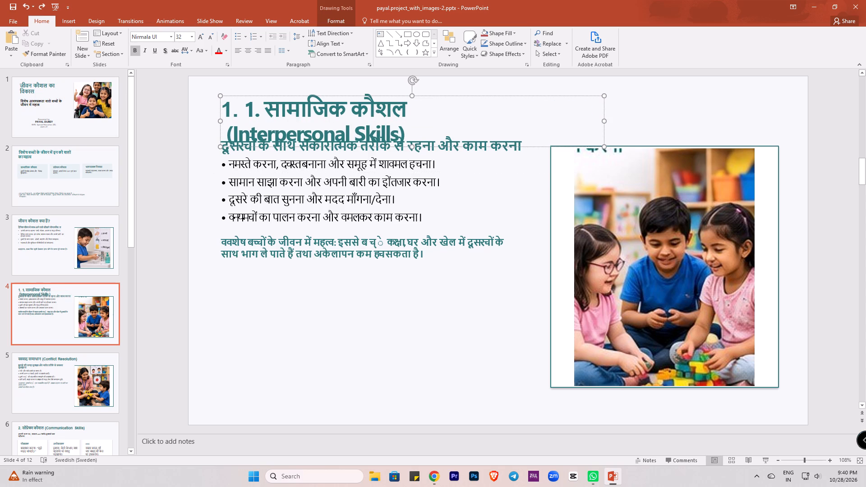
Insert two blank lines above slide 4's subheading about living and working positively with others, moving the body text clear of the title.
left_click(232, 155)
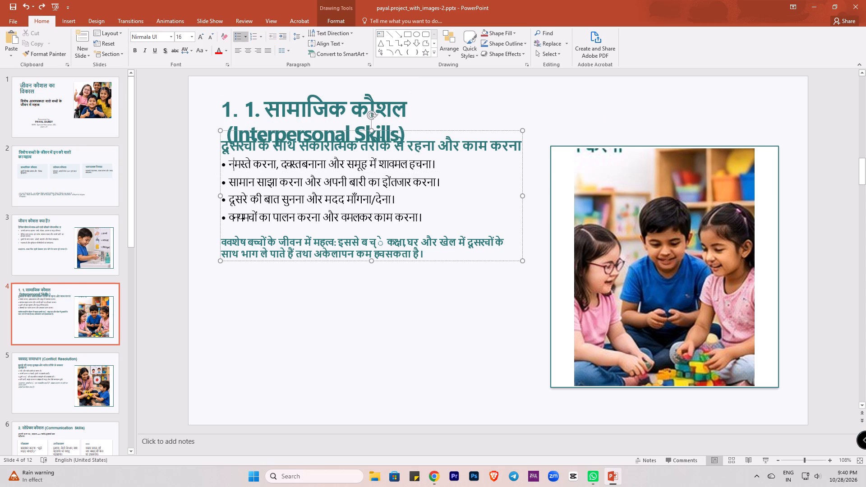
left_click(223, 146)
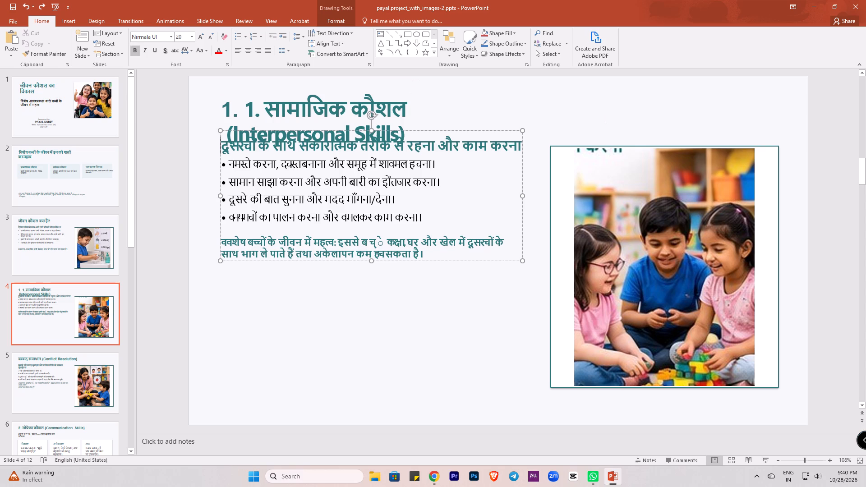
key("Return")
key("Return")
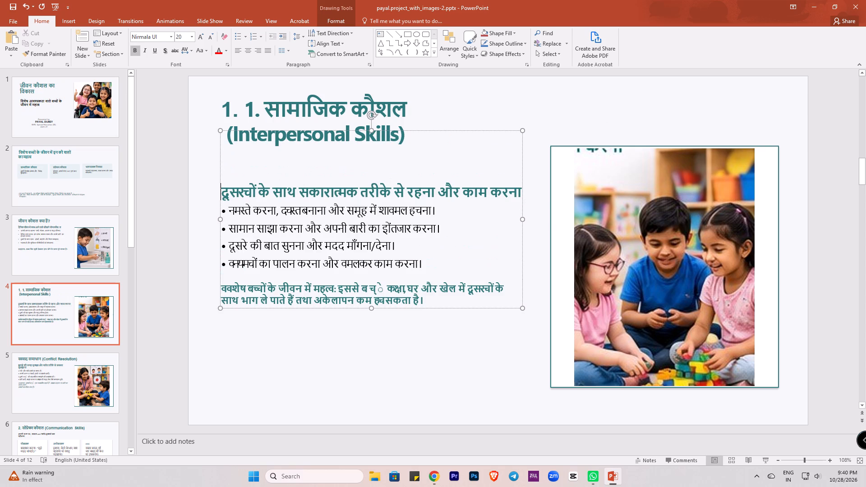
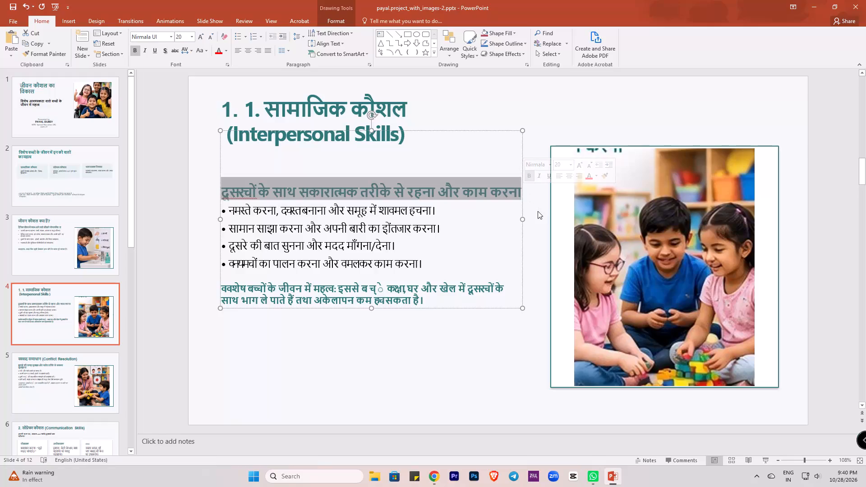
Replace slide 4's selected garbled subheading with the copied text "दूसरों के साथ सकारात्मक तरीके से रहना और काम करना".
key("ctrl+v")
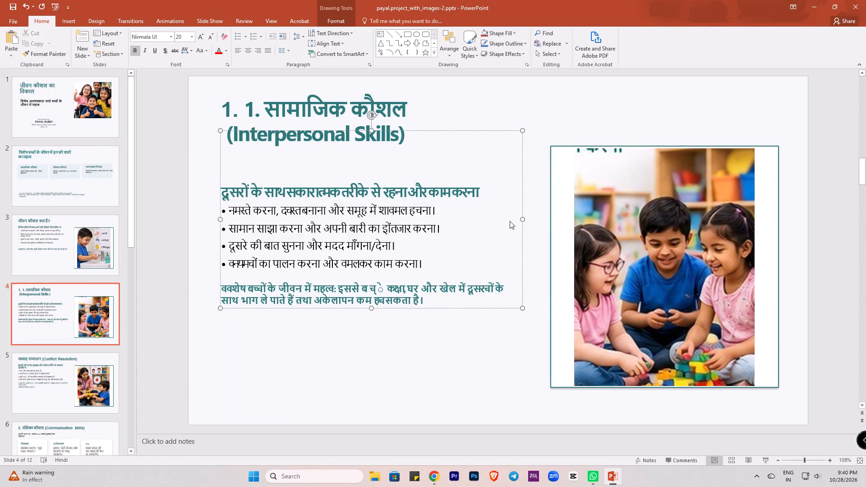
Widen the character spacing of slide 4's whole subheading so its cramped words are clearly separated.
left_click_drag(479, 192, 201, 198)
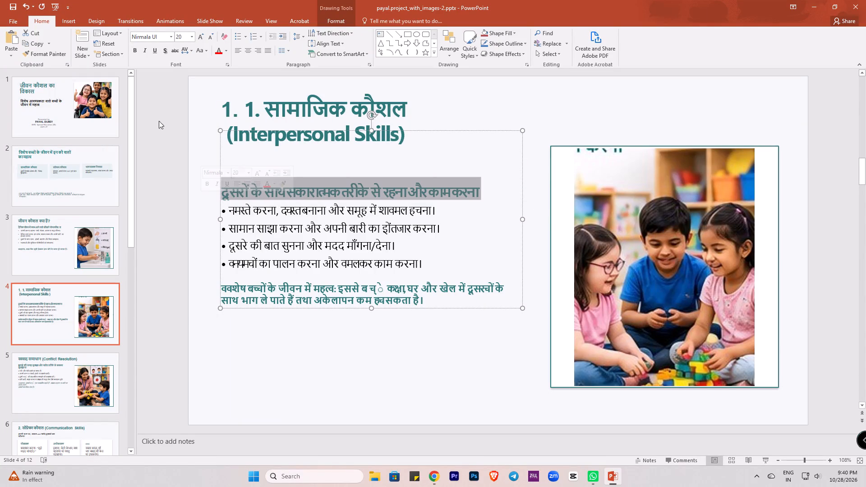
left_click(190, 51)
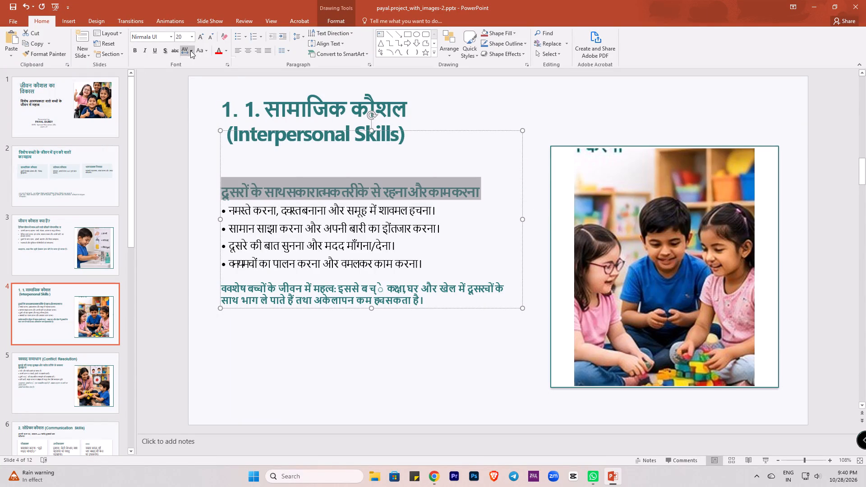
left_click(201, 81)
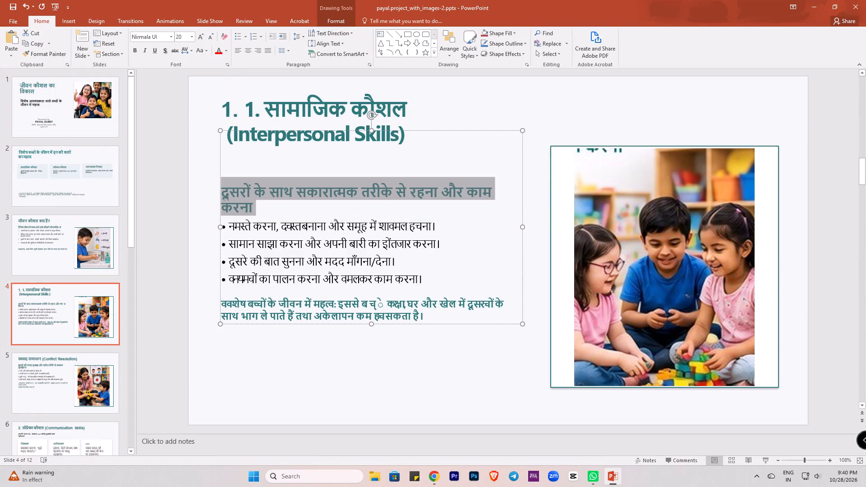
left_click(268, 214)
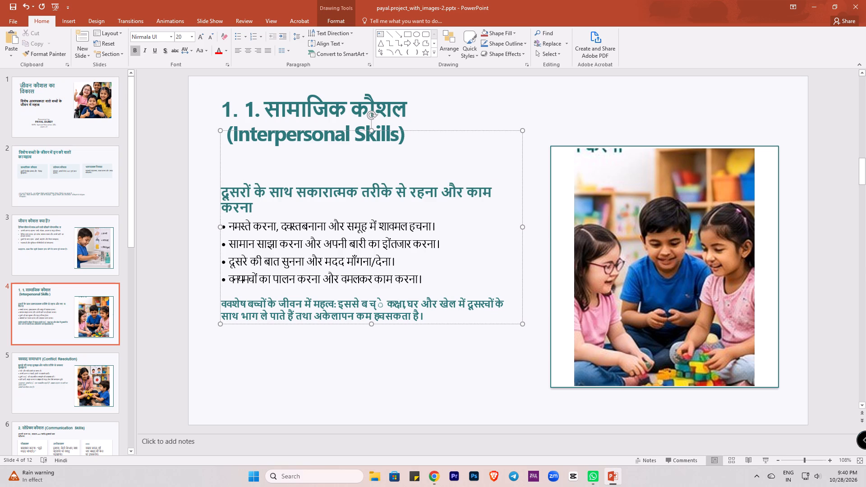
Delete the duplicate "1." at the start of slide 4's title, leaving a single number before "सामाजिक कौशल".
left_click(237, 110)
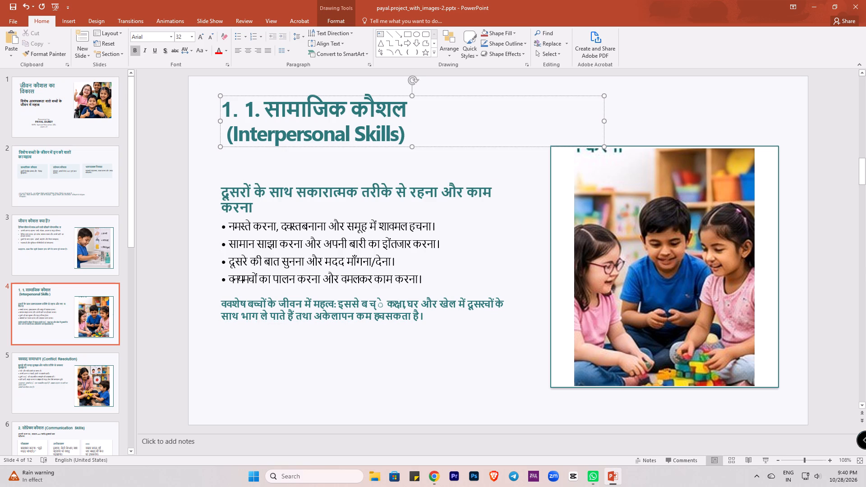
key("BackSpace")
key("BackSpace")
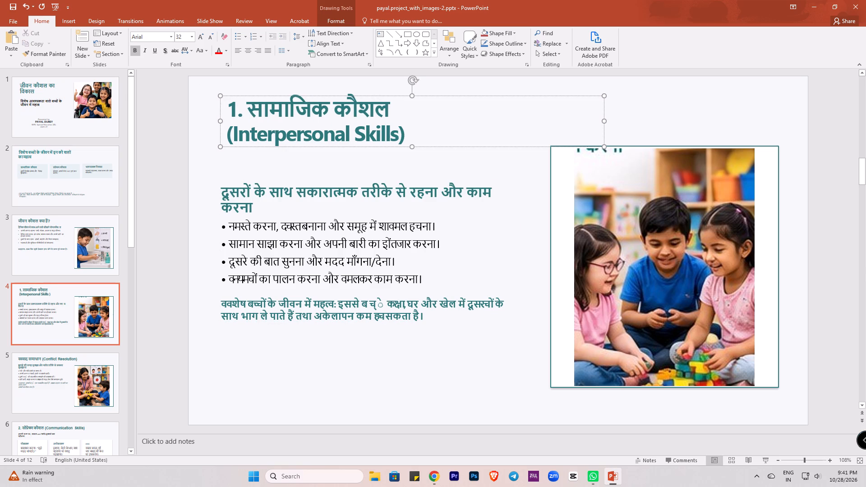
left_click(242, 110)
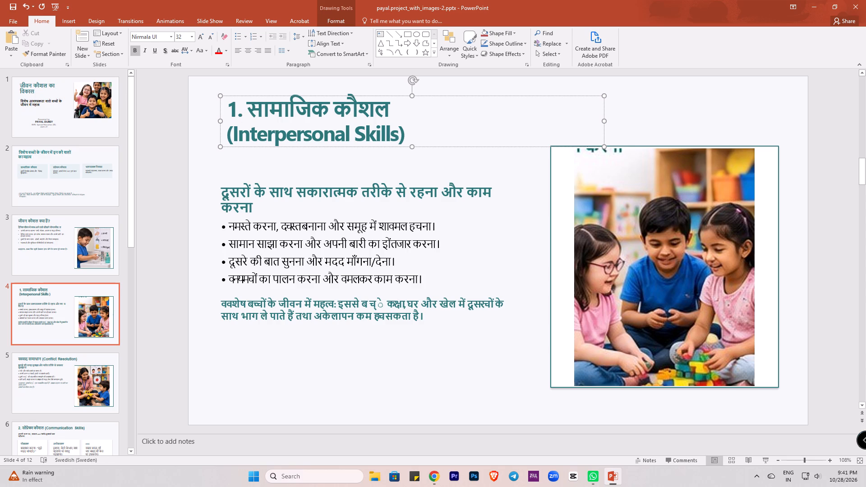
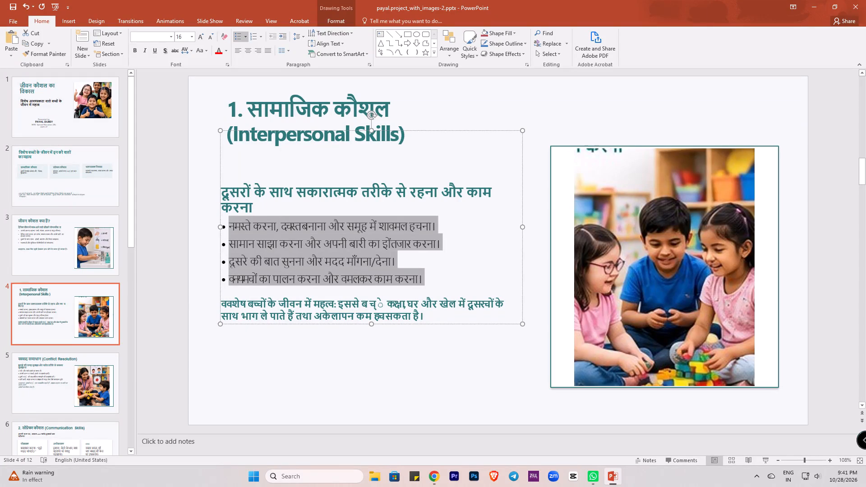
Replace slide 4's selected garbled bullets with the copied corrected text and split it at each sentence end into four separate bullets.
key("ctrl+v")
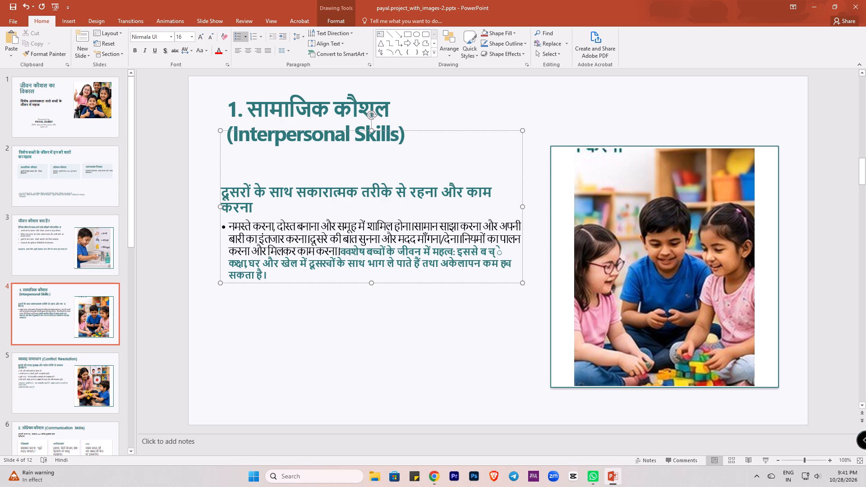
left_click(413, 226)
key("Return")
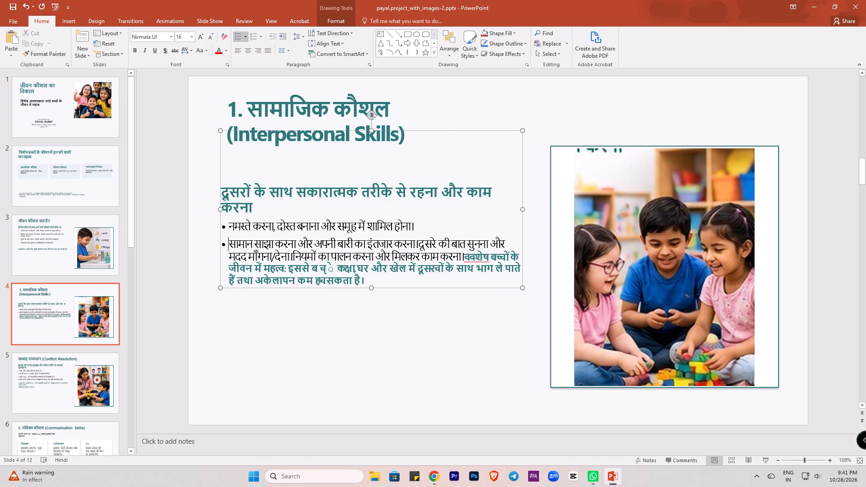
left_click(418, 243)
key("Return")
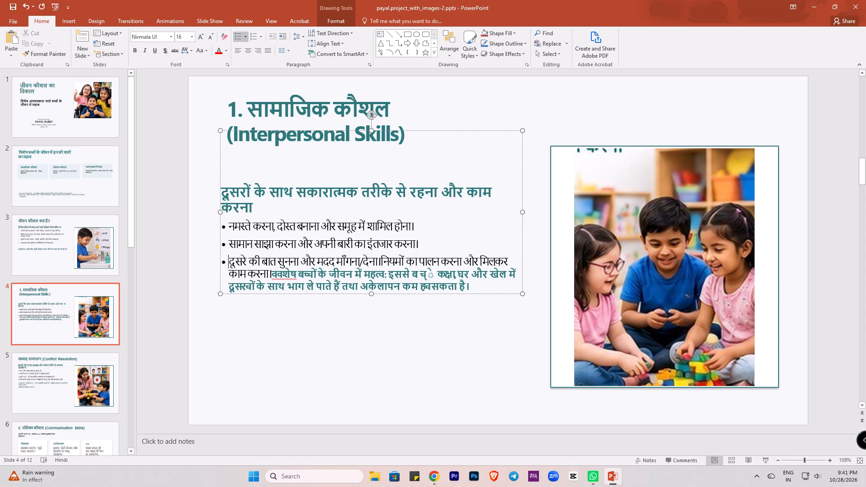
left_click(381, 261)
key("Return")
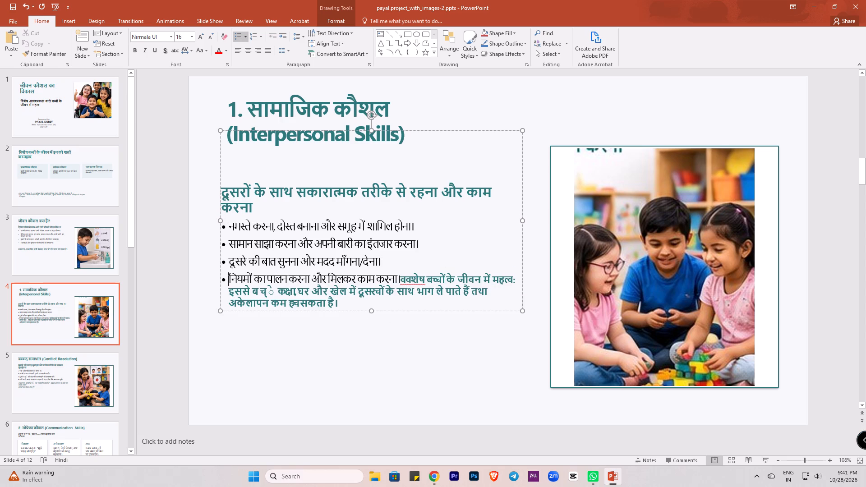
Separate the closing teal paragraph from the fourth bullet on slide 4, leaving it unbulleted with a blank line above it.
left_click(400, 275)
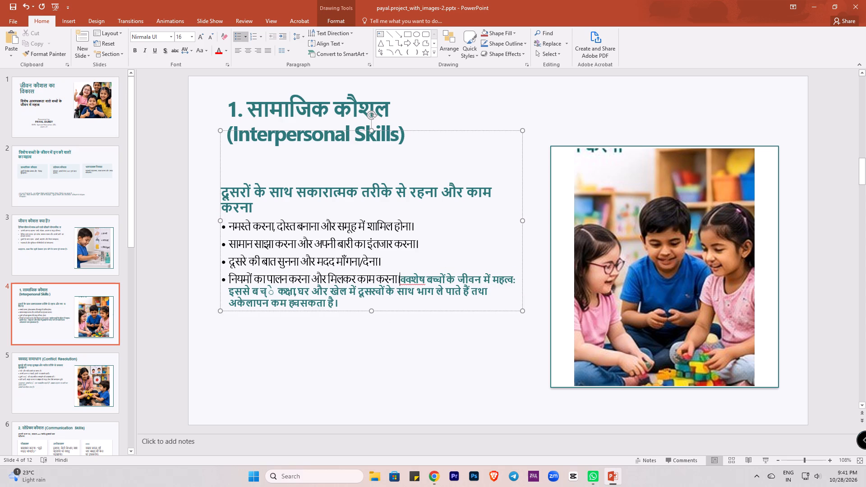
key("Return")
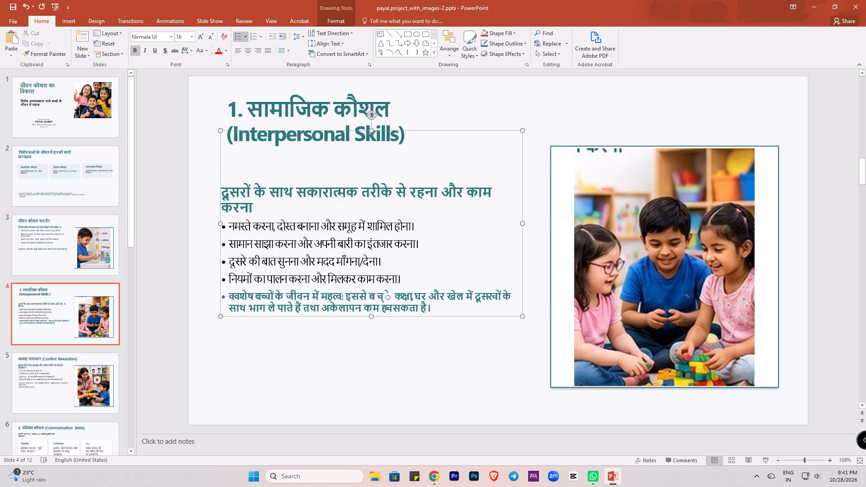
key("Return")
key("BackSpace")
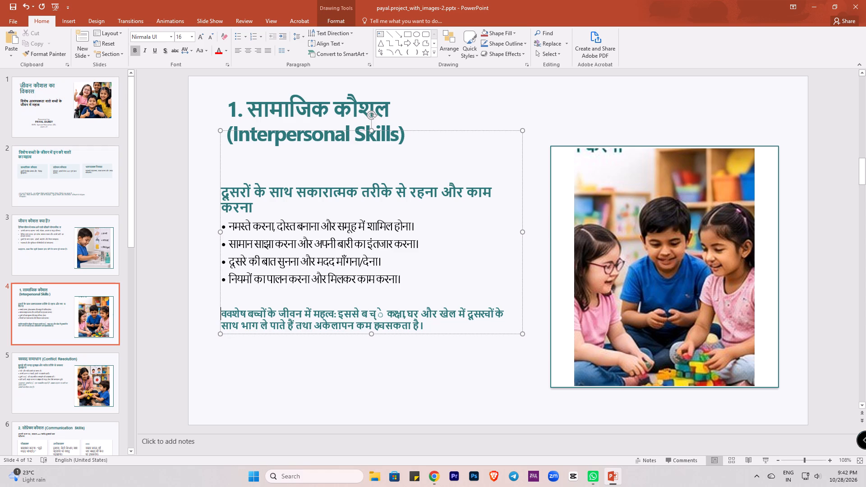
Add a blank line between slide 4's subheading and its first bullet.
left_click(257, 211)
key("Return")
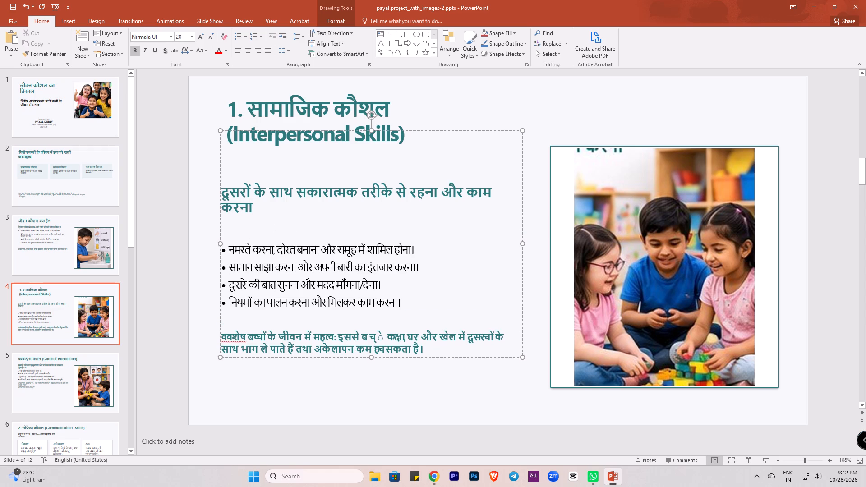
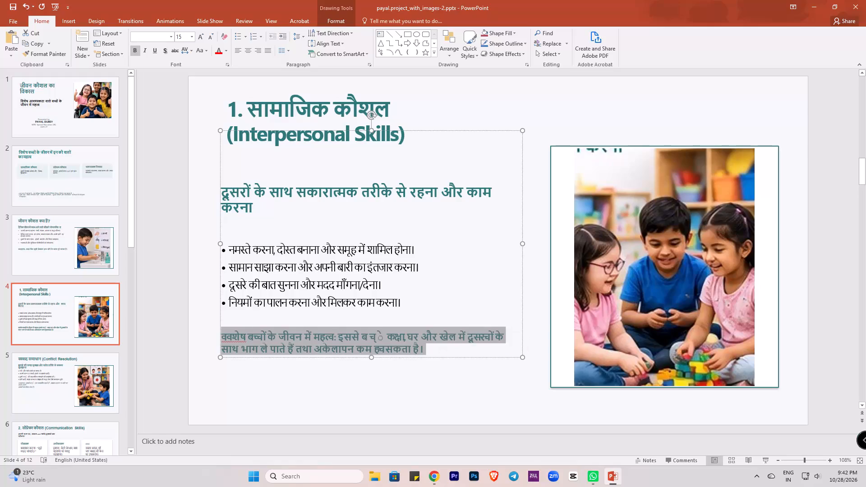
Replace slide 4's selected garbled closing teal paragraph with the copied corrected Hindi text.
key("ctrl+v")
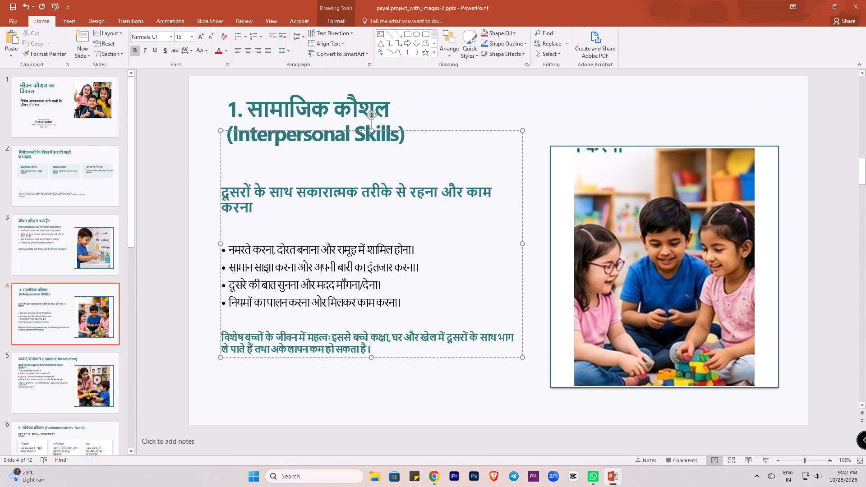
Set the character spacing of slide 4's closing teal paragraph to Normal.
left_click(222, 334)
left_click_drag(222, 333, 225, 334)
left_click_drag(225, 334, 368, 350)
left_click(186, 51)
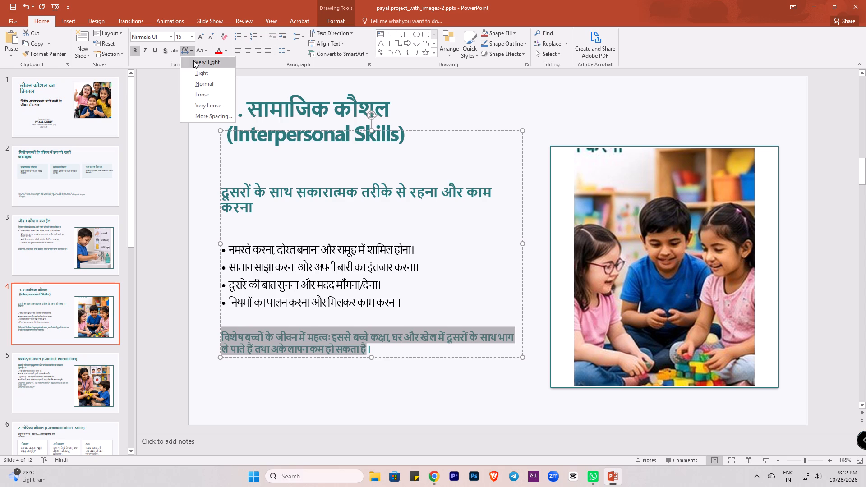
left_click(200, 83)
left_click(453, 386)
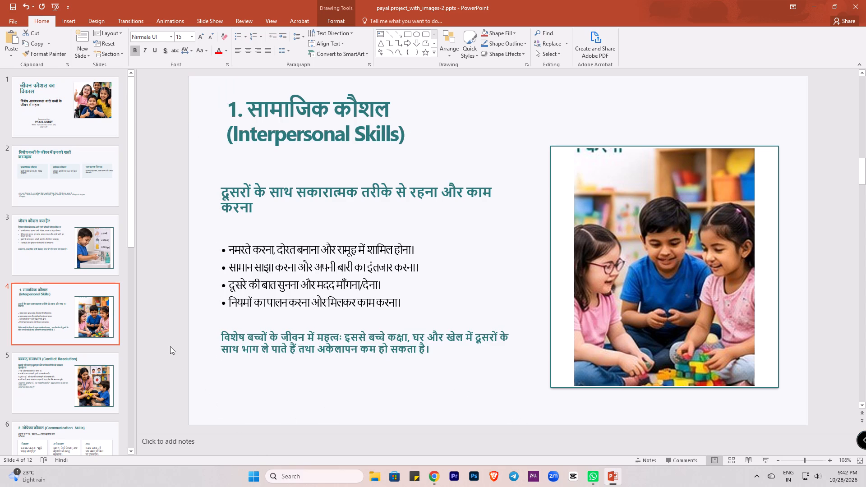
Go to slide 5, the Conflict Resolution slide.
left_click(54, 392)
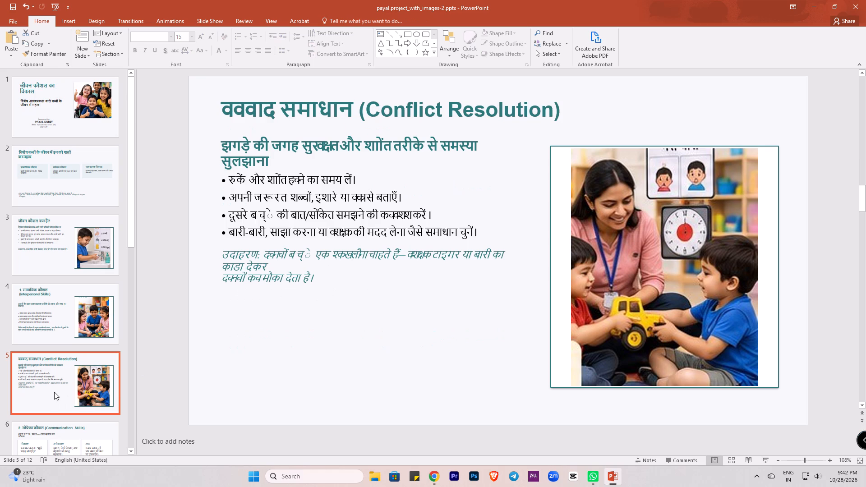
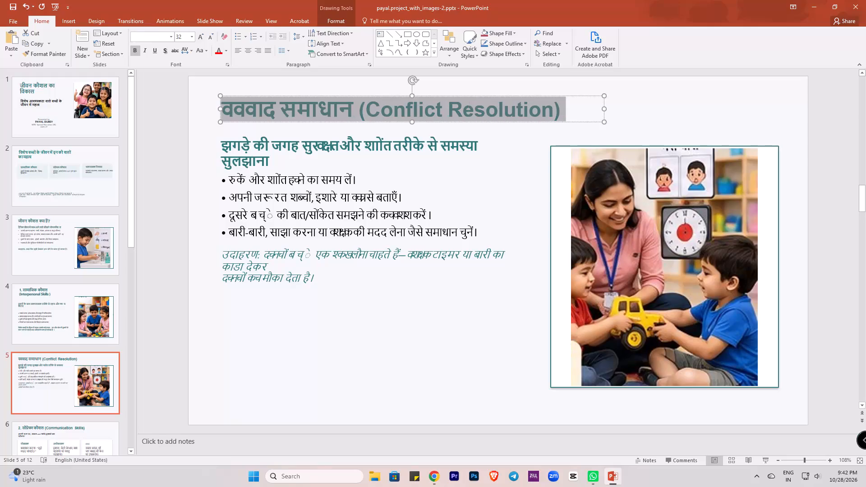
Replace slide 5's selected garbled title with the copied corrected text "विवाद समाधान (Conflict Resolution)".
key("ctrl+v")
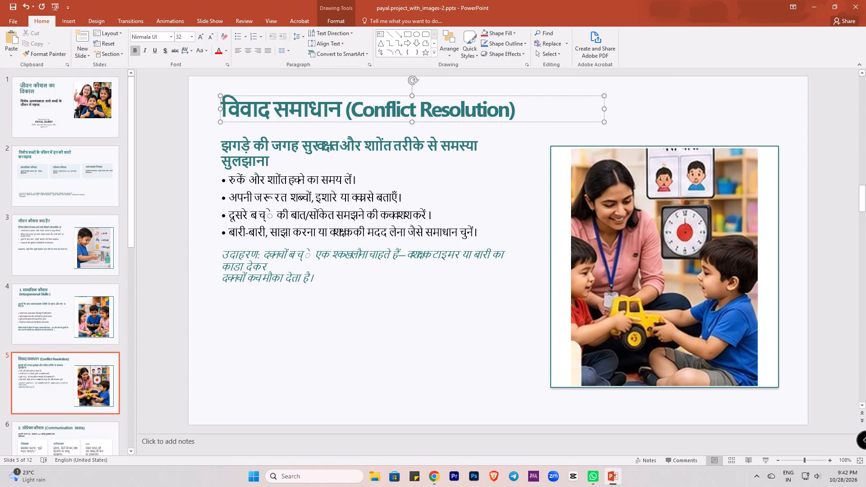
Set the character spacing of slide 5's whole title to Normal.
left_click_drag(516, 109, 232, 109)
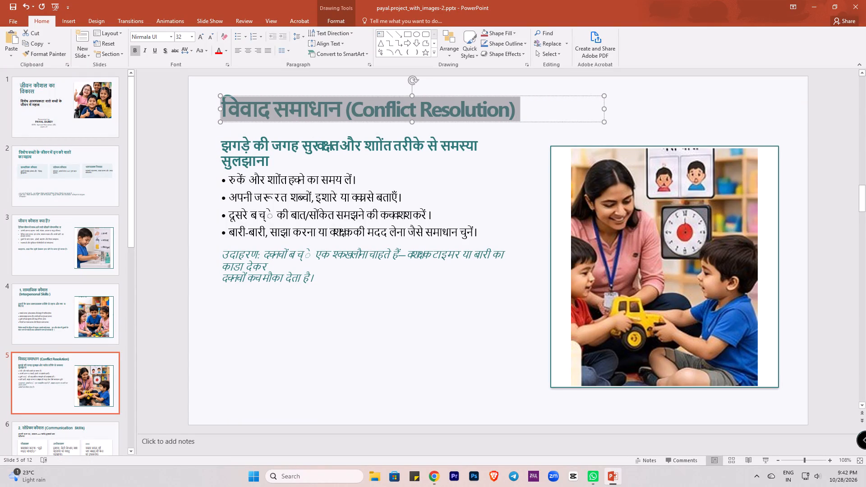
left_click_drag(232, 109, 215, 109)
left_click(185, 50)
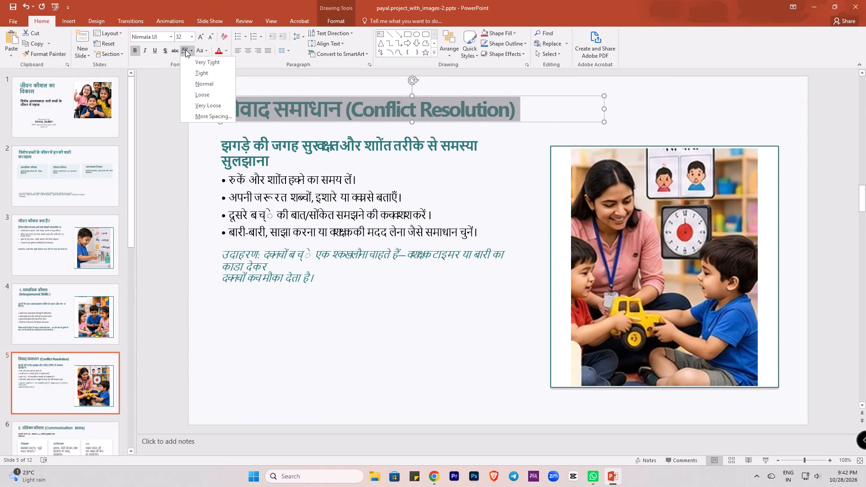
left_click(193, 81)
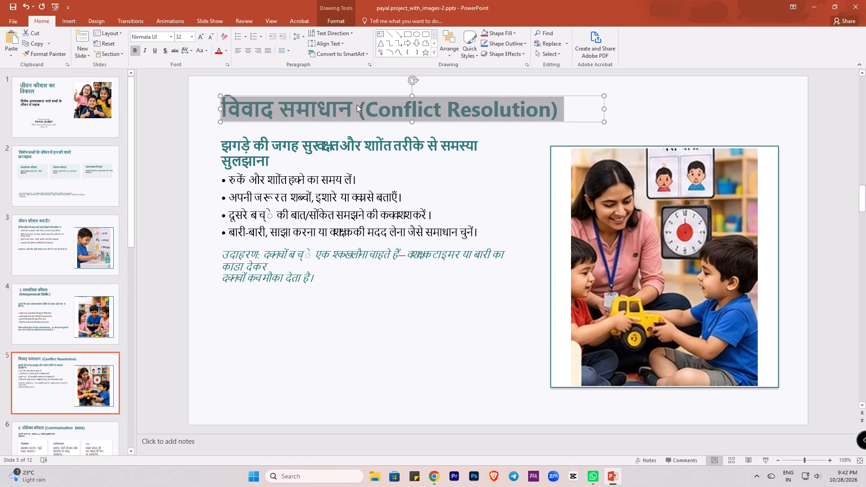
left_click(655, 117)
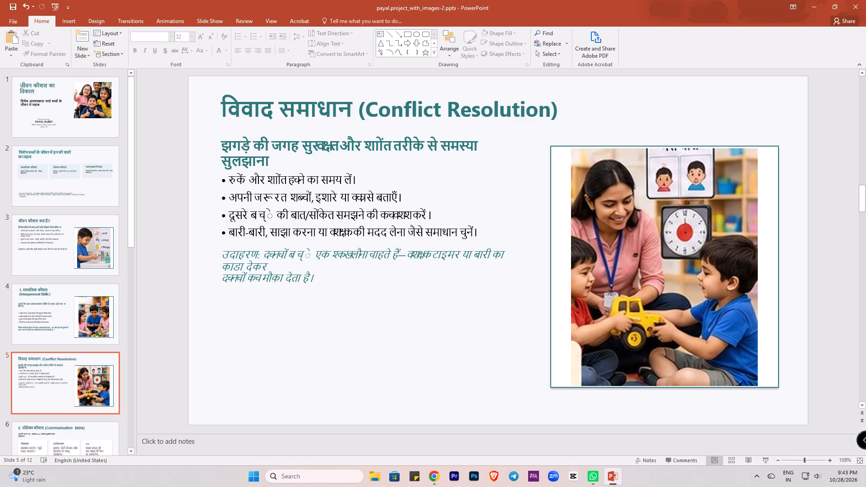
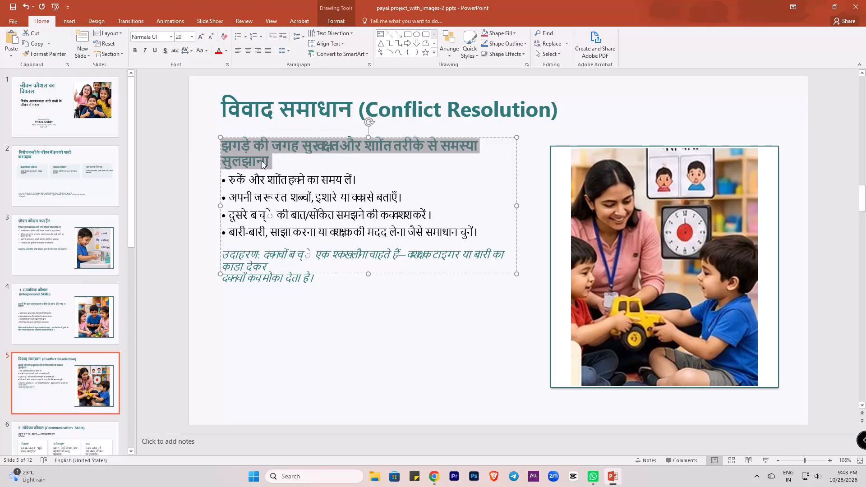
Replace slide 5's selected garbled subheading with the copied text "झगड़े की जगह सुरक्षित और शांत तरीके से समस्यासुलझाना" and break the line after it.
key("ctrl+v")
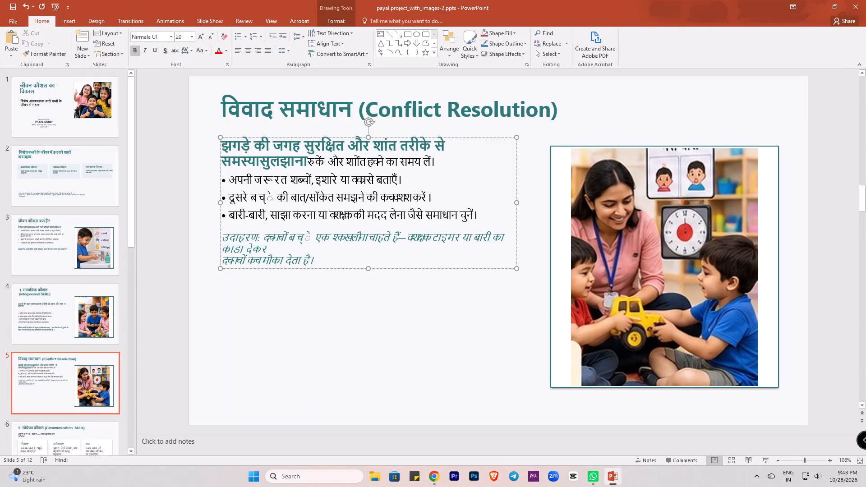
key("Return")
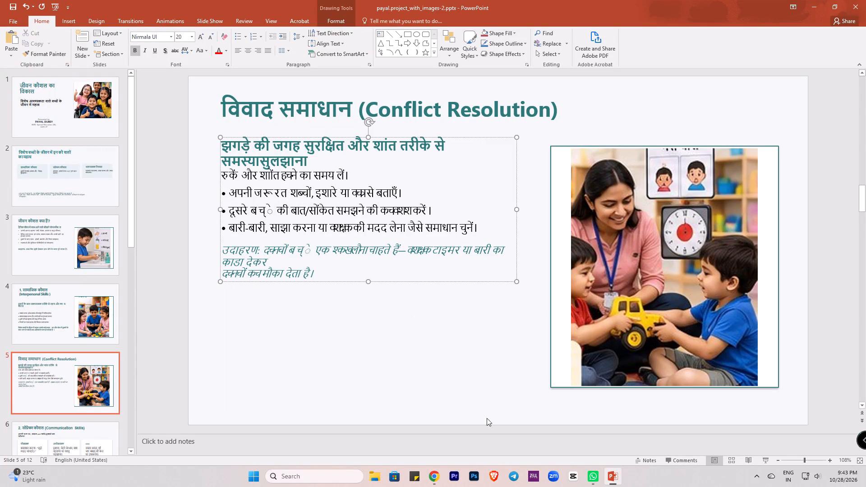
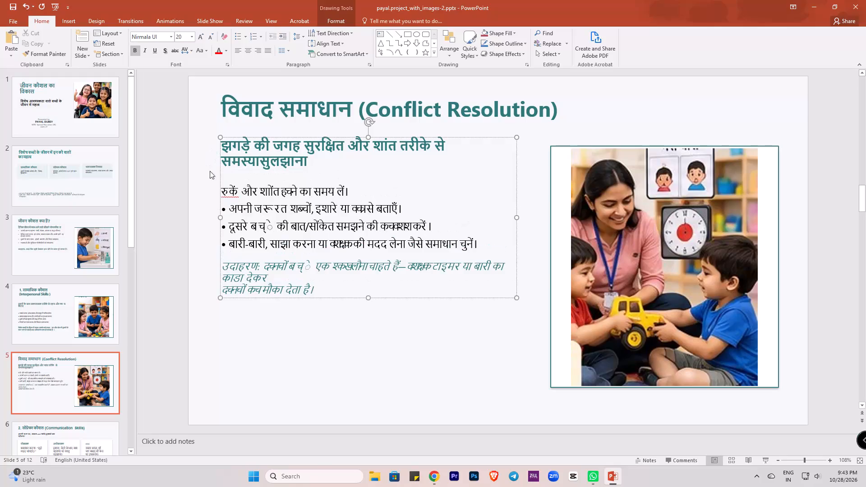
Insert the missing space in slide 5's subheading so its ending reads "समस्या सुलझाना".
left_click(258, 158)
key("space")
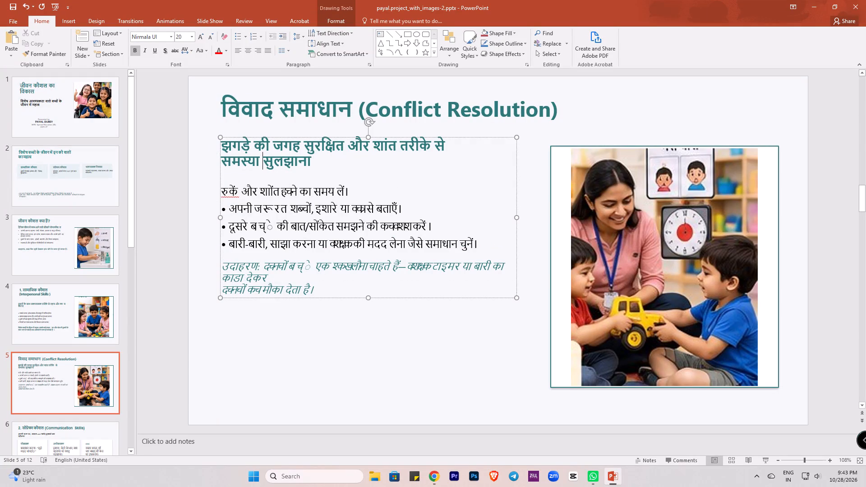
Select the four garbled body lines between slide 5's subheading and the italic example, from "रुकें" through "समाधान चुनें।".
left_click_drag(223, 190, 340, 236)
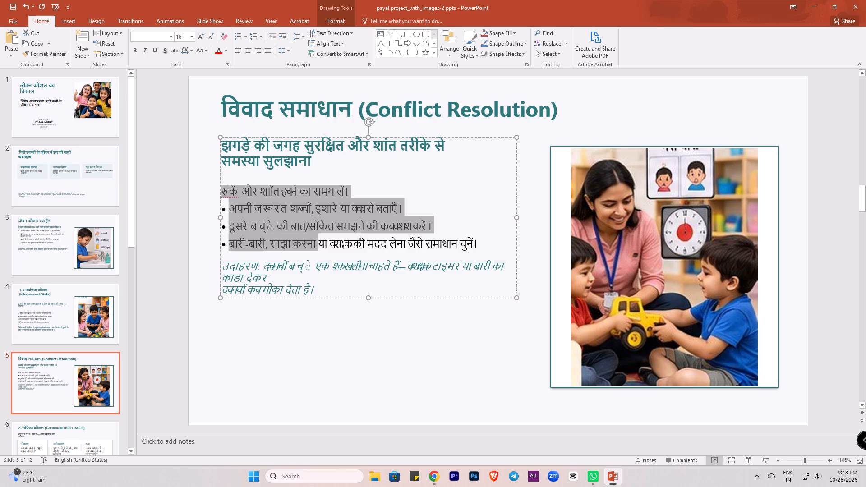
left_click_drag(340, 236, 498, 242)
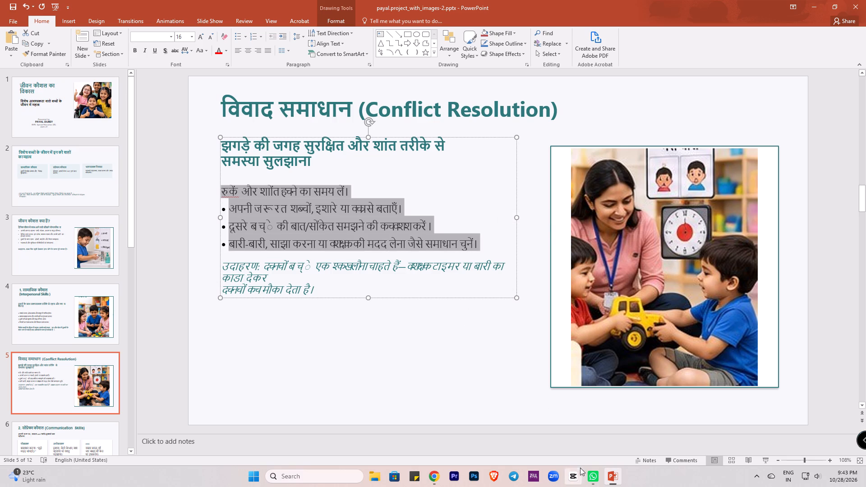
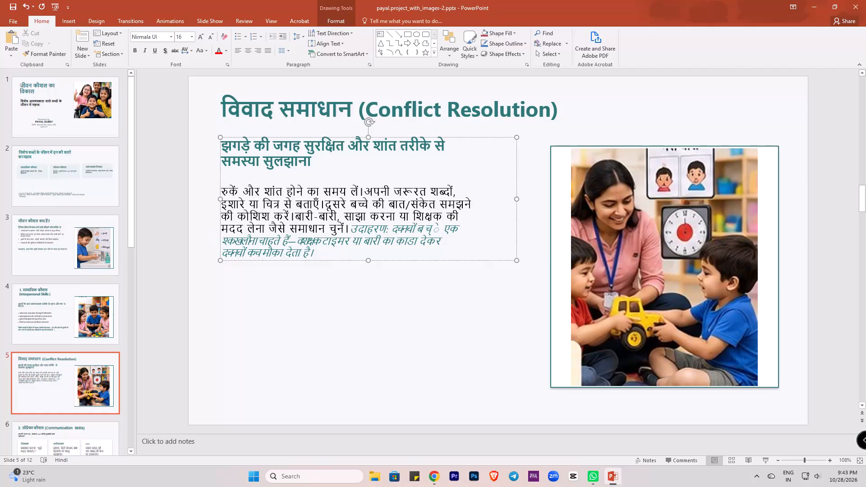
Turn slide 5's body paragraph into four bullet points, one per sentence, starting at "रुकें", "अपनी", "दूसरे" and "बारी-बारी".
left_click(222, 188)
left_click(241, 37)
left_click(379, 191)
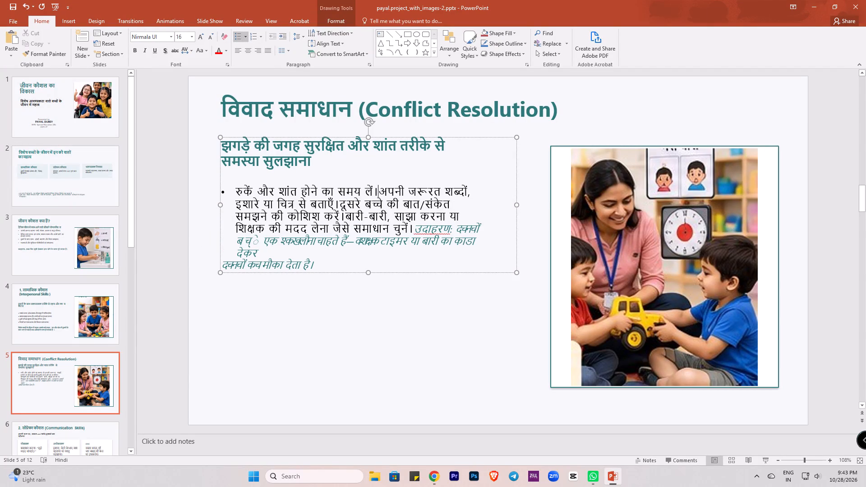
key("Return")
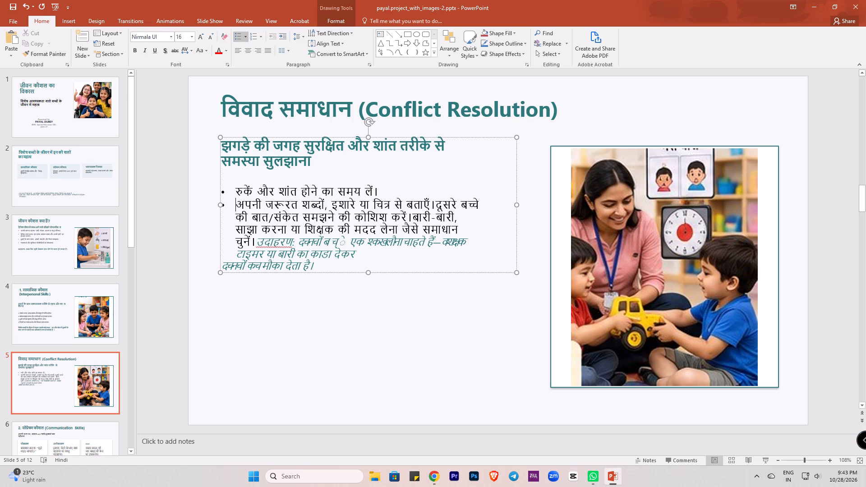
left_click(435, 203)
key("Return")
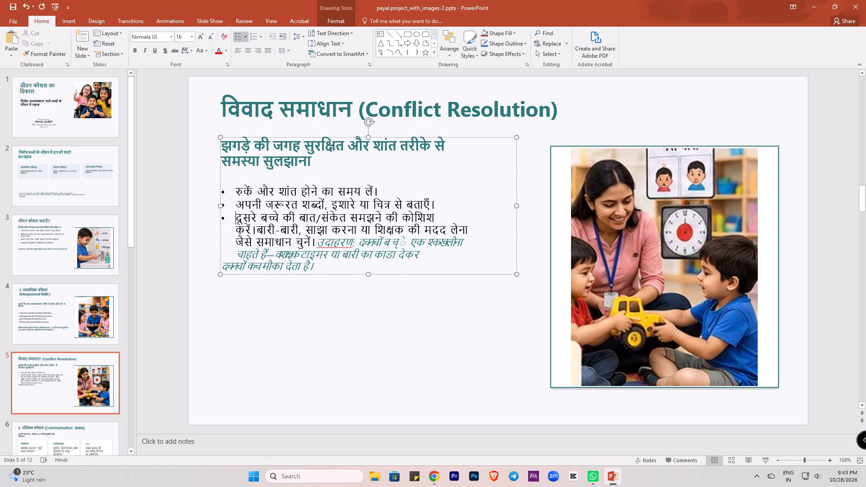
left_click(258, 230)
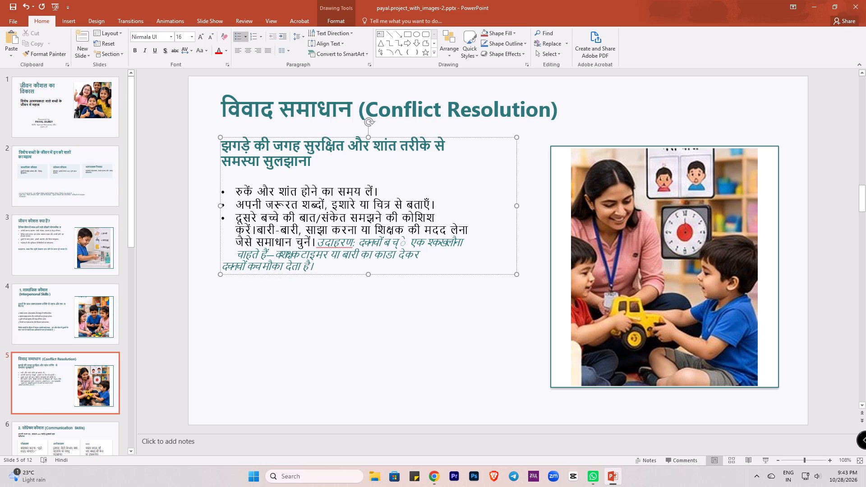
key("Return")
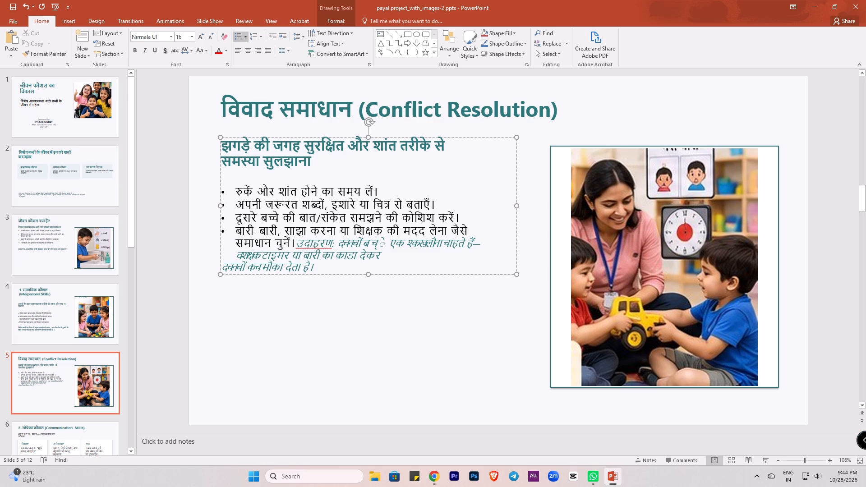
Move the italic "उदाहरण:" example into its own unbulleted paragraph, separated from the last bullet by an empty line.
left_click(296, 247)
key("Return")
key("Return")
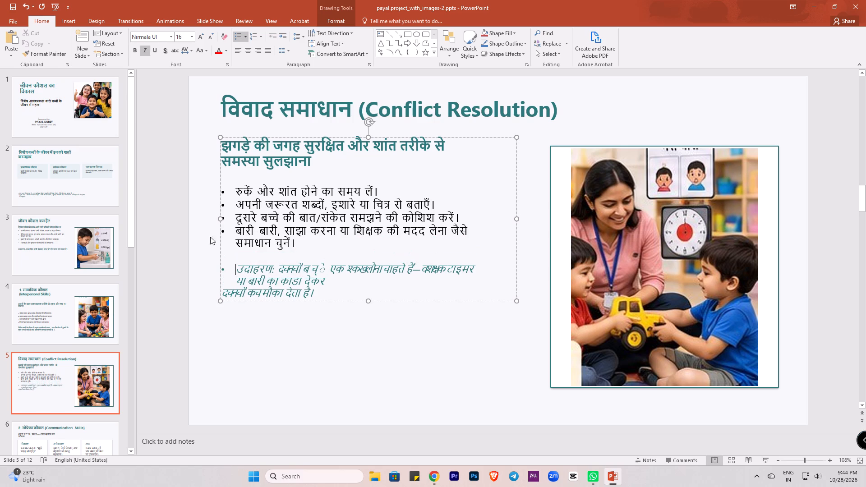
key("BackSpace")
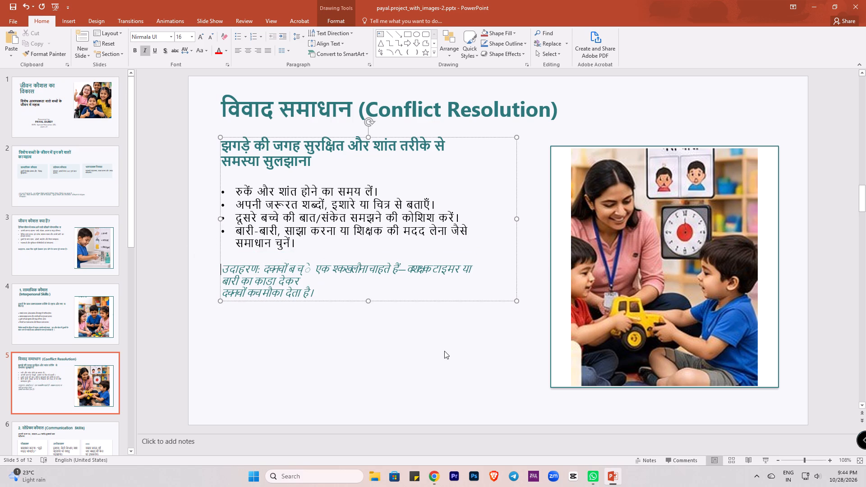
Join the italic example's separate last line to the text ending in "देकर", with a space between them.
left_click(223, 293)
key("BackSpace")
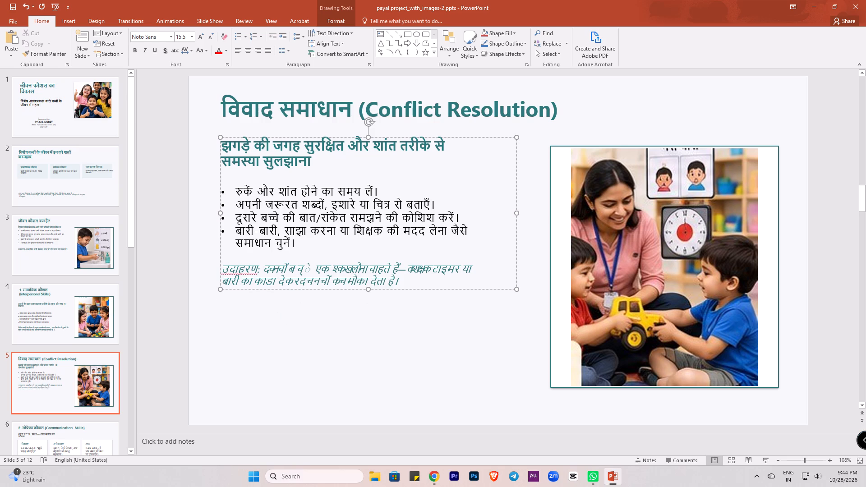
key("space")
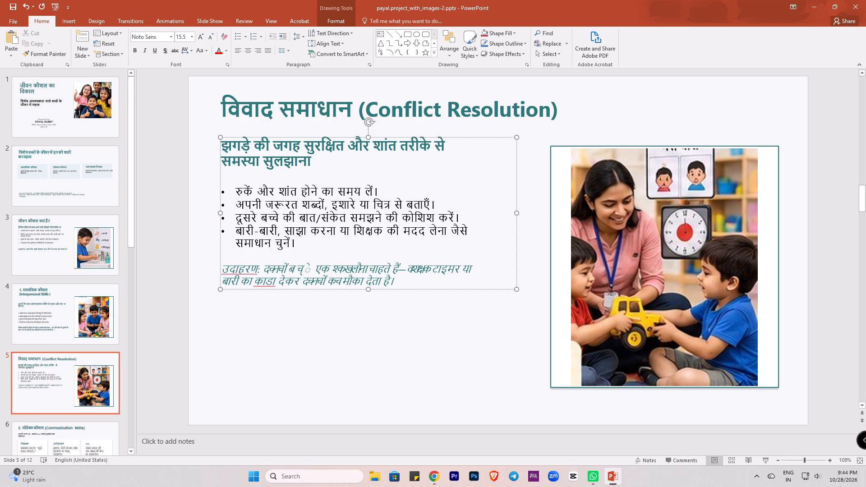
Select the whole garbled italic example beginning "उदाहरण:" below the bullet points.
left_click_drag(224, 268, 414, 291)
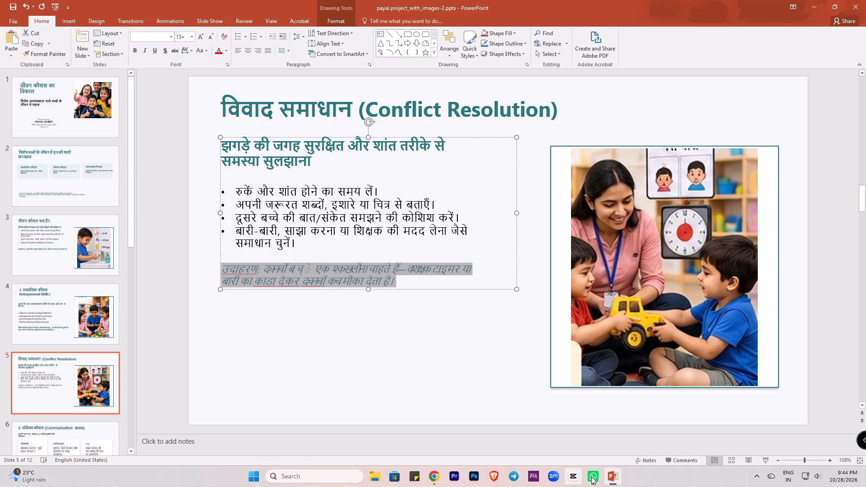
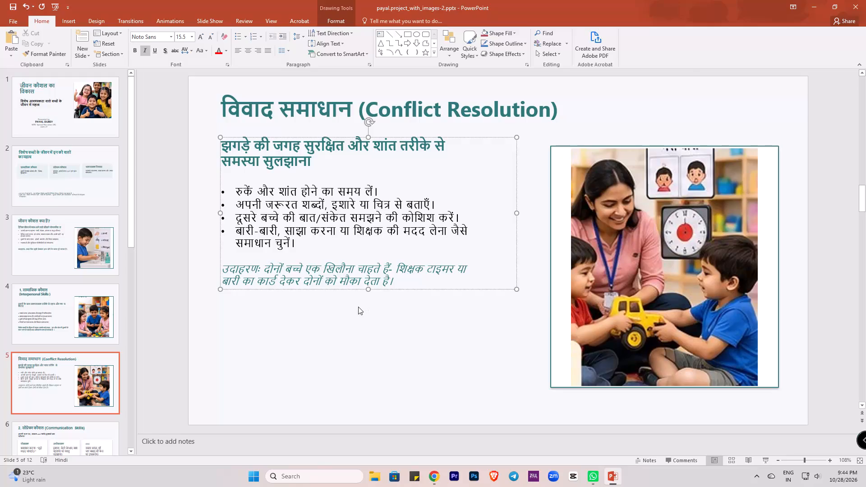
Remove the italics from slide 5's "उदाहरण:" example below the bullets and make it bold.
left_click_drag(223, 269, 234, 269)
left_click_drag(234, 269, 421, 285)
left_click(149, 51)
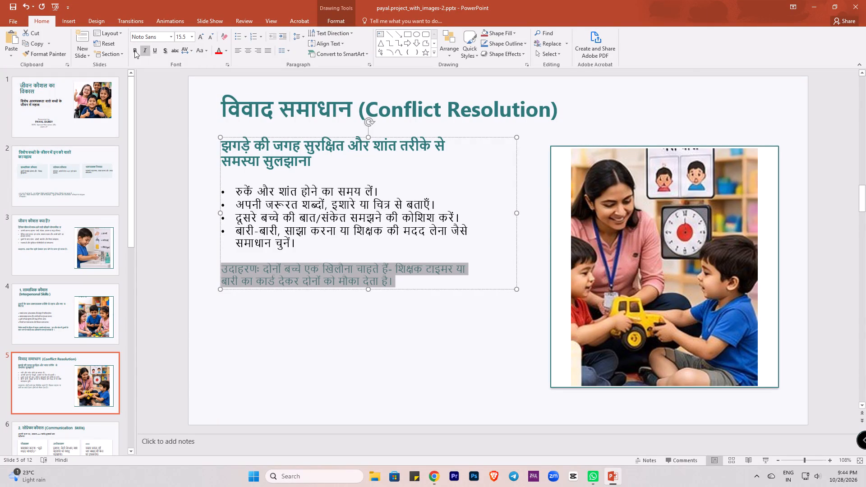
left_click(134, 51)
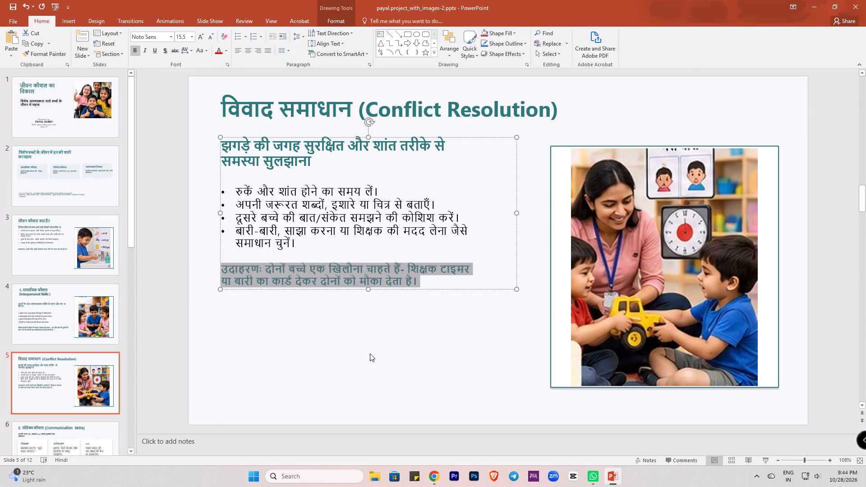
left_click(370, 354)
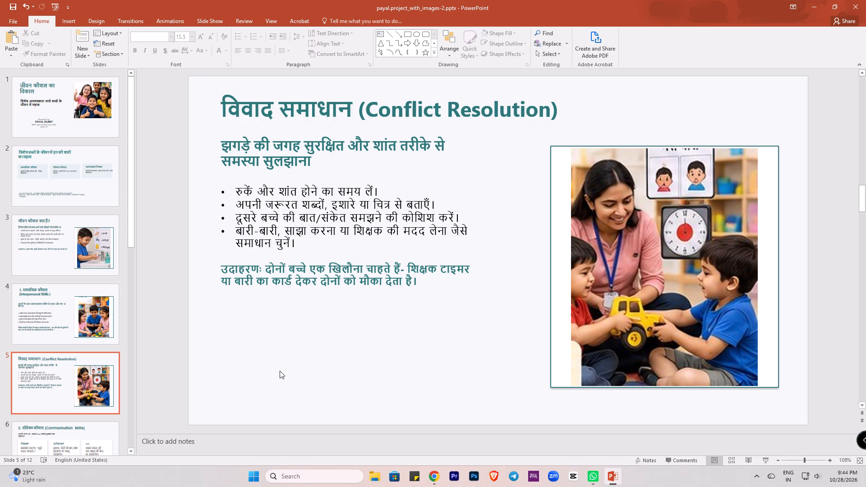
On slide 6, reset the character spacing of the title text after "2." to normal.
scroll(50, 314, "down", 1)
scroll(52, 356, "down", 1)
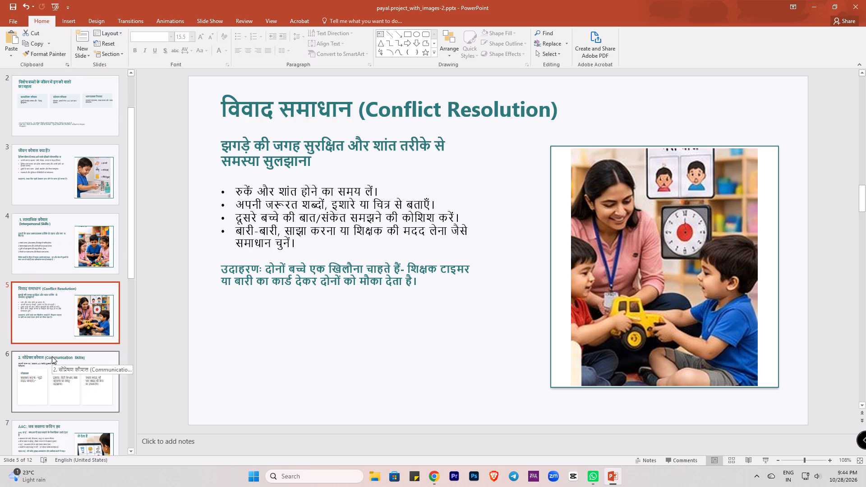
left_click(26, 406)
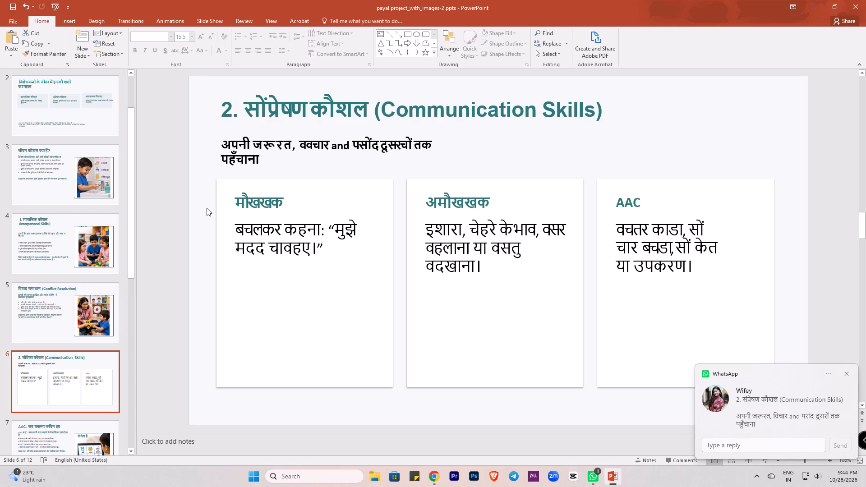
left_click_drag(245, 109, 404, 115)
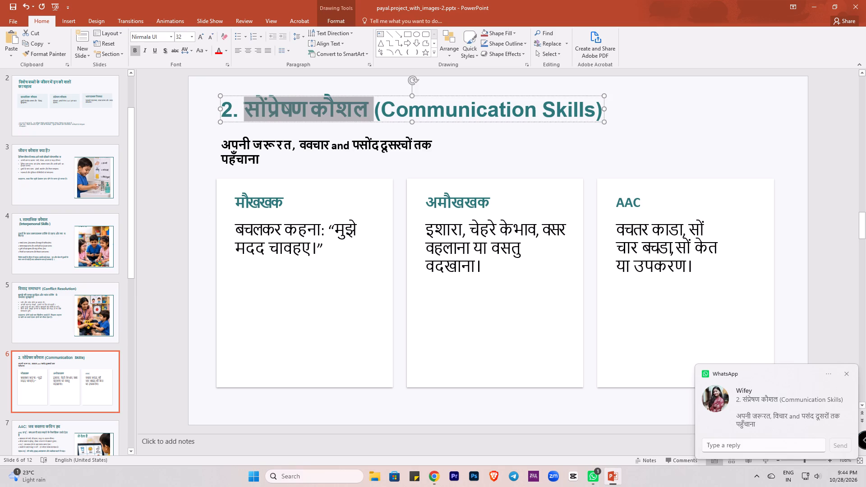
left_click_drag(404, 115, 622, 122)
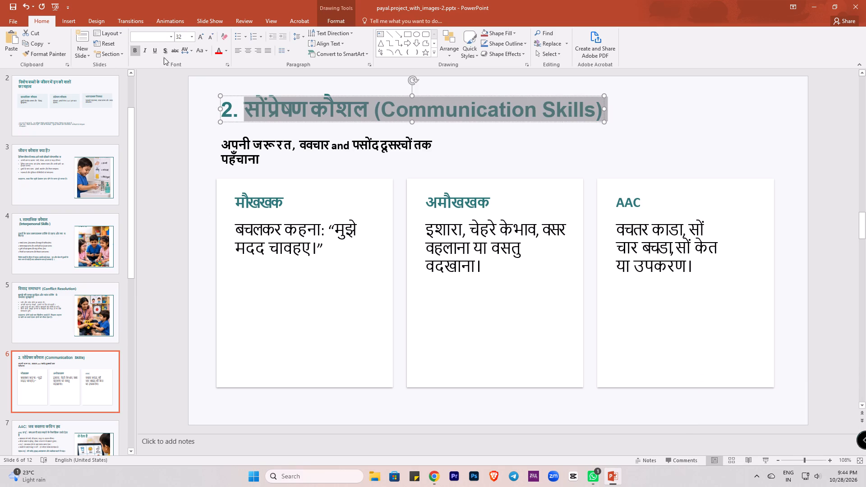
left_click(187, 52)
left_click(200, 81)
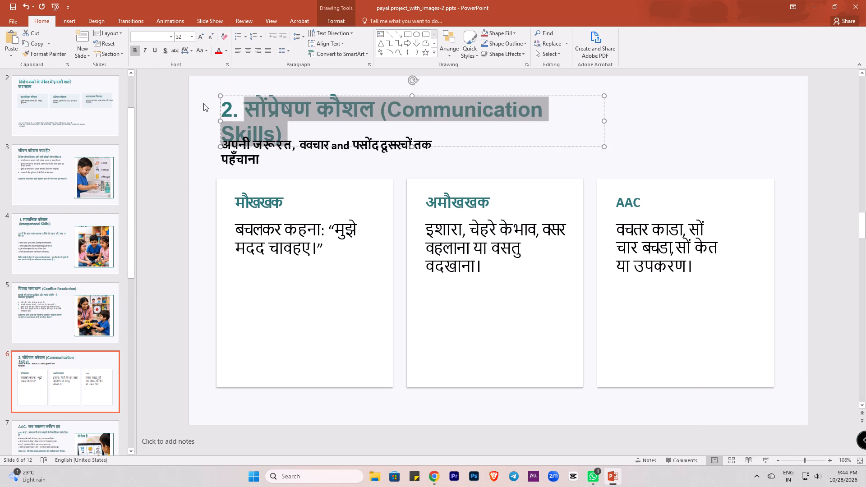
Replace the space before "Skills)" in slide 6's title with four spaces.
left_click(223, 130)
key("BackSpace")
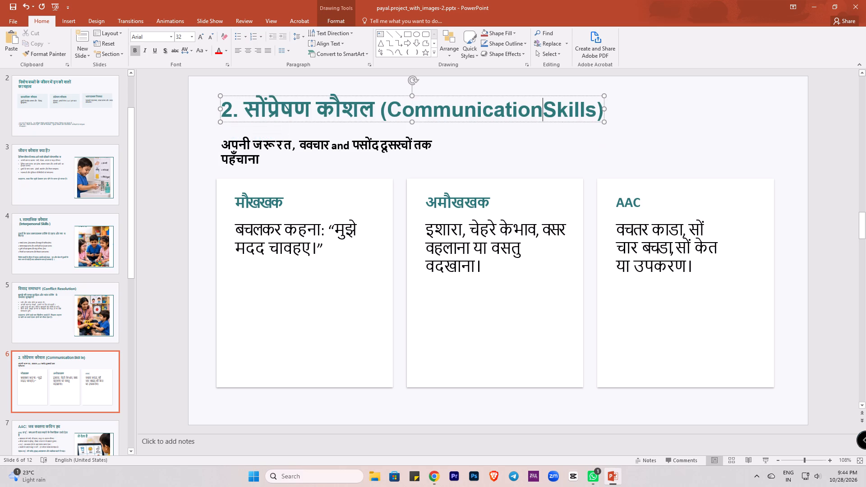
key("space")
key("space")
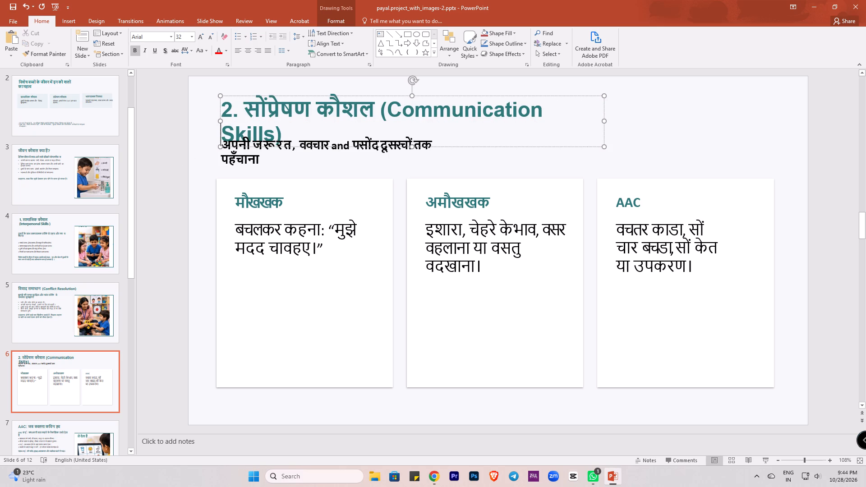
key("space")
key("space")
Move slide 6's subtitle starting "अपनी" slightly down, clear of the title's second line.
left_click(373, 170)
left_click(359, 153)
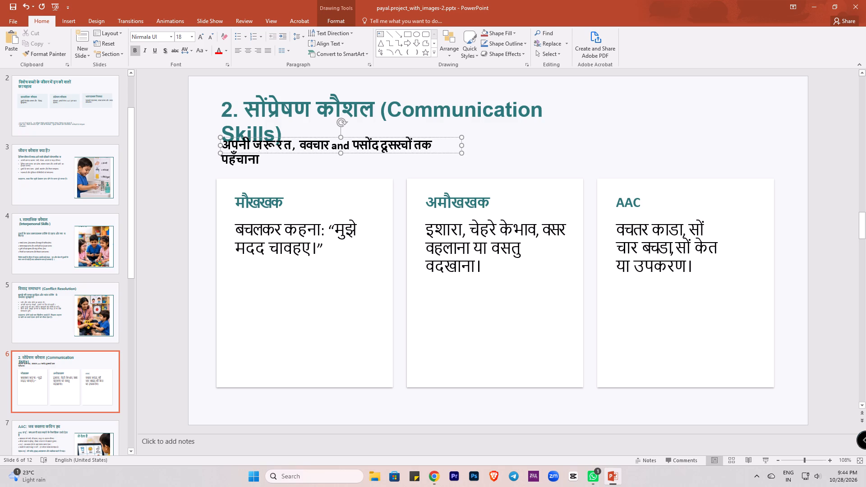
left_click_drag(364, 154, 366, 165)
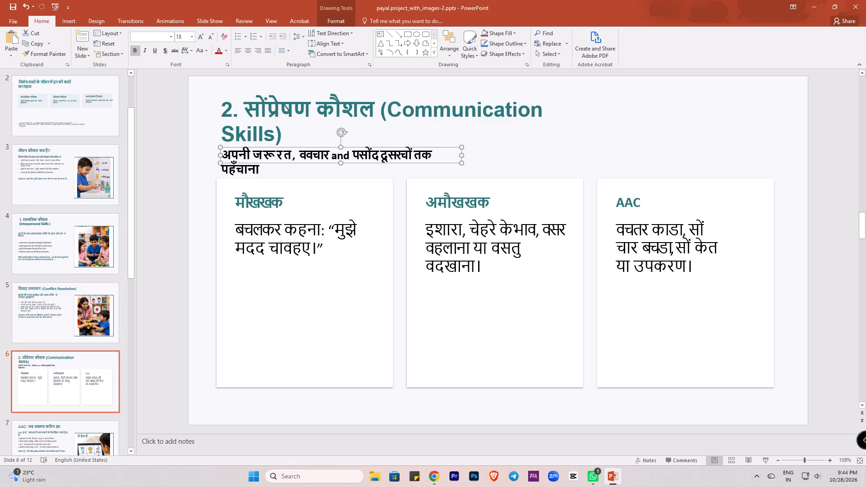
Set the font size of slide 6's whole title to 28.
left_click_drag(279, 137, 213, 113)
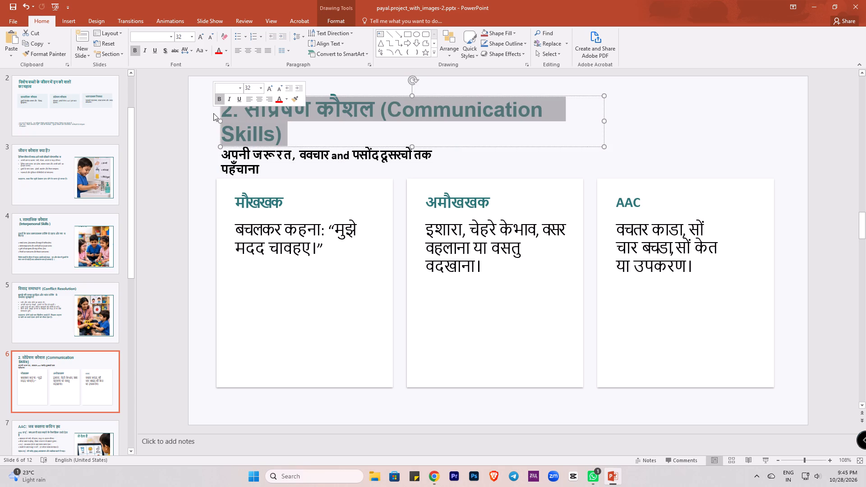
left_click(260, 89)
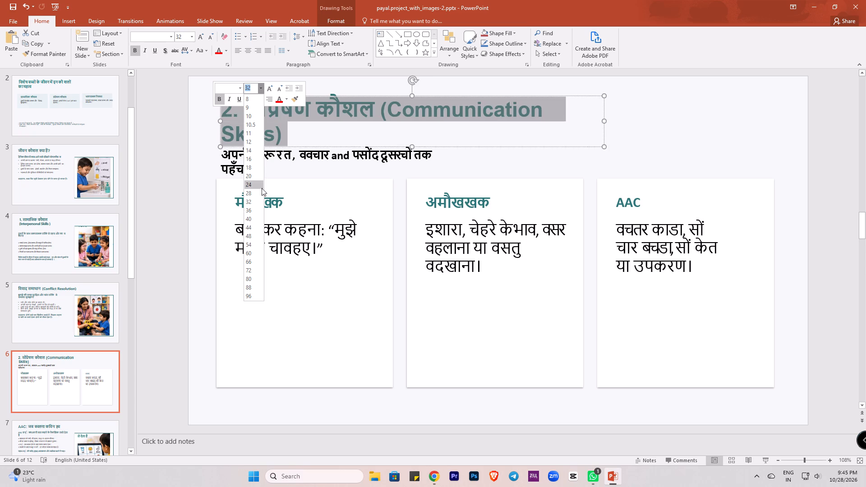
left_click(251, 194)
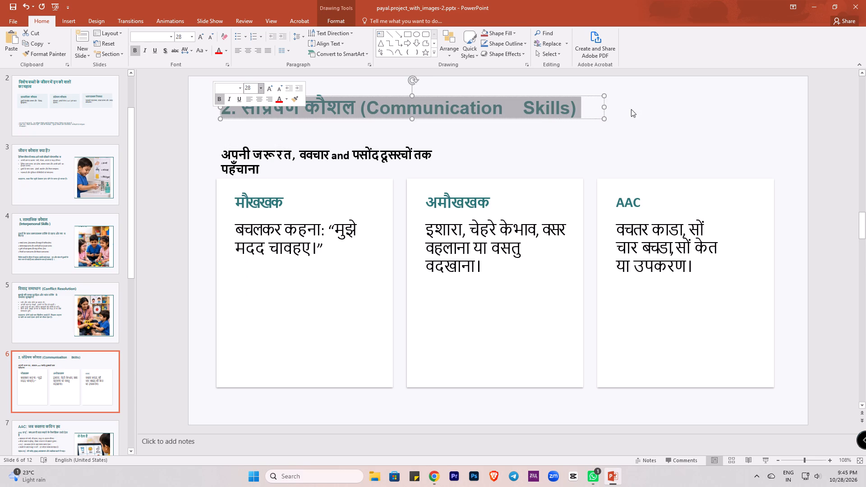
left_click(631, 109)
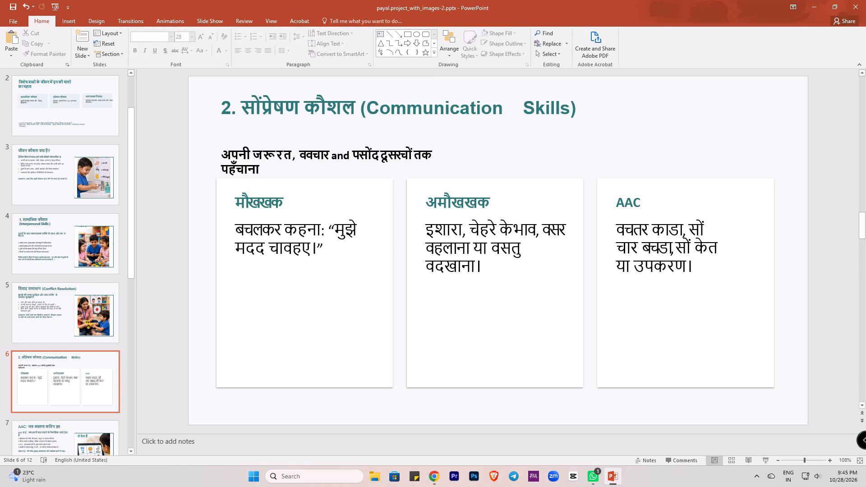
Move slide 6's subtitle up and slightly to the right, evenly spaced between the title and the three cards.
left_click(232, 161)
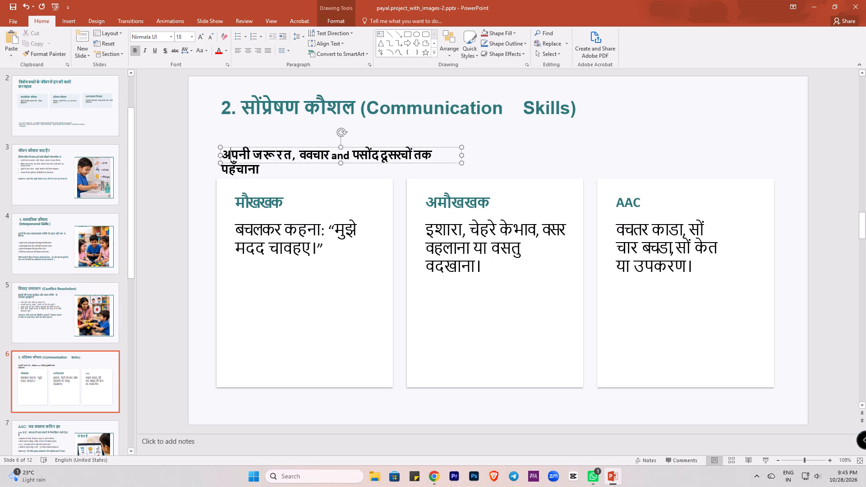
left_click_drag(346, 161, 349, 153)
left_click_drag(350, 162, 353, 156)
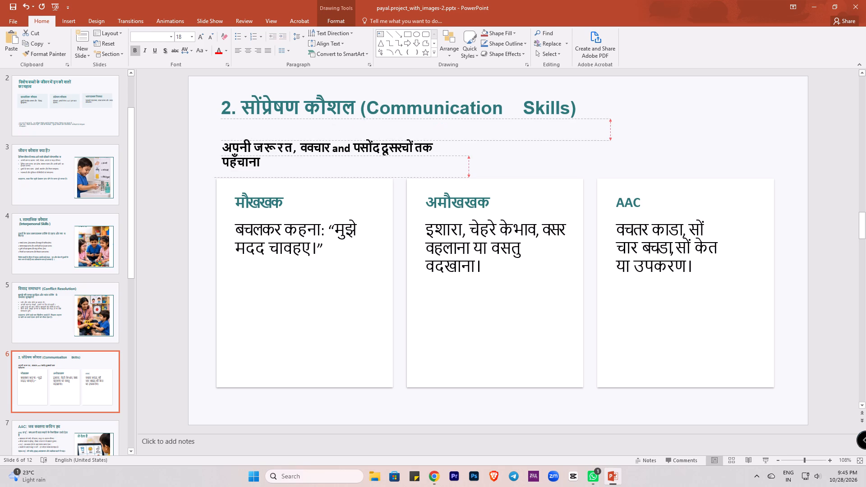
left_click_drag(353, 156, 356, 155)
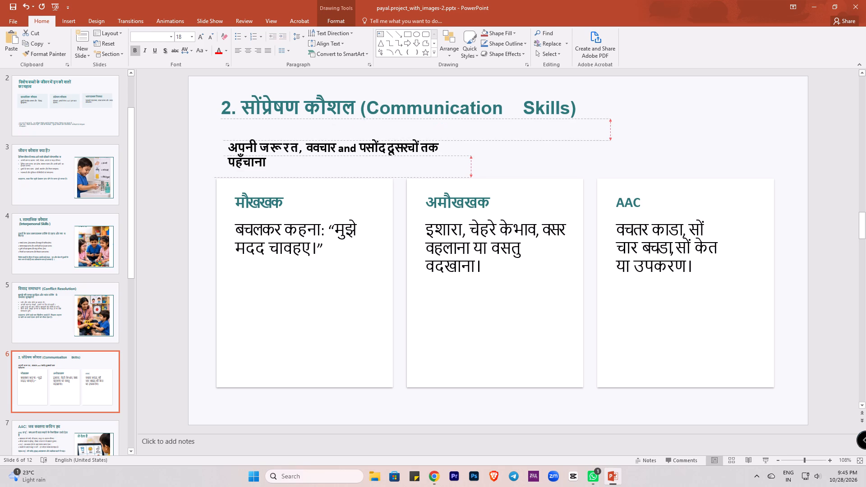
left_click_drag(356, 155, 369, 155)
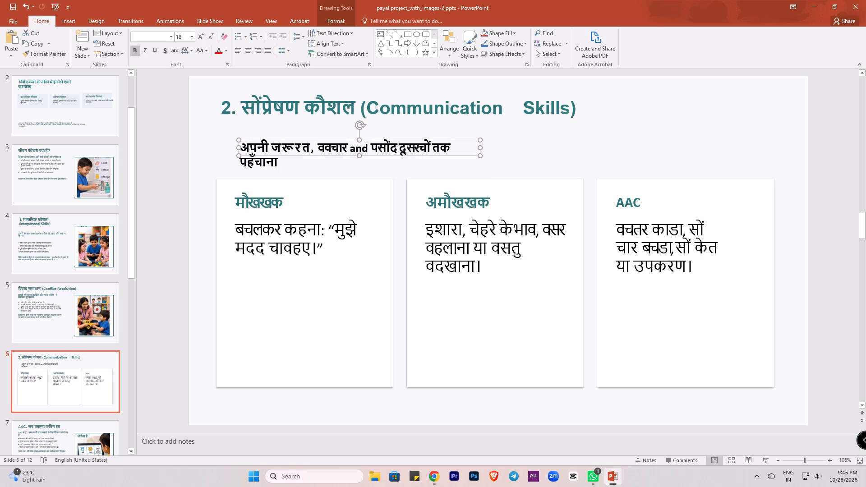
Delete the three extra spaces before "Skills)" in slide 6's title, leaving a single space.
left_click(521, 105)
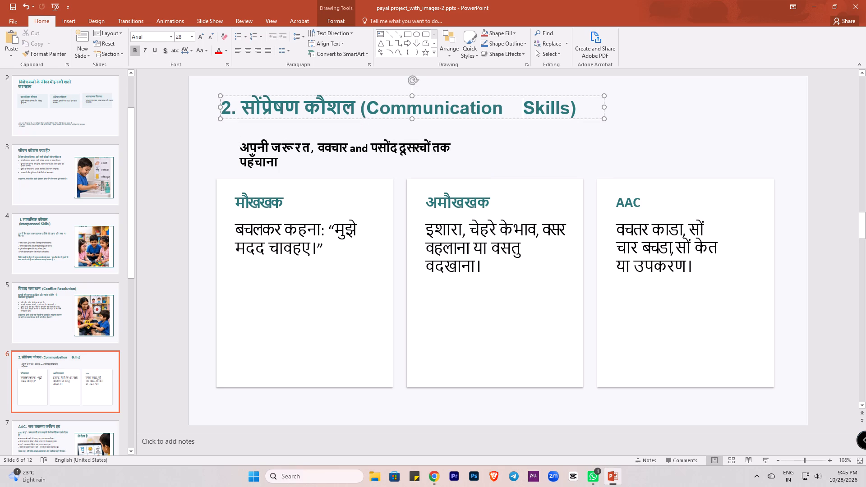
key("BackSpace")
key("BackSpace")
key("BackSpace")
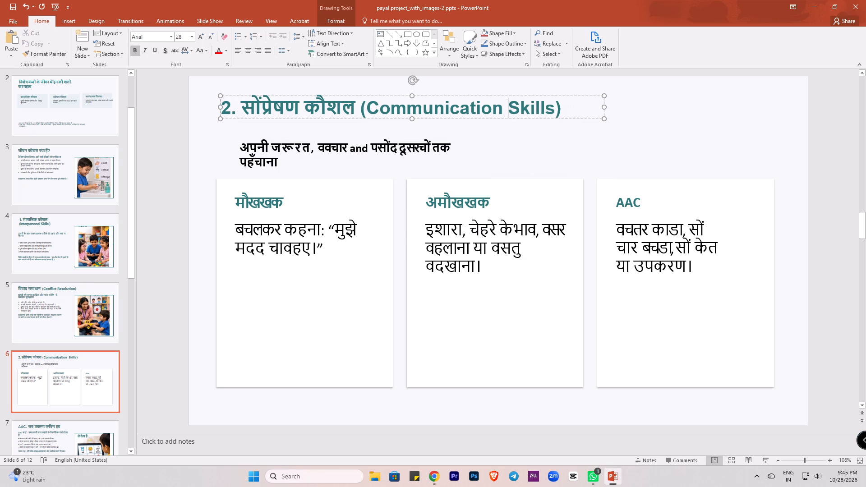
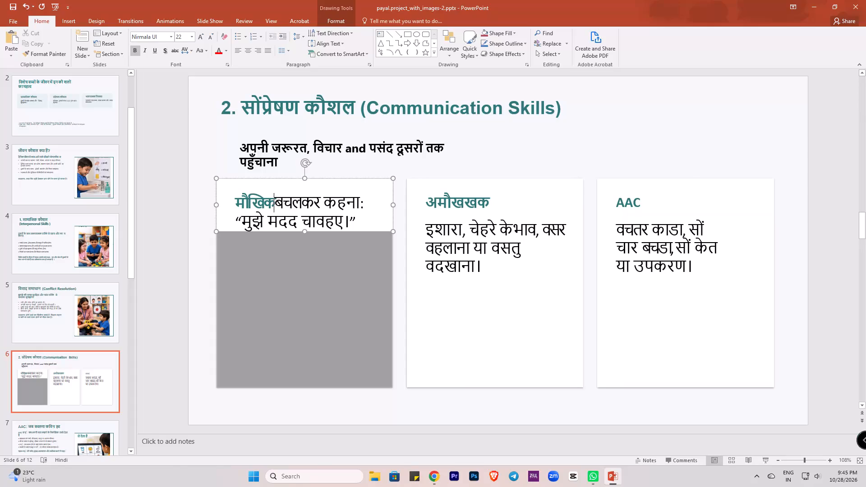
Break the first card's text after the heading "मौखिक" so the description starts on its own line.
key("Return")
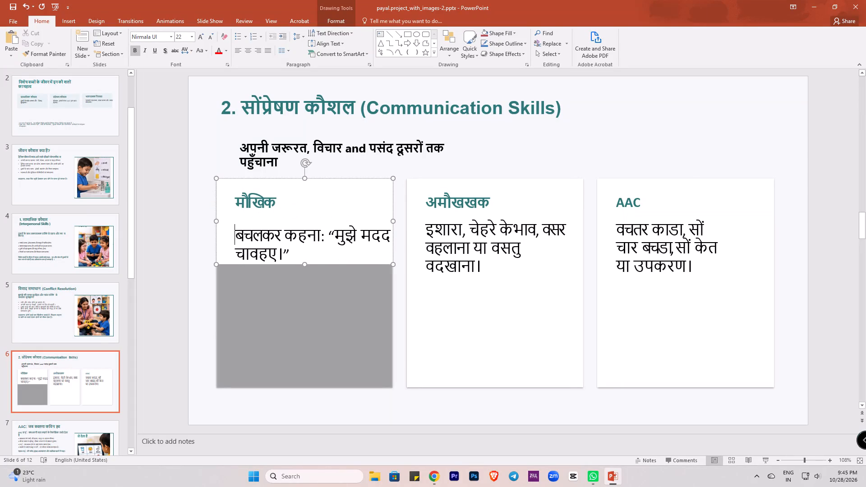
Set the character spacing of the first card's heading "मौखिक" to Normal.
left_click_drag(275, 201, 265, 200)
left_click_drag(265, 200, 241, 199)
left_click(185, 51)
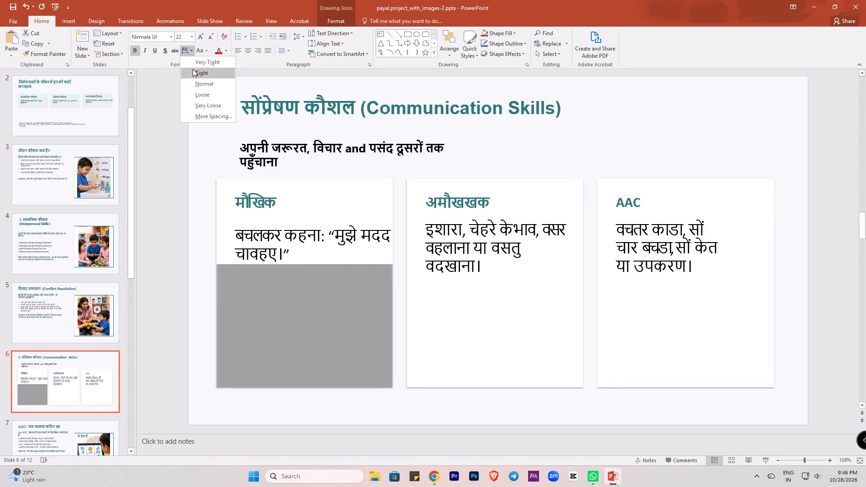
left_click(196, 85)
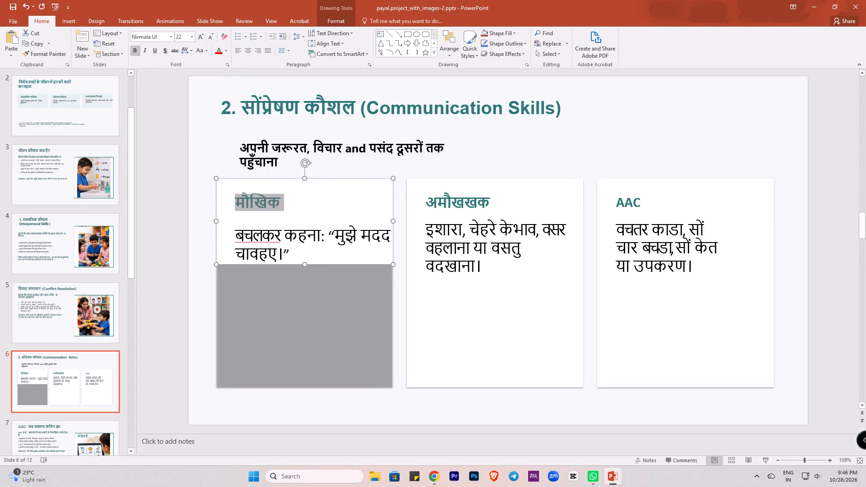
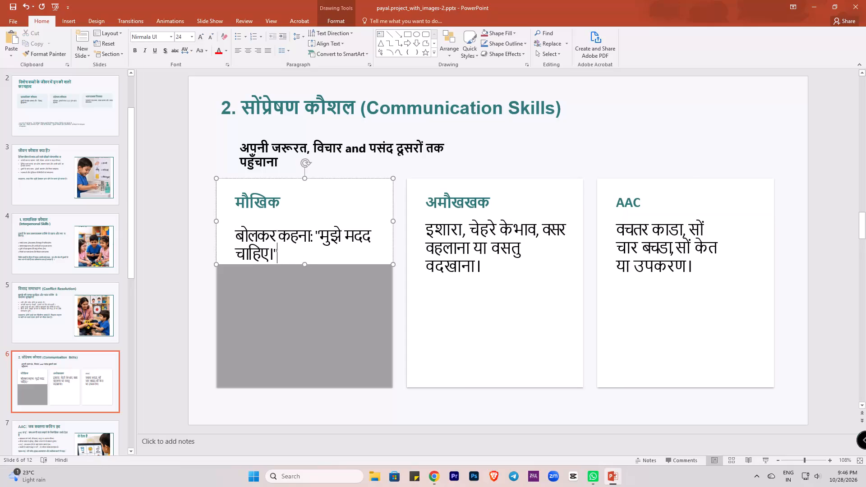
Add four empty paragraphs after the first card's description on slide 6 to extend its white box down over the grey area.
key("Return")
key("Return")
key("Return")
key("Return")
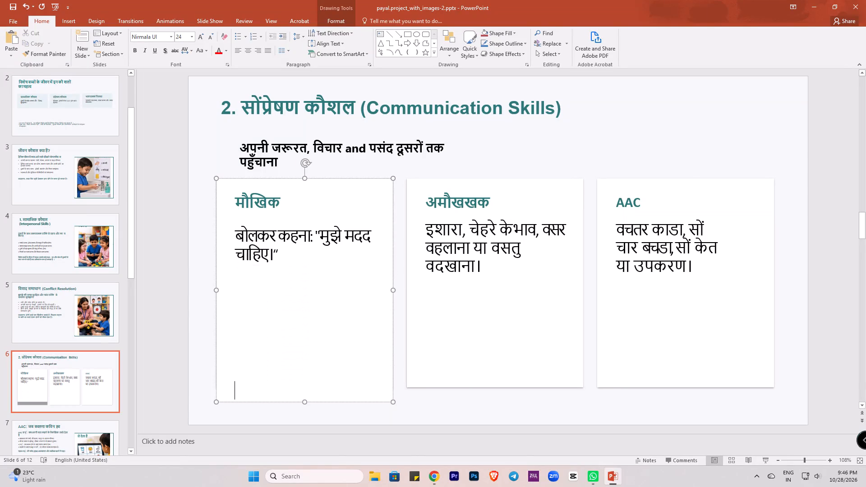
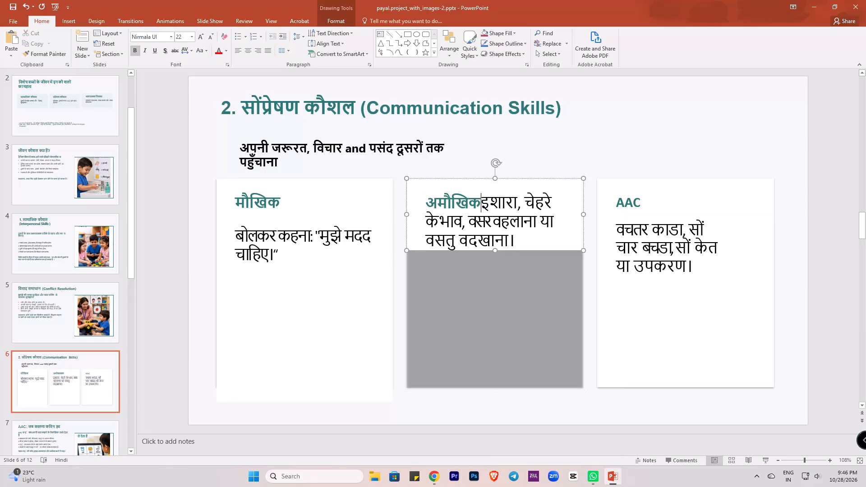
Break the second card's text after the heading "अमौखिक" so the description starts on its own line.
key("Return")
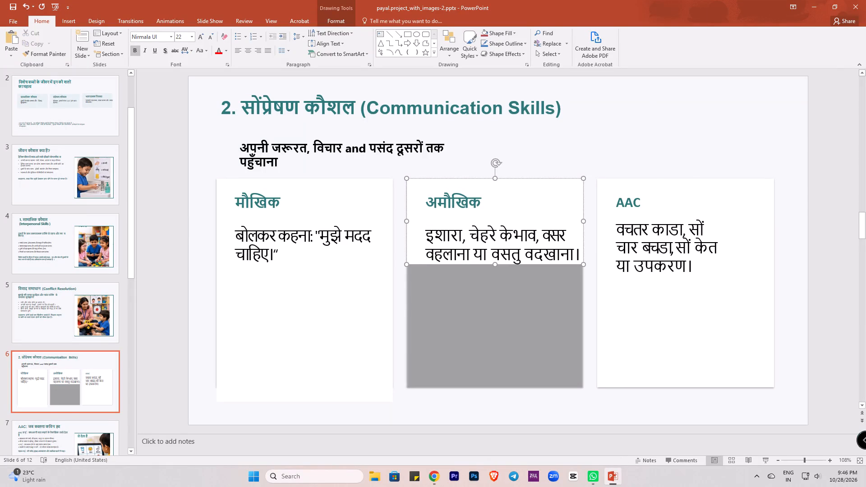
Add four line breaks after the second card's description so its white box covers the grey area and matches the first card's height.
left_click(581, 253)
left_click(579, 253)
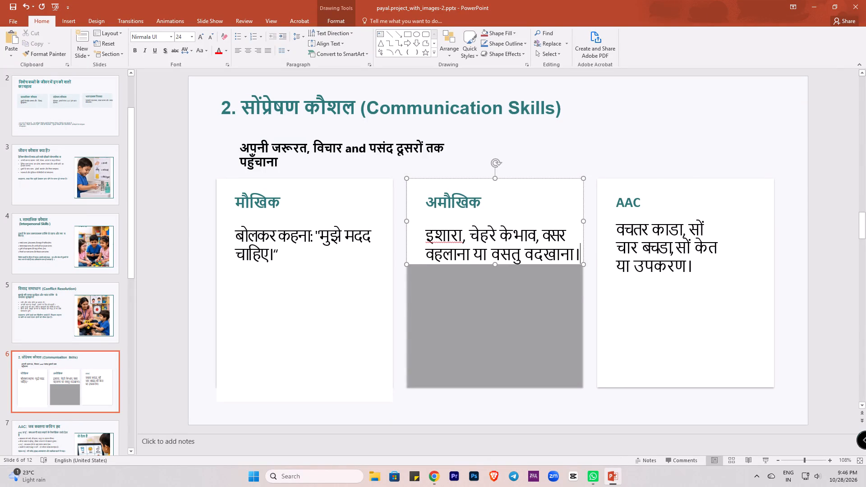
key("Return")
key("Return")
key("Return")
key("Return")
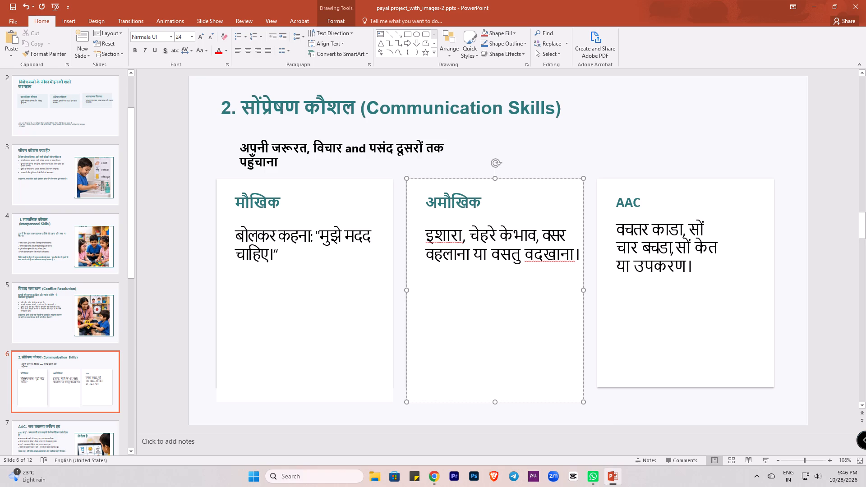
left_click(609, 415)
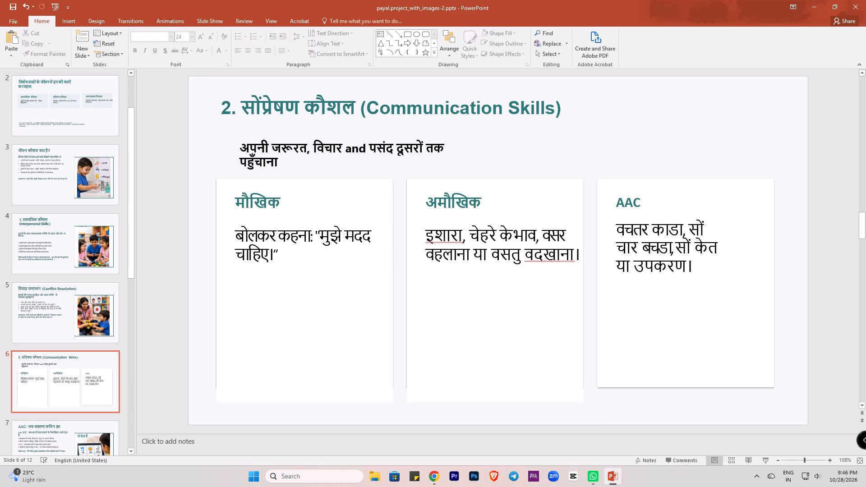
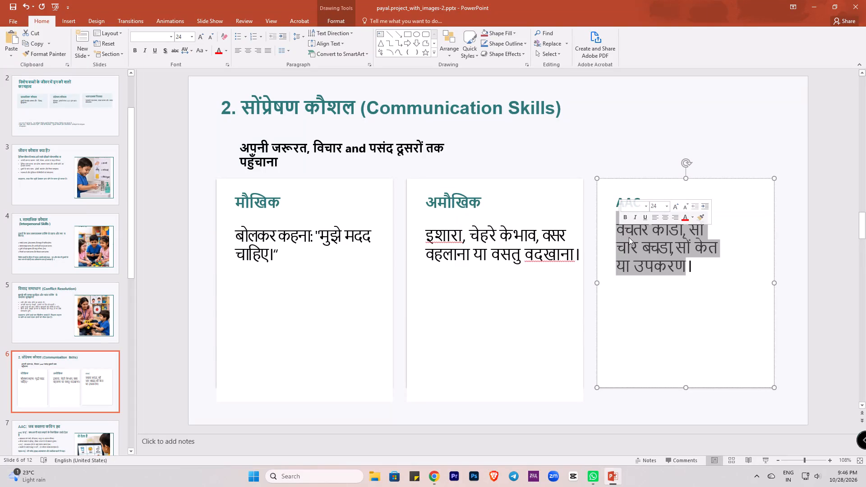
Replace the garbled description in slide 6's AAC card with the copied text "चित्र कार्ड, संचार बोर्ड, संकेत या उपकरण".
key("ctrl+v")
Add four blank lines below the AAC card's description so the white card extends down to about its original height.
left_click(685, 270)
key("Return")
key("Return")
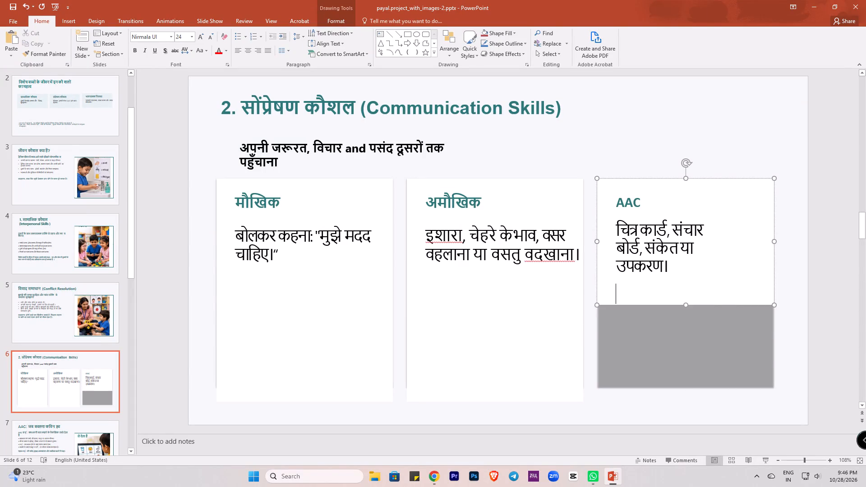
key("Return")
key("Return")
key("Return")
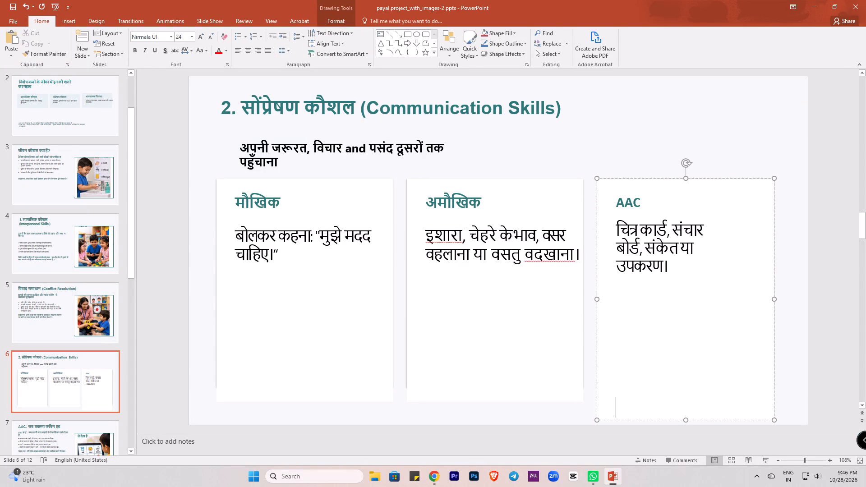
key("BackSpace")
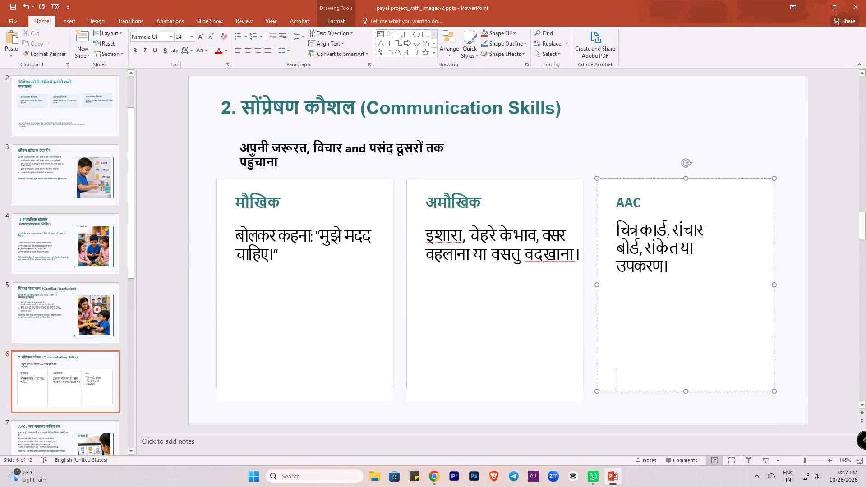
Set the character spacing of the AAC card's description to Normal.
left_click_drag(616, 230, 656, 267)
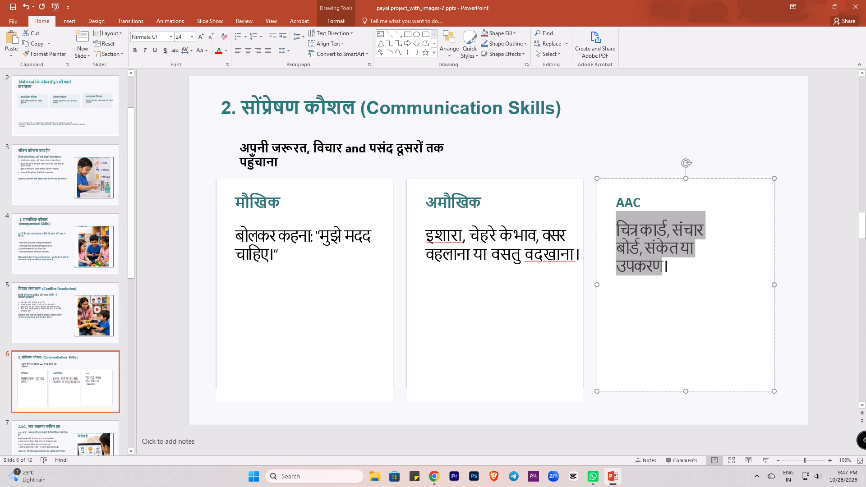
left_click_drag(656, 267, 664, 270)
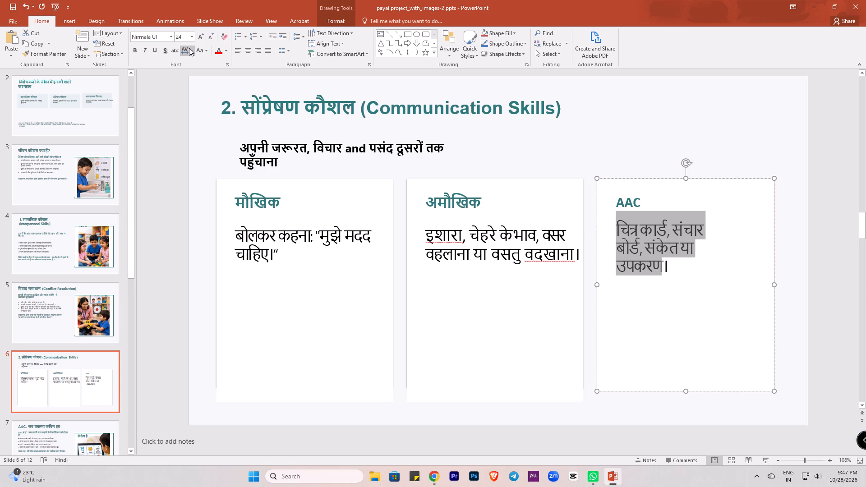
left_click(189, 48)
left_click(194, 81)
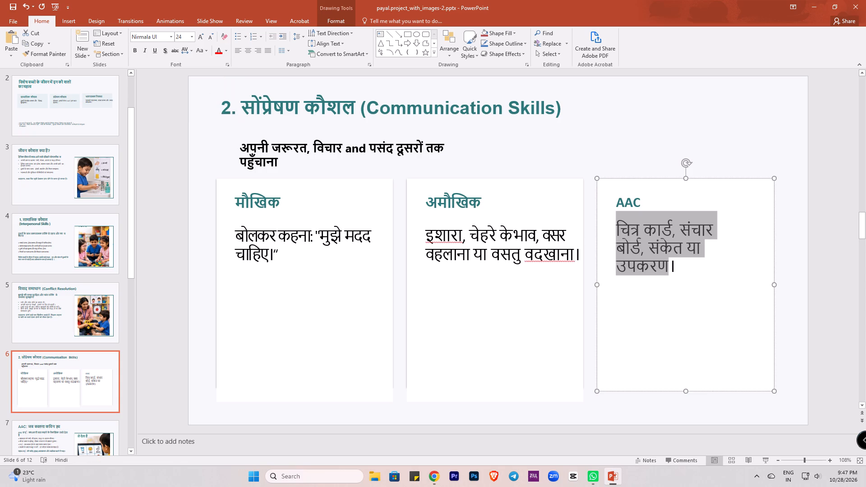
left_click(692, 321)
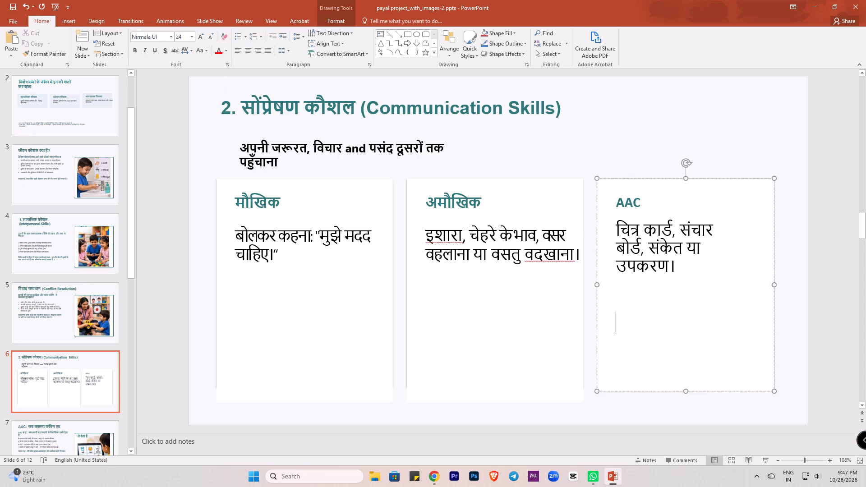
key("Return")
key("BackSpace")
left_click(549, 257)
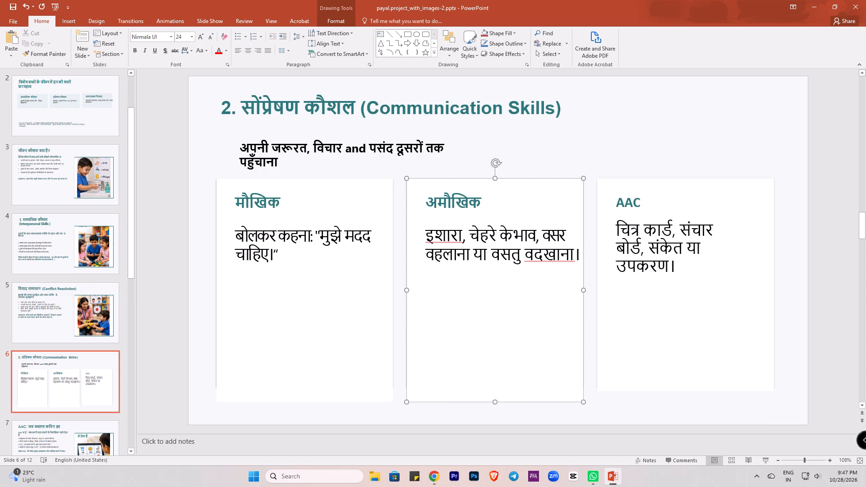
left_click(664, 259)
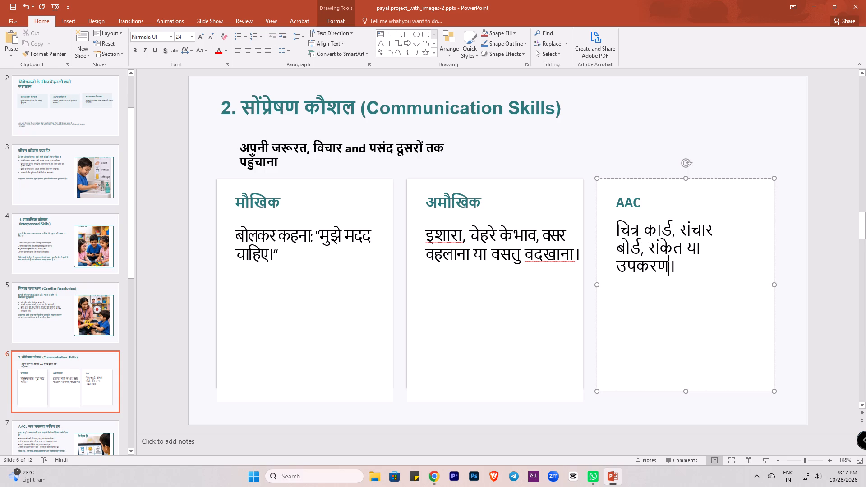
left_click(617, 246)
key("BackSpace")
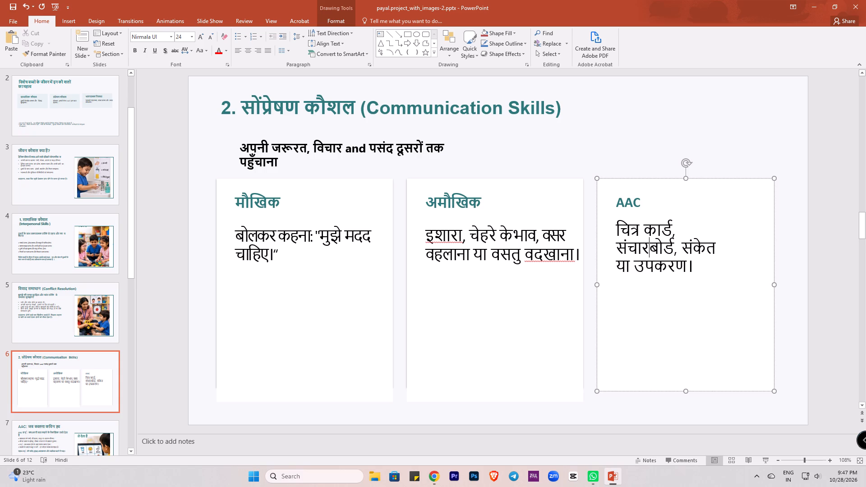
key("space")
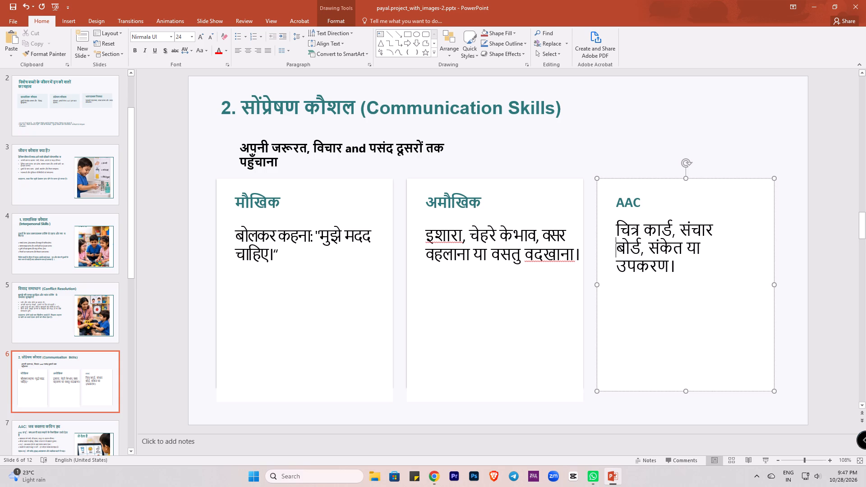
Insert a space between "के" and "भाव" in the description of the "अमौखिक" card.
left_click(513, 231)
key("space")
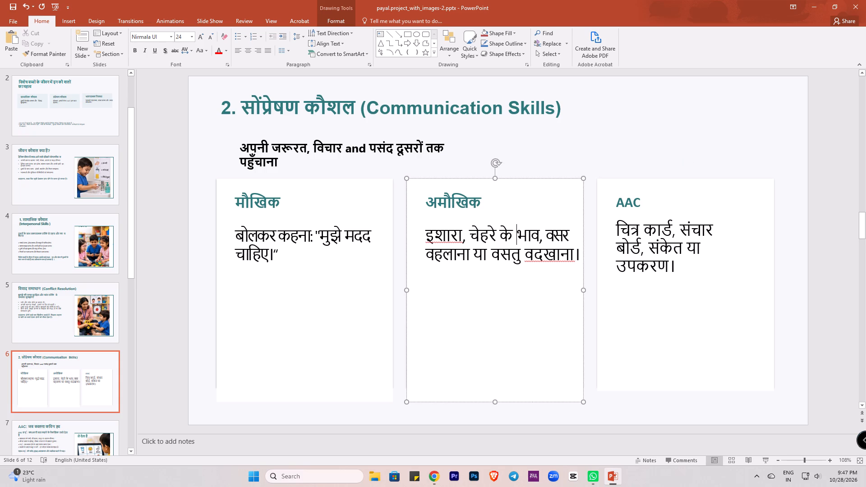
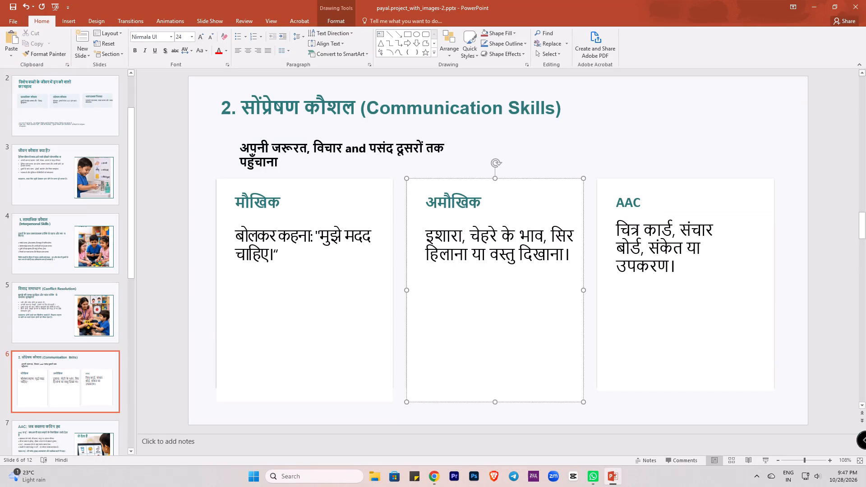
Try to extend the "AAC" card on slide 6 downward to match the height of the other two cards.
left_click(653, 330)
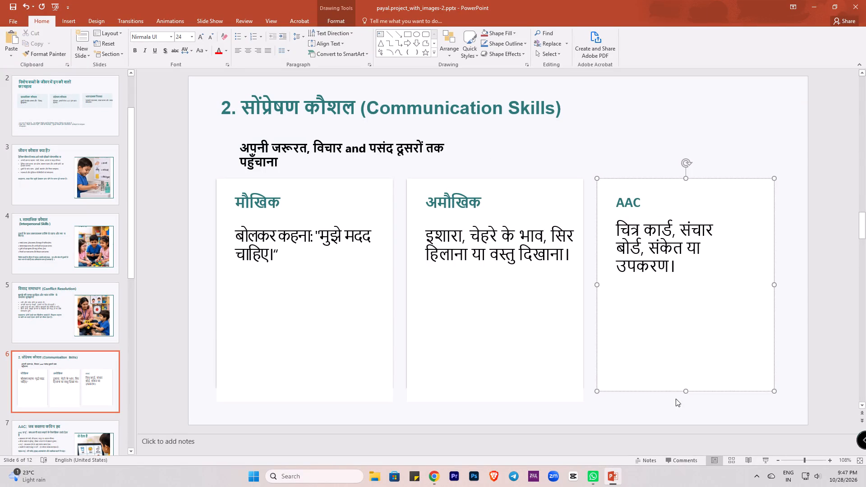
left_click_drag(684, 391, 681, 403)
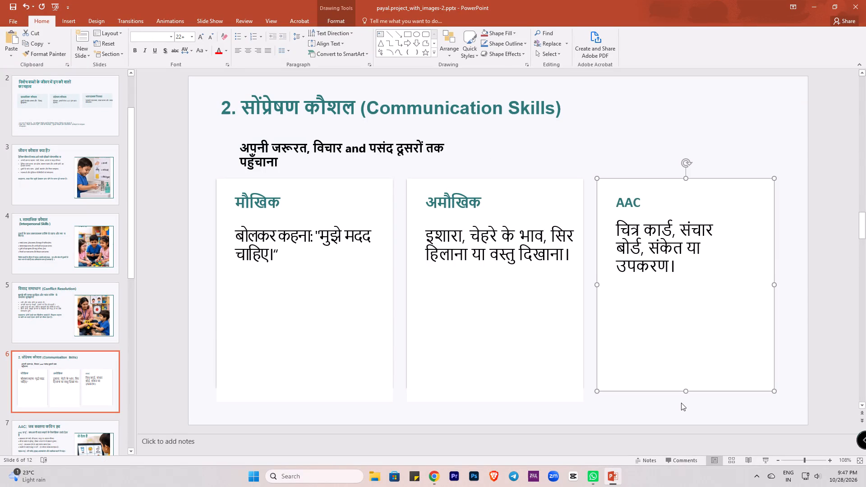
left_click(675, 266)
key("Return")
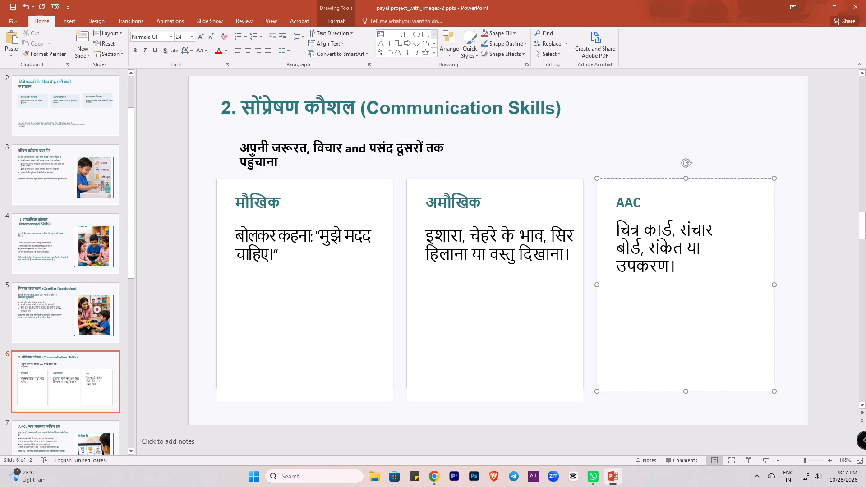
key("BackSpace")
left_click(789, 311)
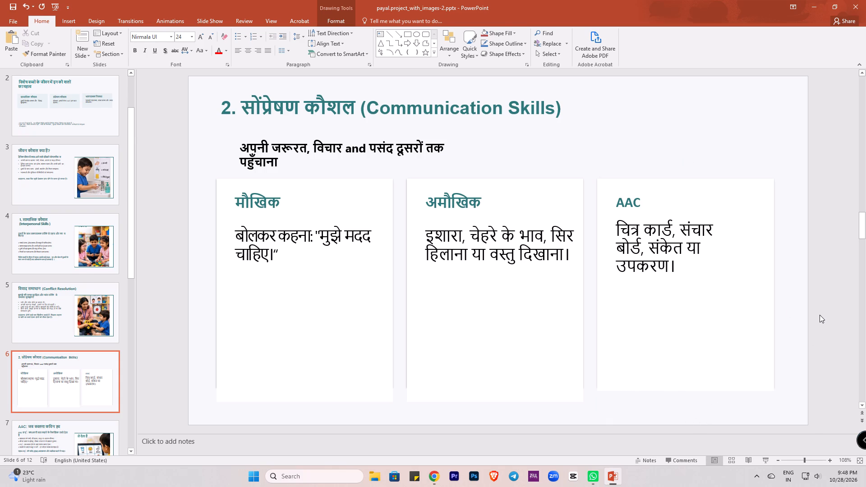
Move on to slide 7, the AAC slide with the picture of a child using a tablet.
scroll(820, 315, "down", 1)
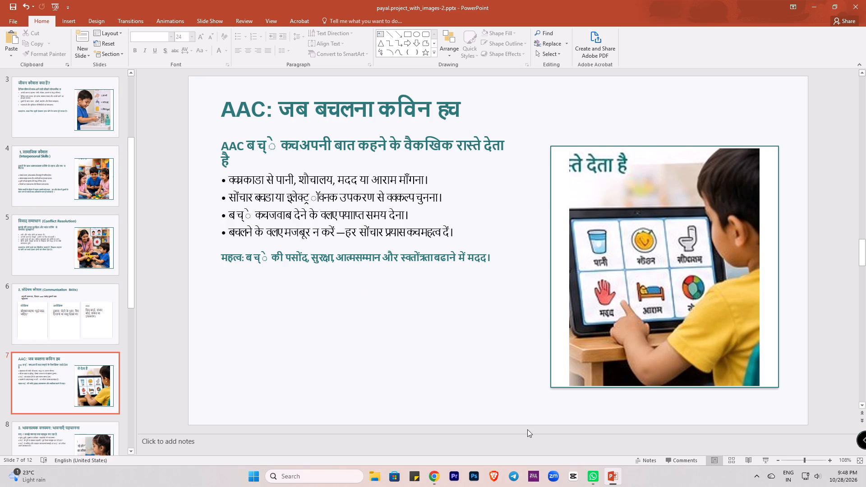
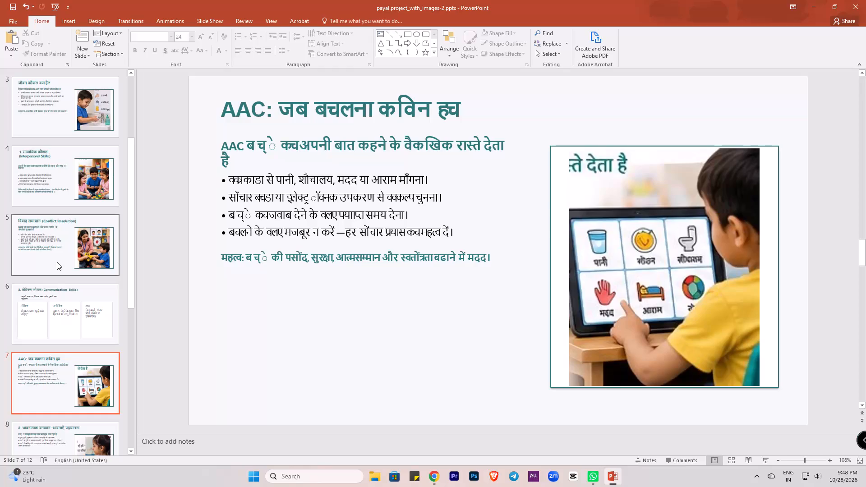
Return to slide 6 on communication skills and select the white background card behind the "मौखिक" text.
left_click(57, 323)
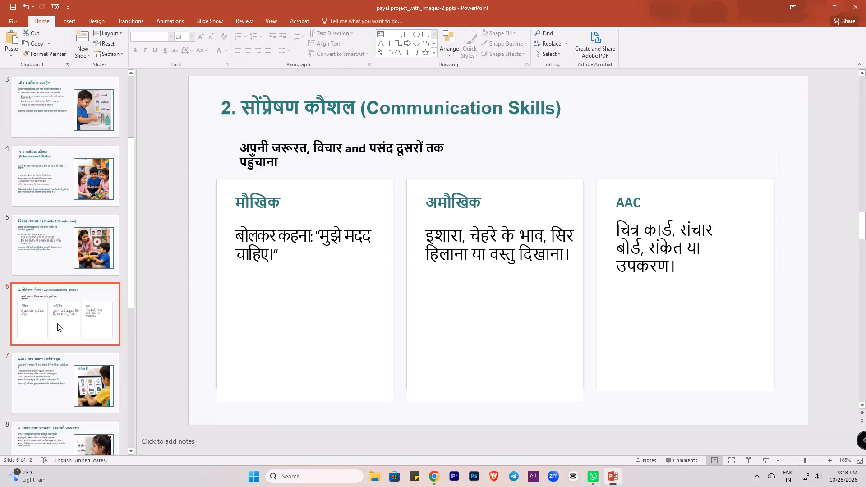
scroll(351, 347, "down", 1)
scroll(351, 347, "up", 1)
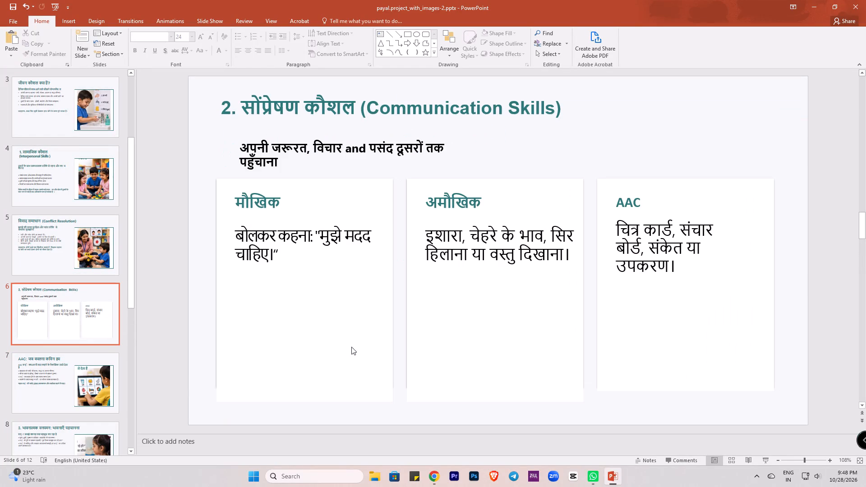
left_click(355, 381)
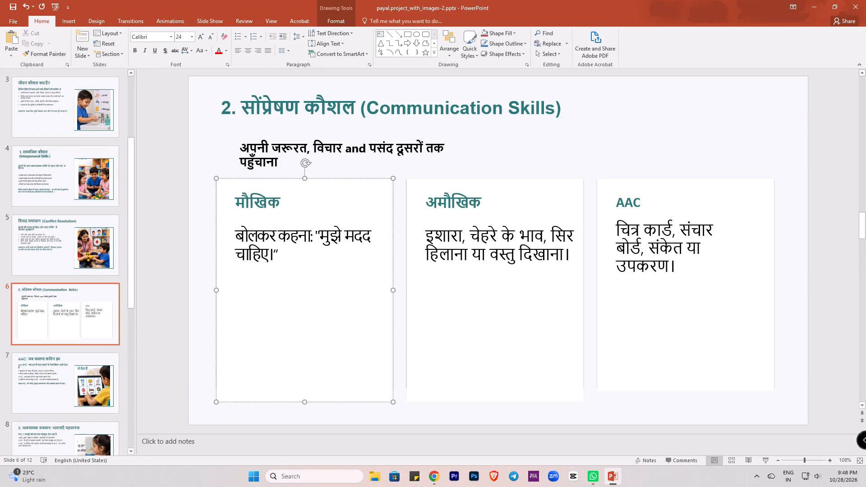
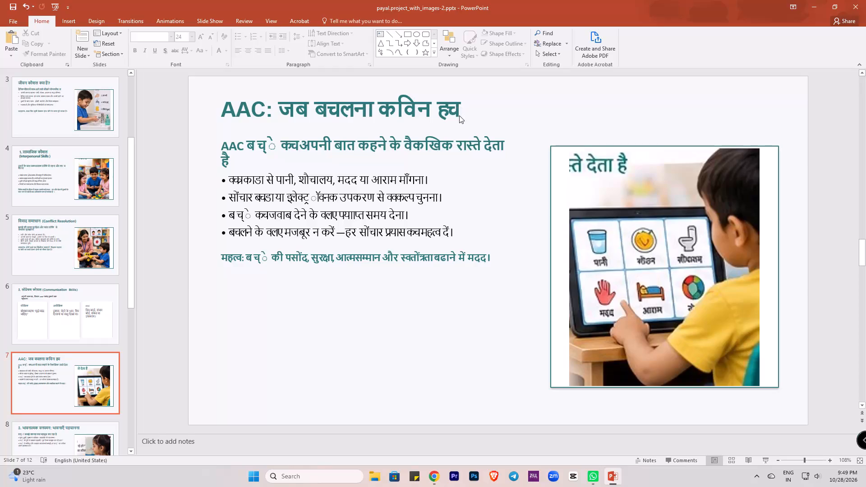
Replace the garbled title of slide 7 with the copied text "AAC: जब बोलना कठिन हो".
left_click(459, 116)
left_click(453, 115)
left_click_drag(462, 110, 368, 107)
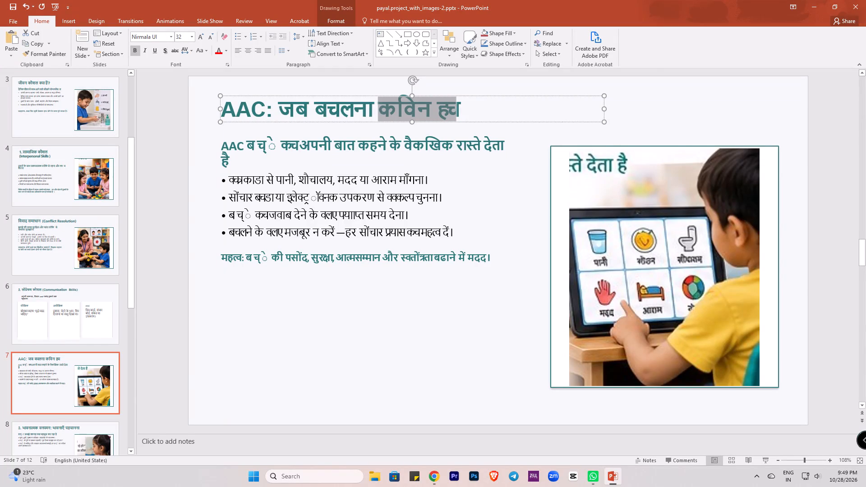
left_click_drag(368, 107, 249, 107)
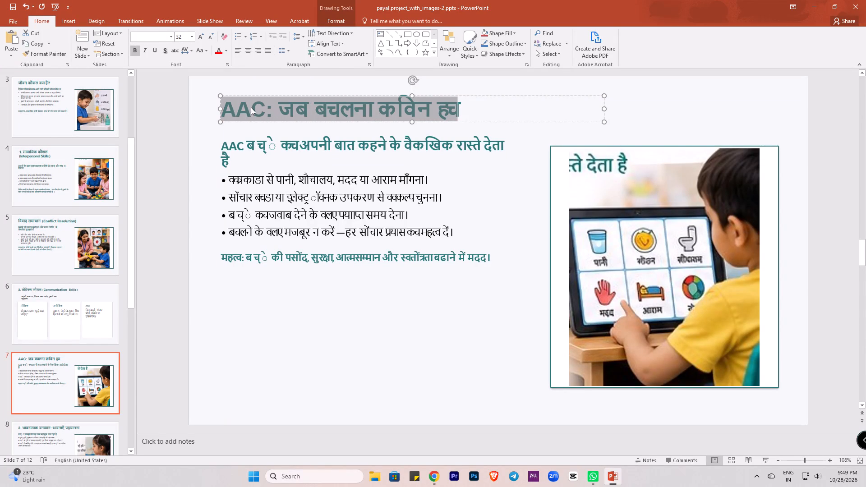
key("ctrl+v")
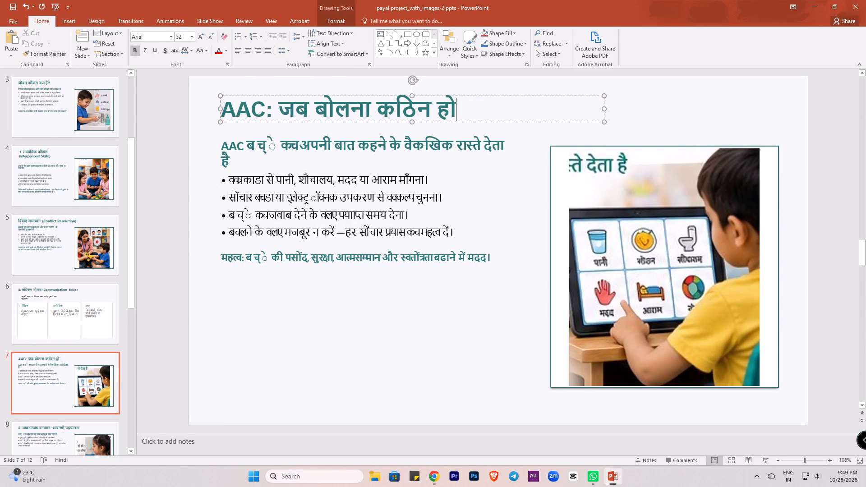
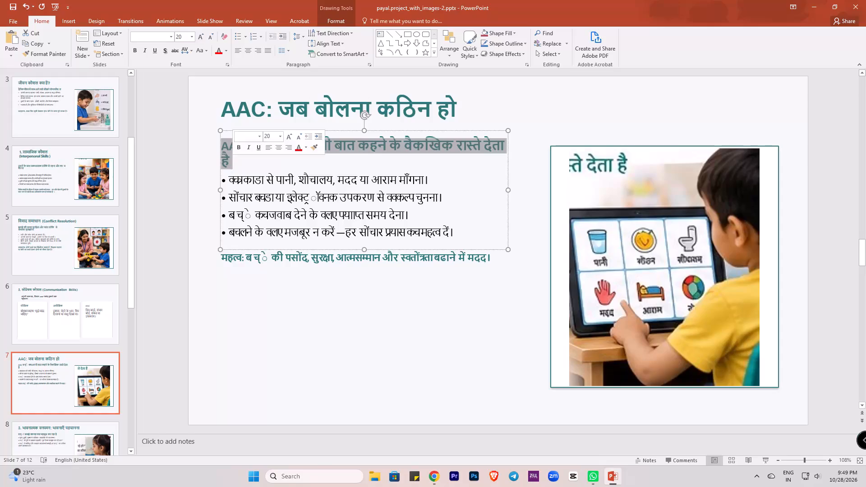
Replace the garbled heading line above the bullets with the copied text "AAC बच्चे को अपनी बात कहने के वैकल्पिक रास्ते देता है" on its own line.
key("ctrl+v")
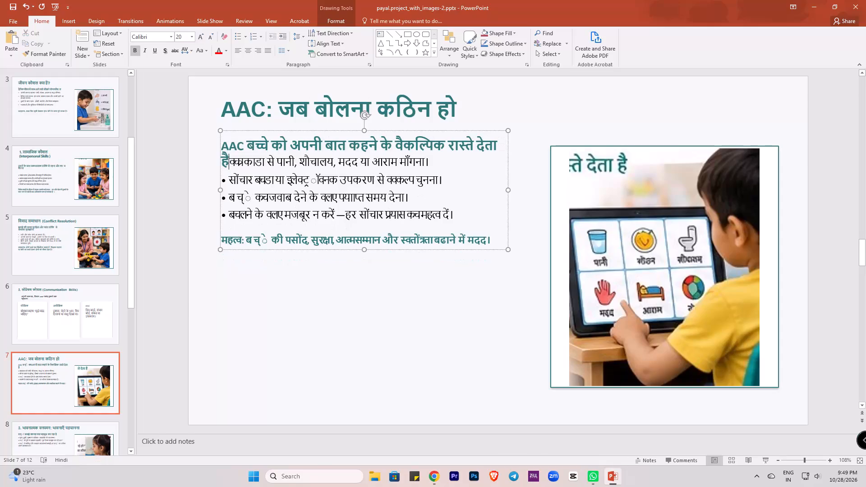
key("Return")
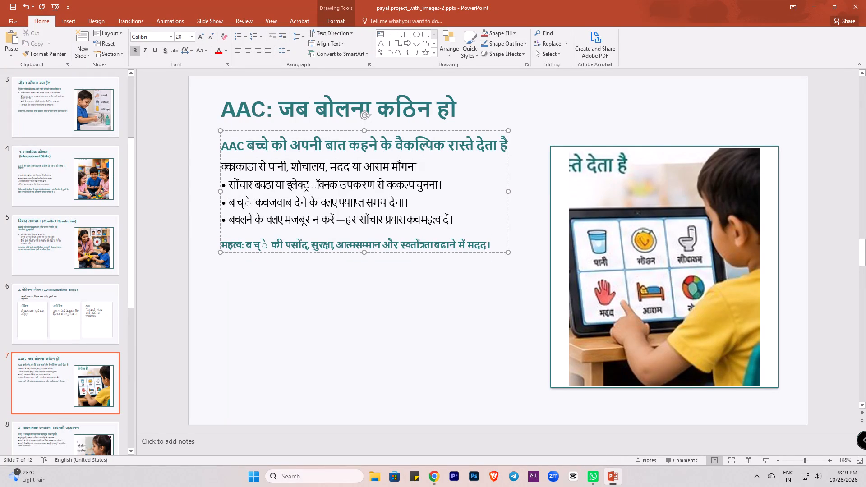
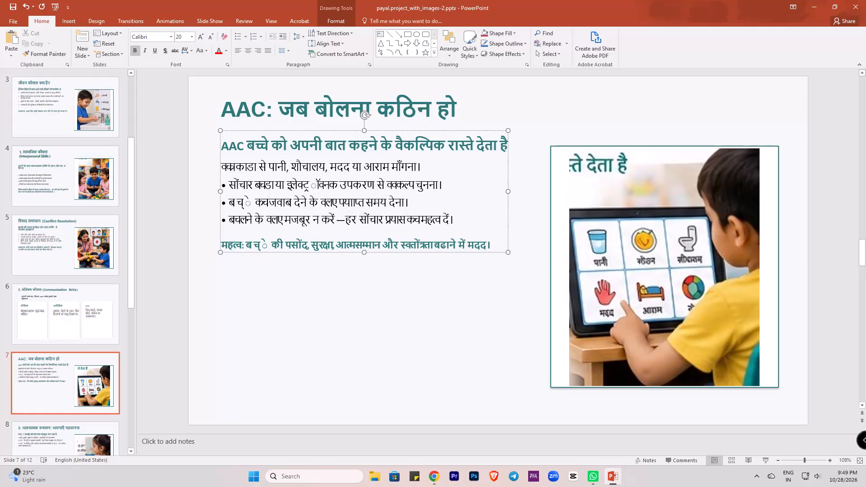
Replace the four garbled bullet lines with the copied Hindi text and set its character spacing to Normal.
left_click_drag(450, 221, 227, 167)
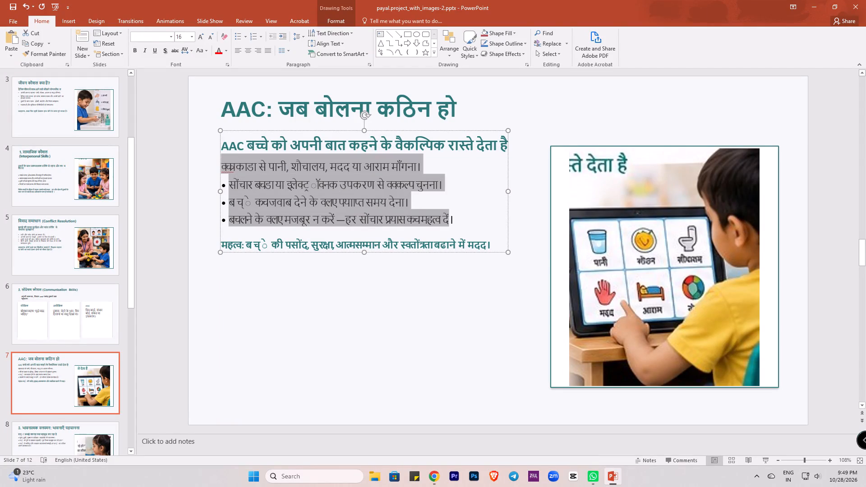
left_click_drag(227, 167, 225, 167)
key("ctrl+v")
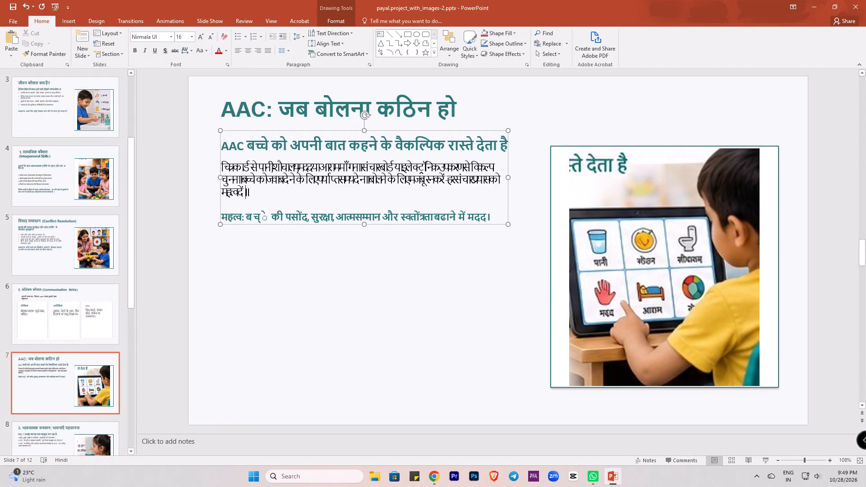
left_click_drag(224, 164, 230, 170)
left_click_drag(230, 170, 245, 191)
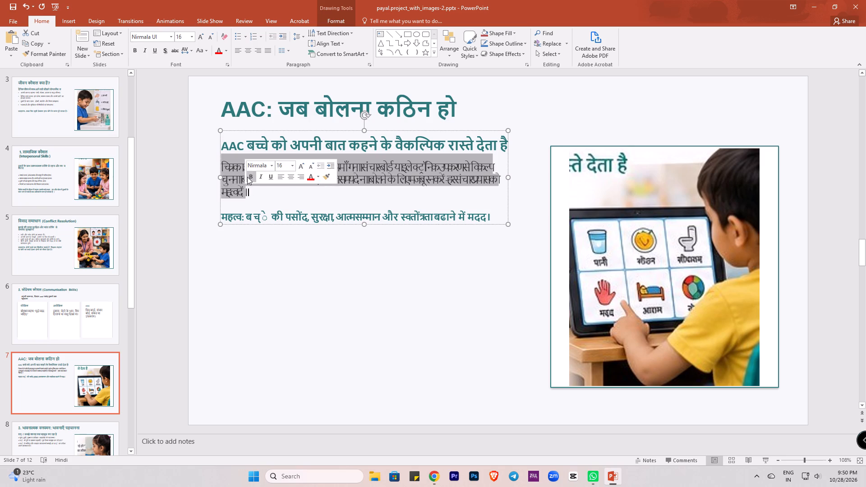
left_click(184, 53)
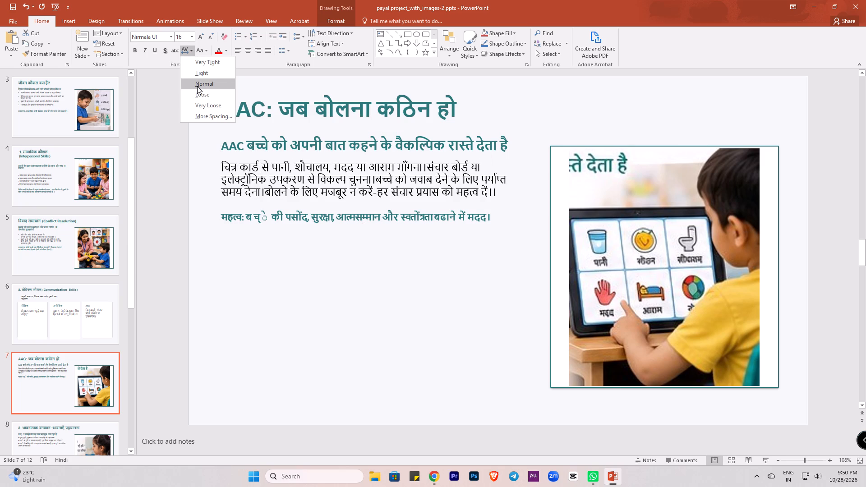
left_click(197, 86)
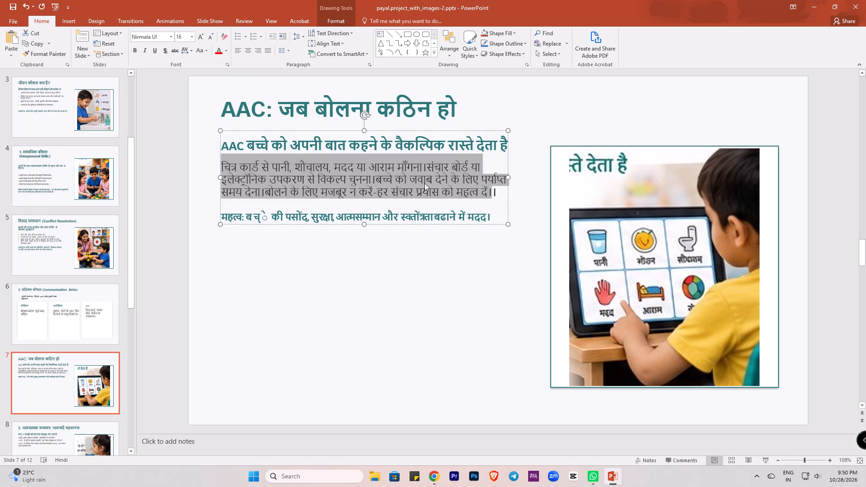
Format the pasted paragraph as a bulleted list with each of its four sentences as its own bullet, removing the extra danda at the end.
left_click(222, 167)
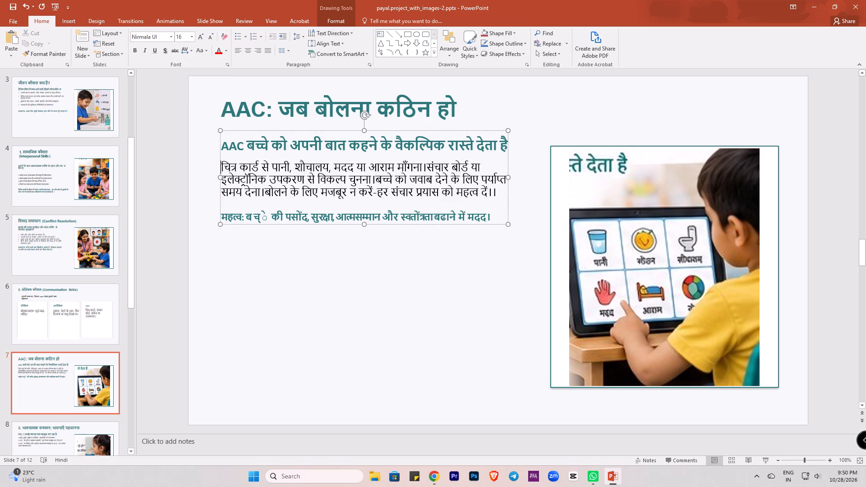
left_click(237, 35)
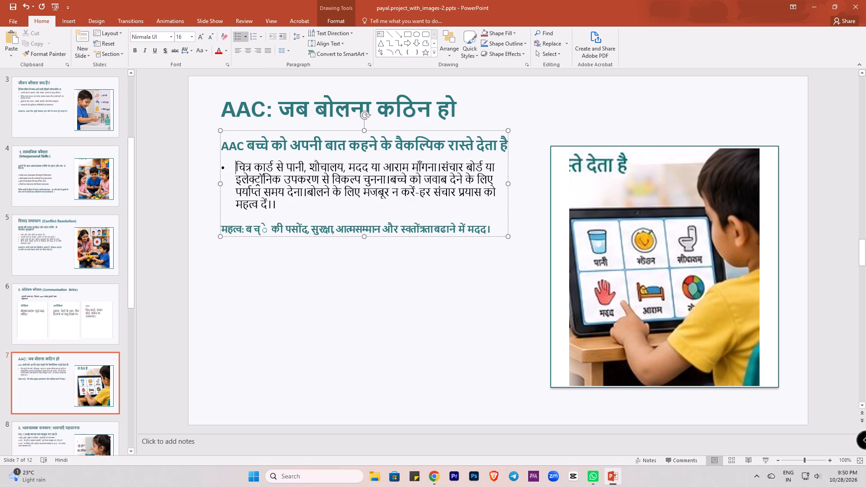
left_click(441, 168)
key("Return")
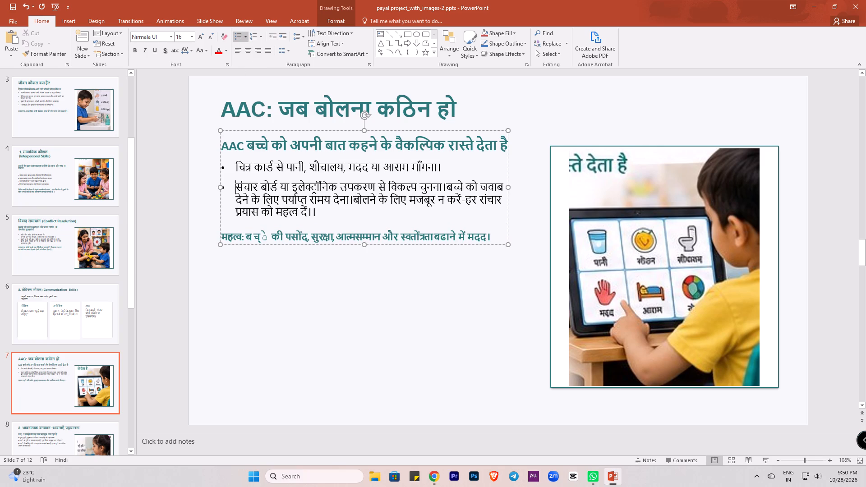
left_click(447, 186)
key("Return")
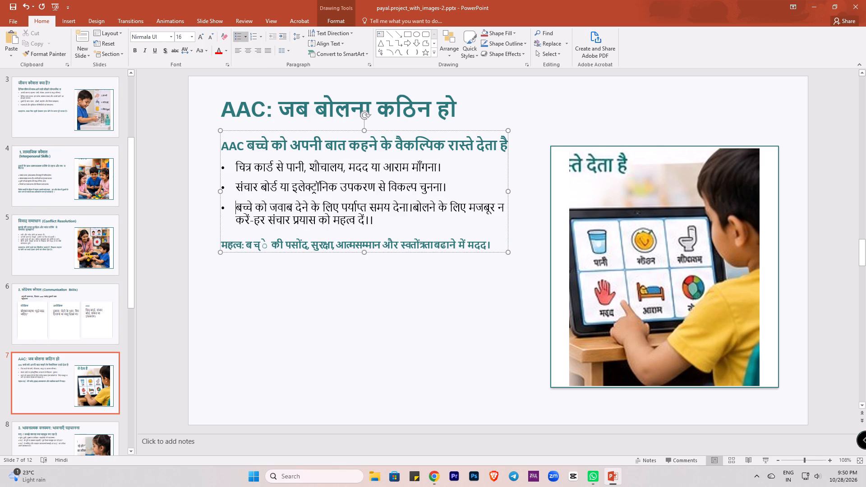
left_click(413, 207)
key("Return")
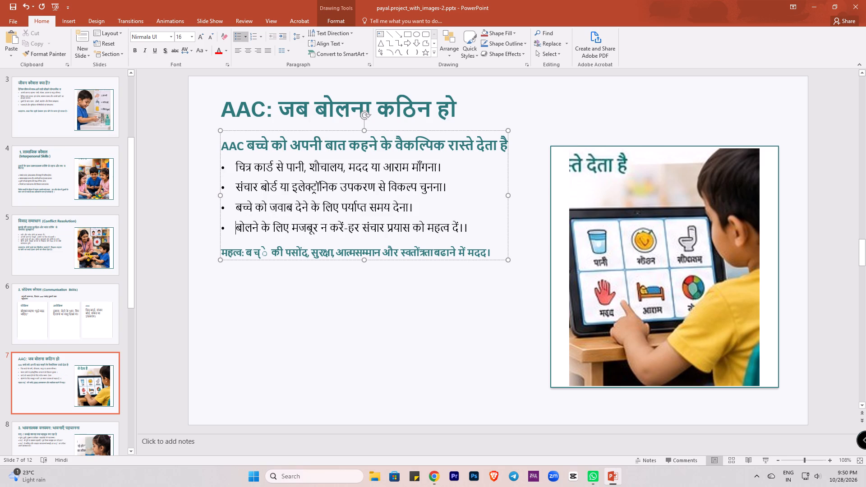
left_click(471, 229)
key("BackSpace")
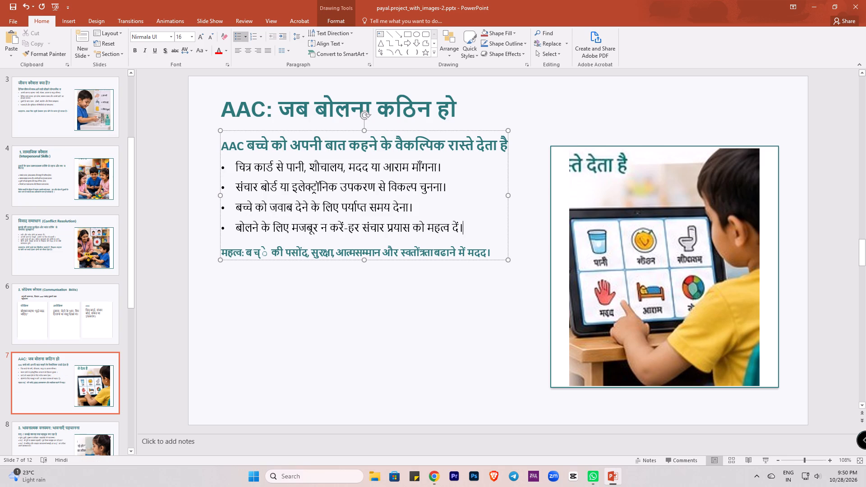
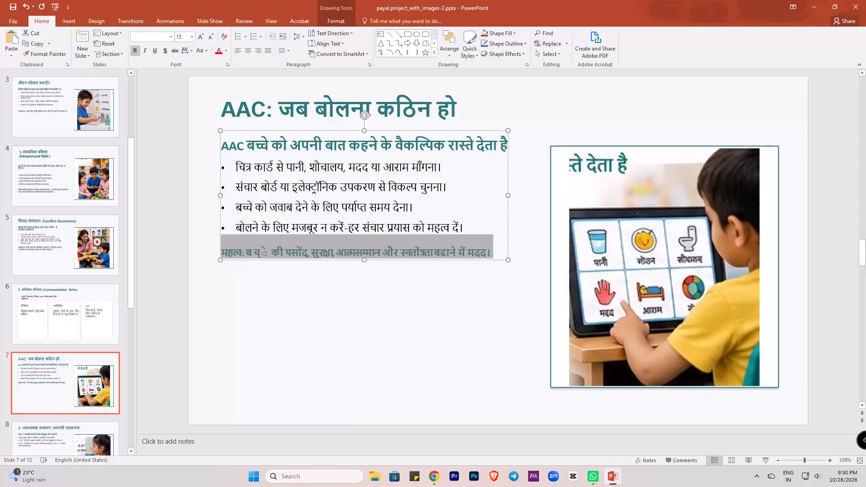
Replace the garbled closing line beginning महत्व with the copied Hindi text and set its character spacing to Normal.
key("ctrl+v")
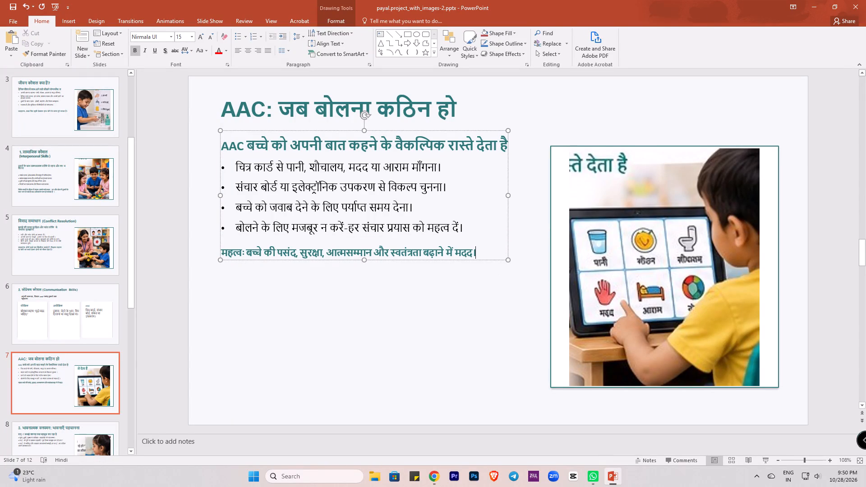
left_click_drag(477, 253, 226, 255)
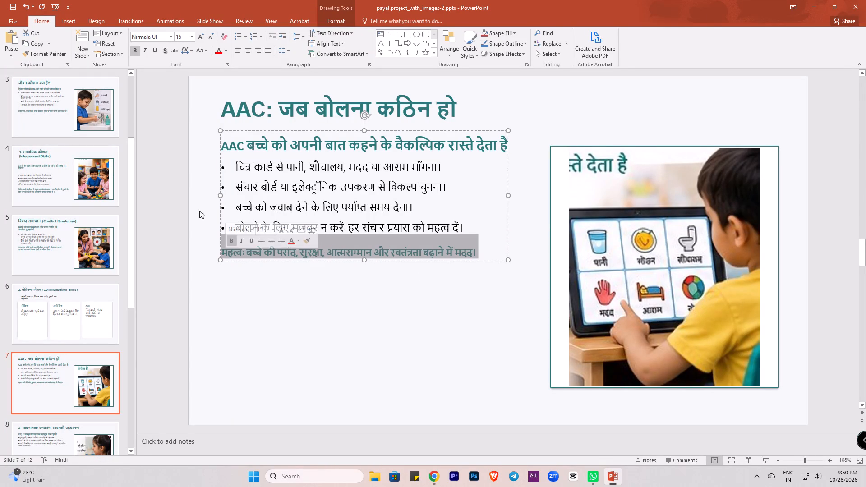
left_click(184, 50)
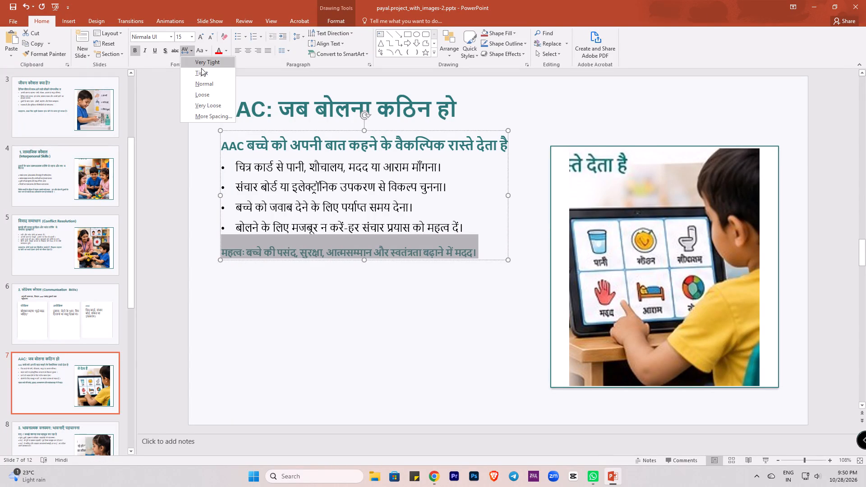
left_click(204, 84)
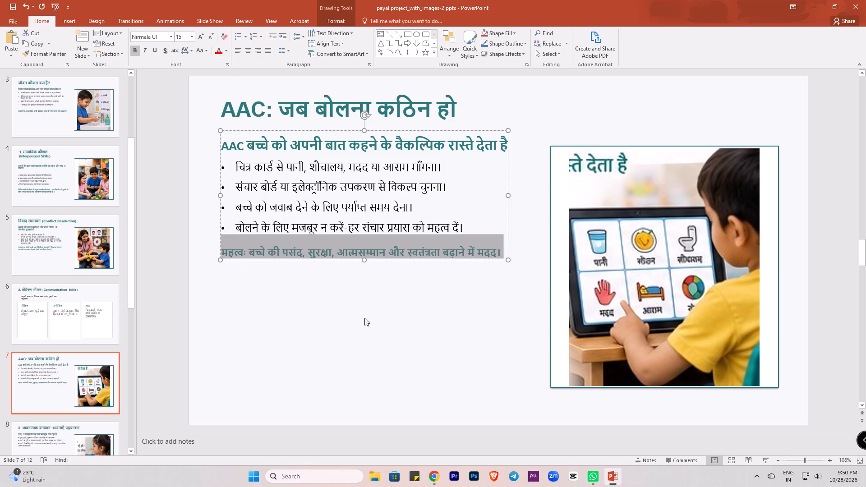
left_click(401, 323)
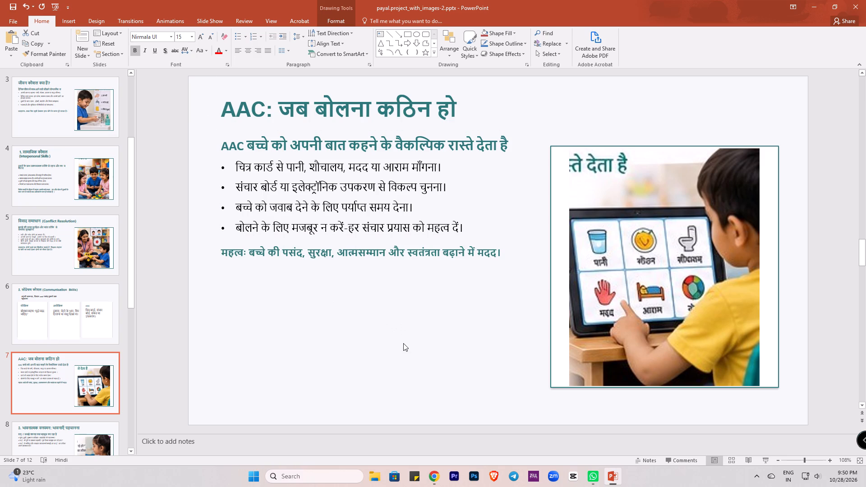
Move the body text box slightly down, away from the slide 7 title.
left_click(286, 147)
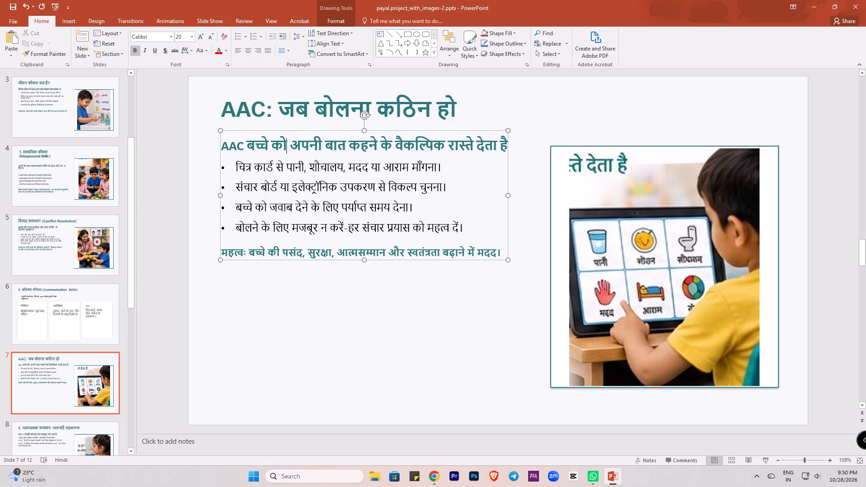
left_click_drag(371, 132, 373, 152)
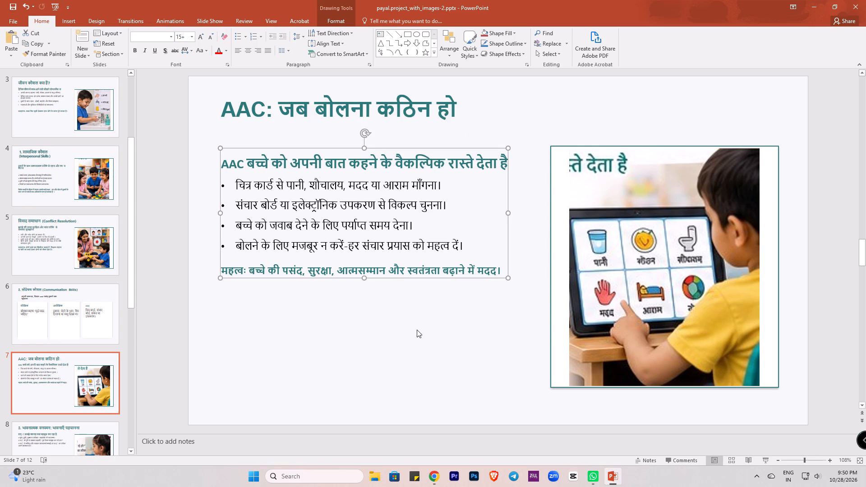
Add an unbulleted blank line after the last bullet and another blank line between the AAC subheading and the first bullet.
left_click(464, 245)
key("Return")
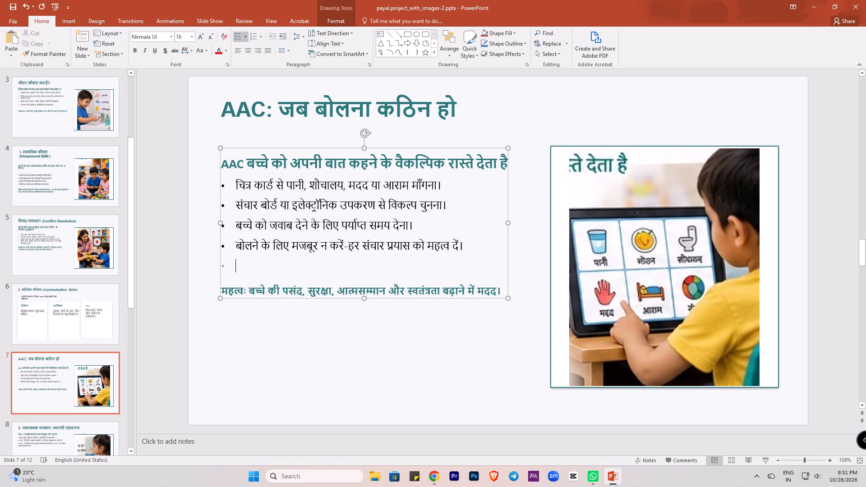
key("BackSpace")
left_click(505, 163)
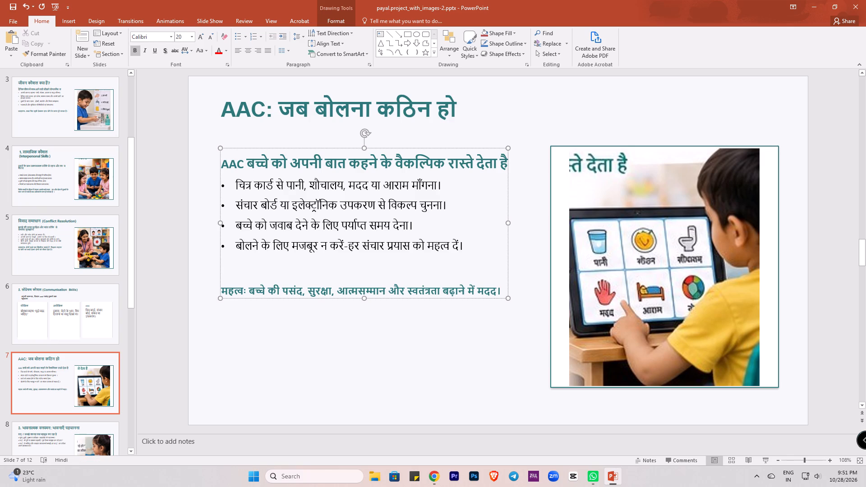
key("Return")
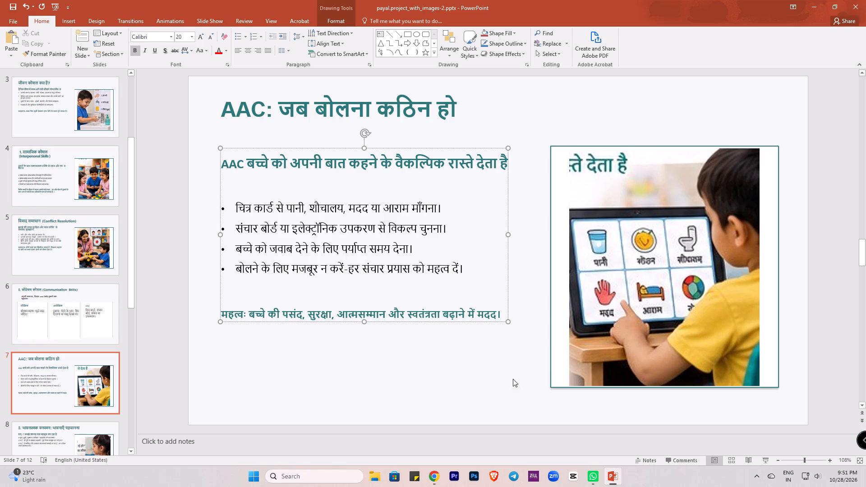
left_click(513, 381)
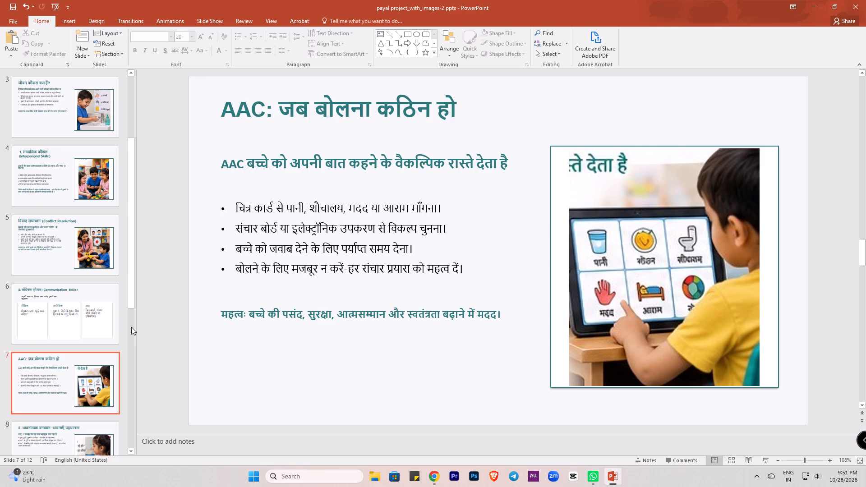
Resize the picture of the boy with the tablet so it fills the width and height of its teal frame.
left_click(646, 276)
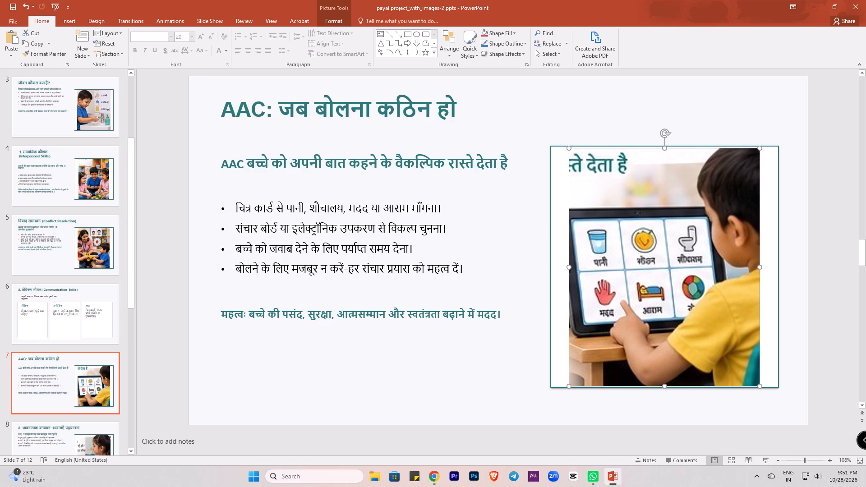
left_click_drag(568, 148, 630, 196)
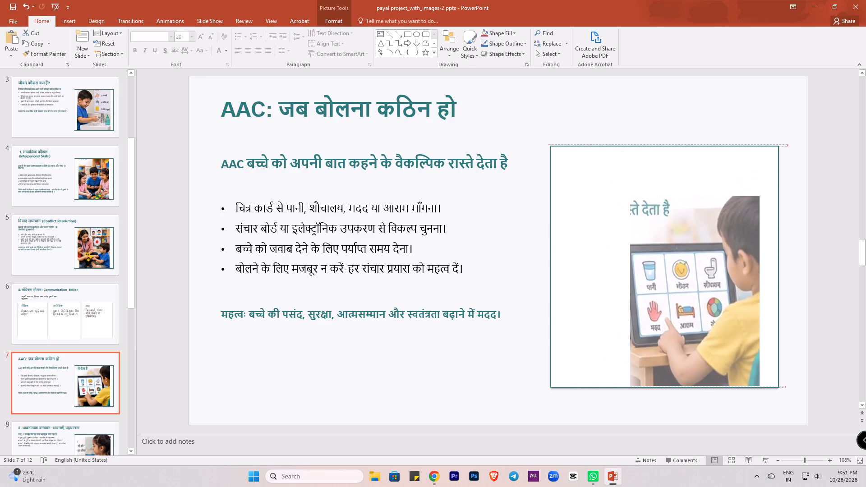
left_click_drag(630, 196, 633, 199)
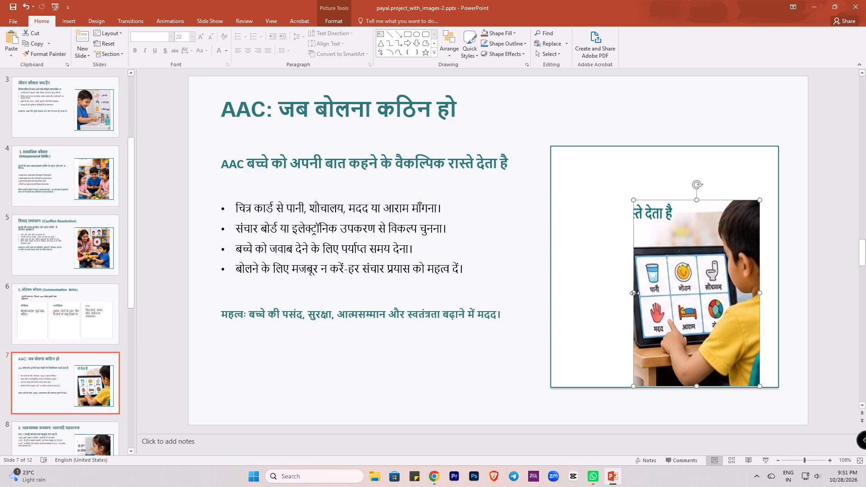
left_click_drag(635, 293, 563, 288)
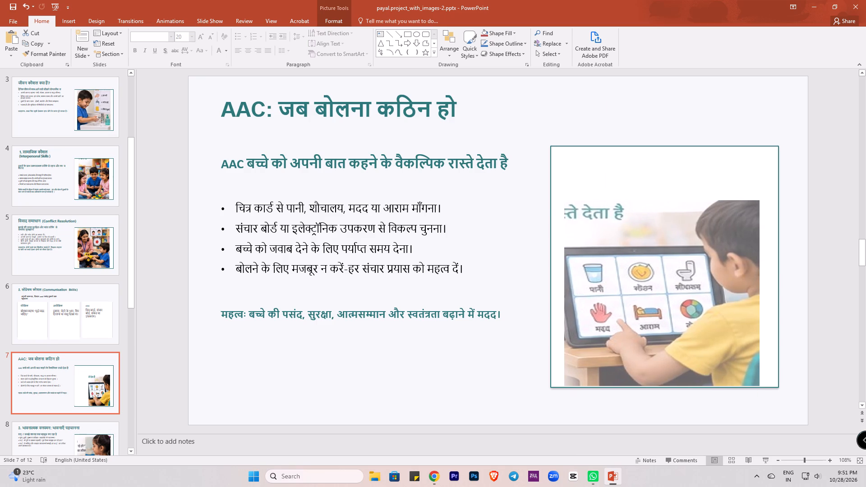
left_click_drag(563, 288, 553, 288)
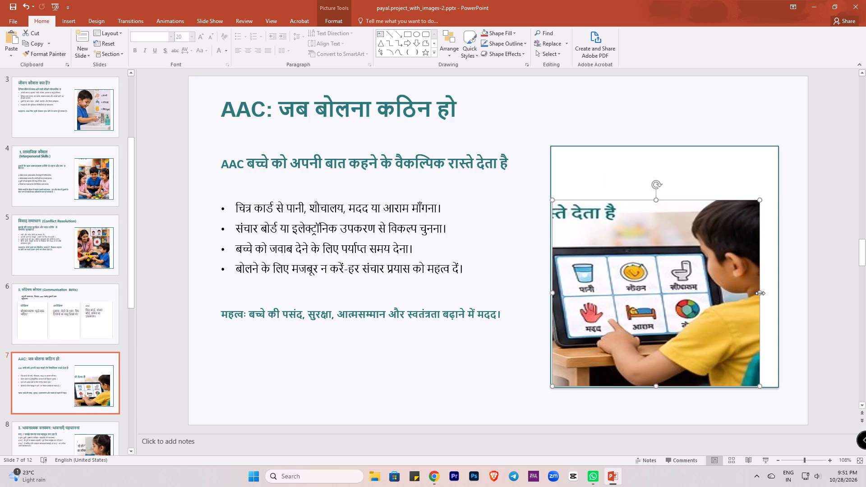
left_click_drag(760, 293, 778, 291)
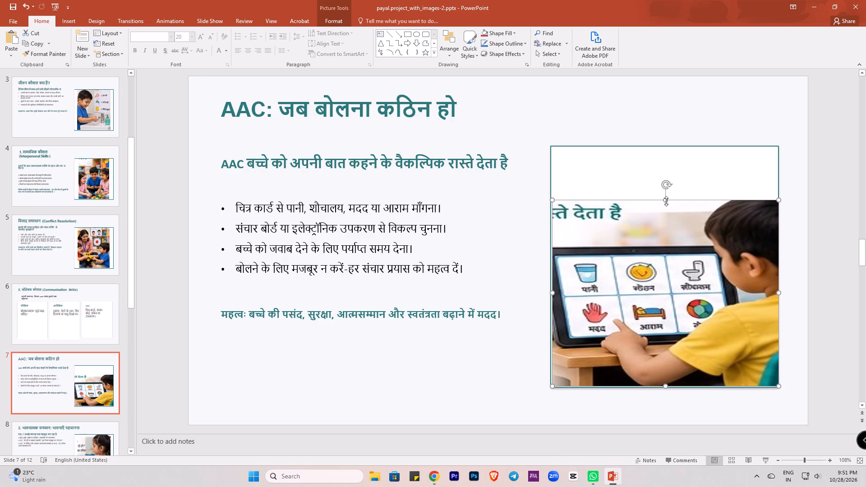
left_click_drag(665, 199, 663, 165)
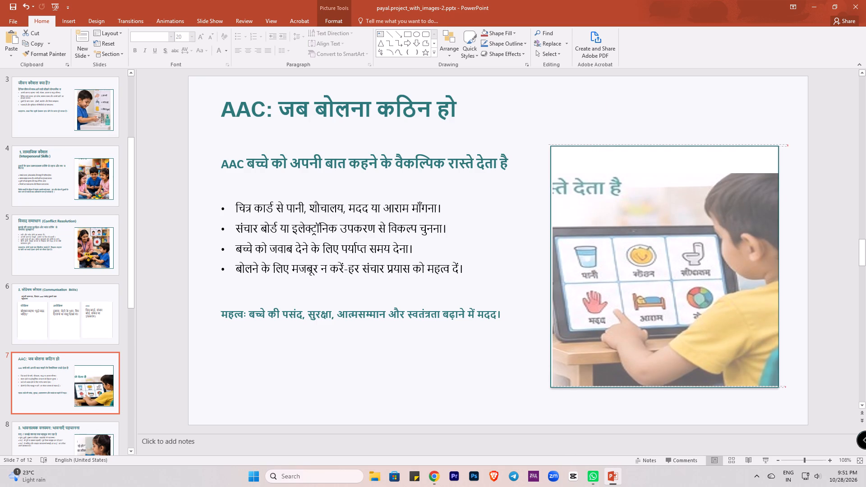
left_click_drag(663, 165, 665, 143)
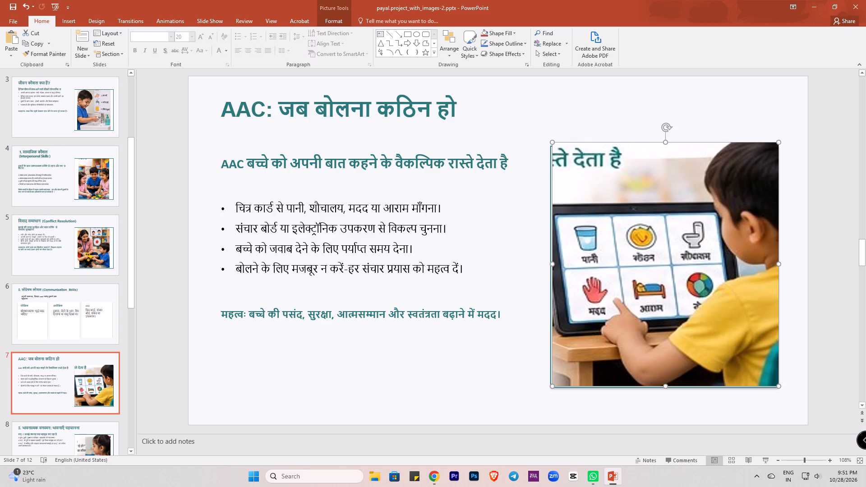
left_click_drag(664, 142, 667, 127)
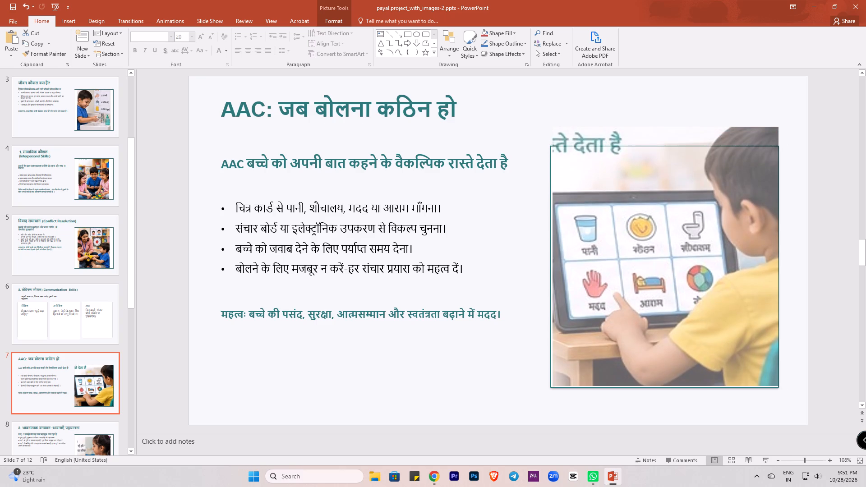
left_click_drag(667, 127, 668, 120)
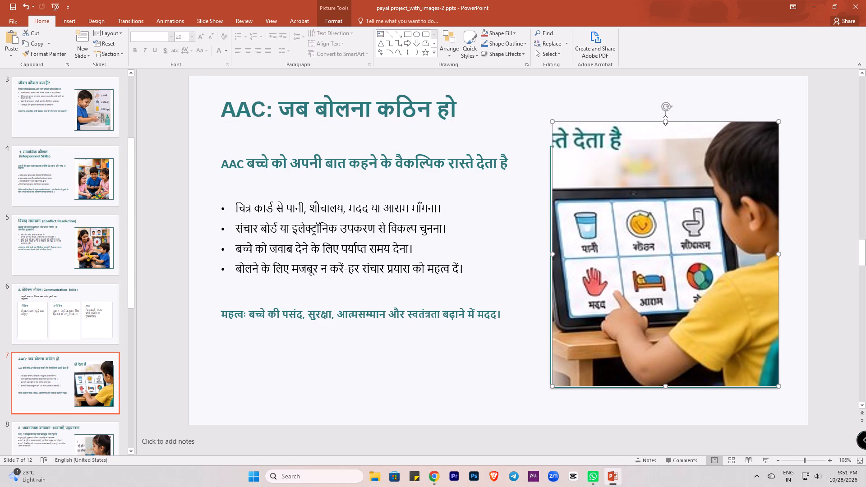
left_click_drag(665, 120, 669, 144)
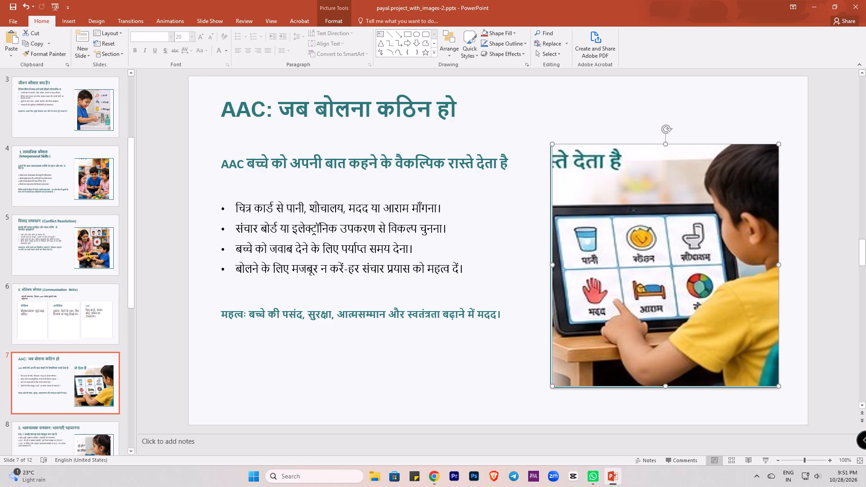
Open slide 8, about recognising emotions (भावनाएँ पहचानना).
left_click(101, 427)
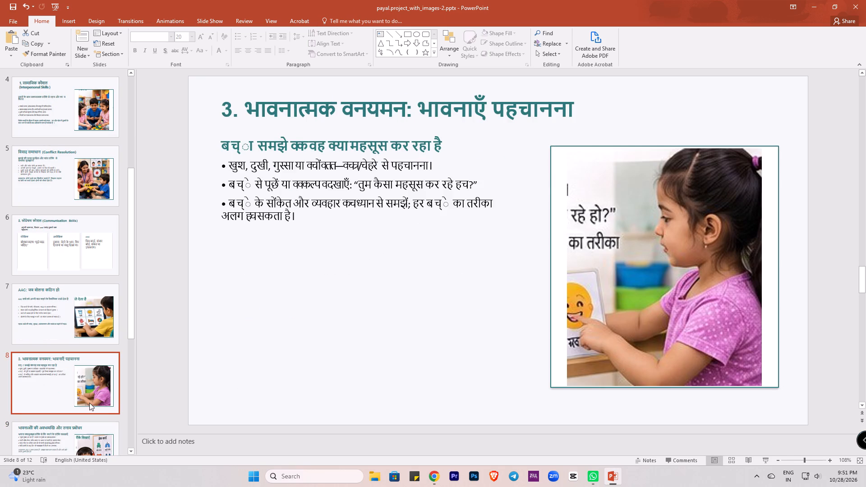
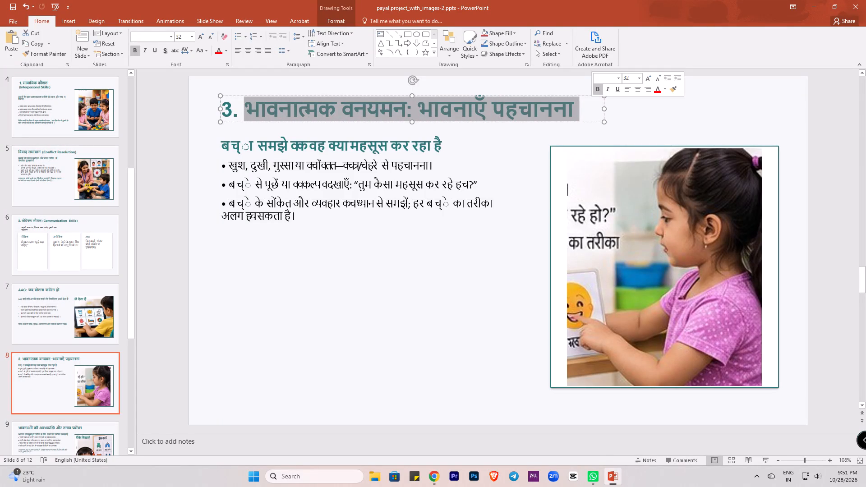
Replace the garbled slide 8 title text after "3." with the copied corrected Hindi "भावनात्मक नियमन: भावनाएँ पहचानना".
key("ctrl+v")
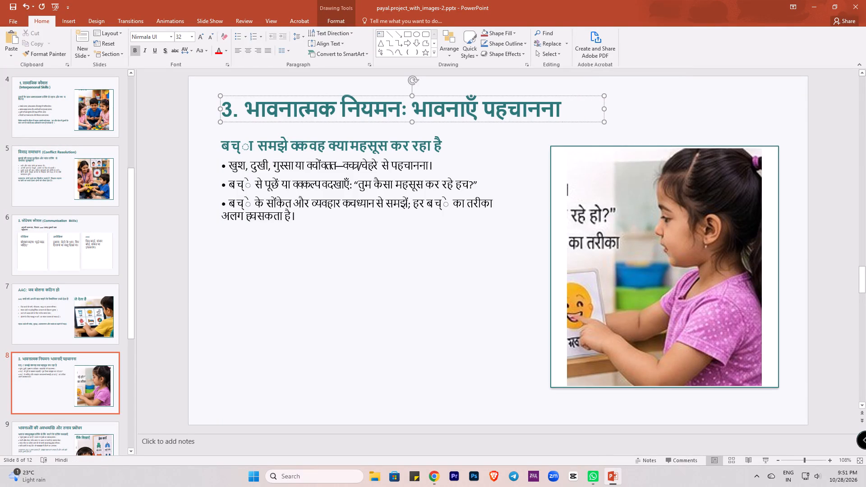
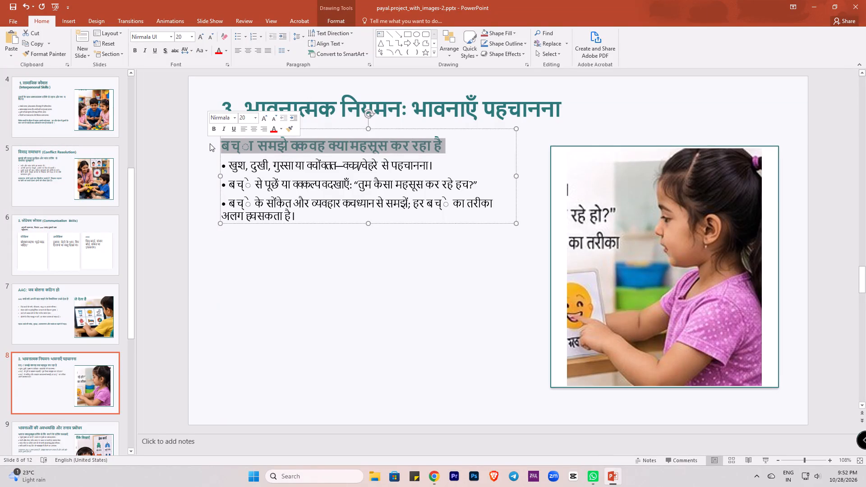
Replace slide 8's garbled subheading with the copied "बच्चा समझे कि वह क्या महसूस कर रहा है" on its own line and tighten its character spacing.
key("ctrl+v")
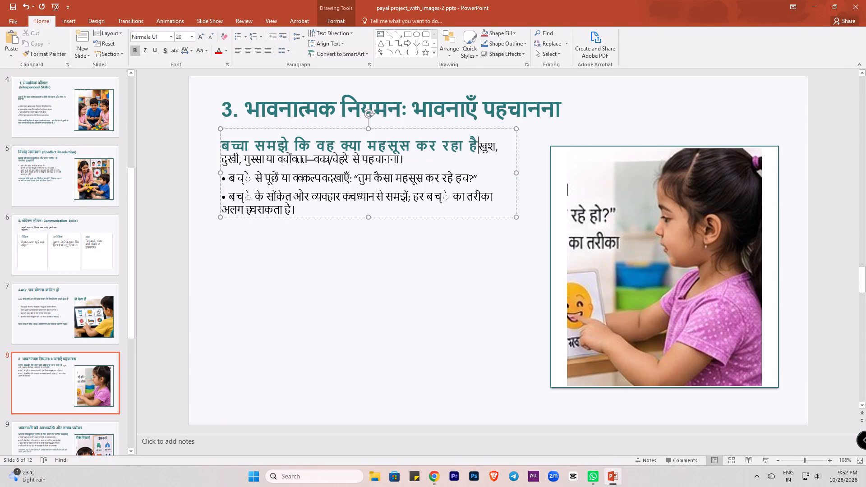
key("Return")
left_click_drag(479, 145, 236, 138)
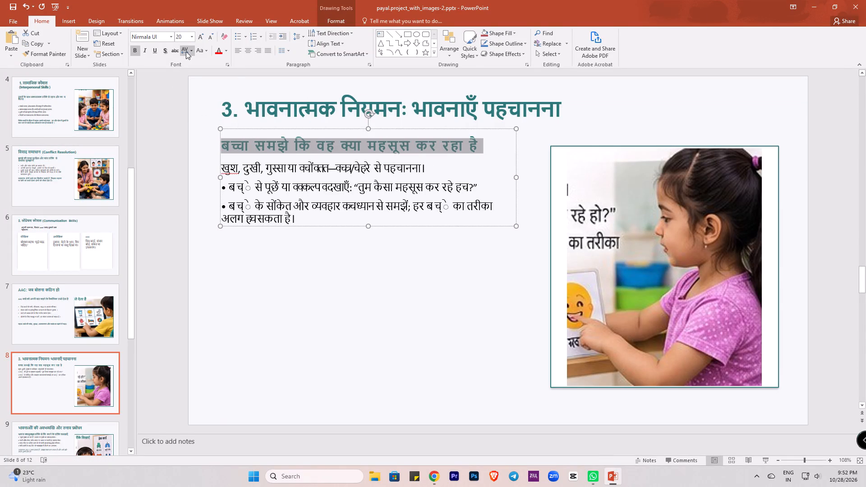
left_click(186, 50)
left_click(198, 84)
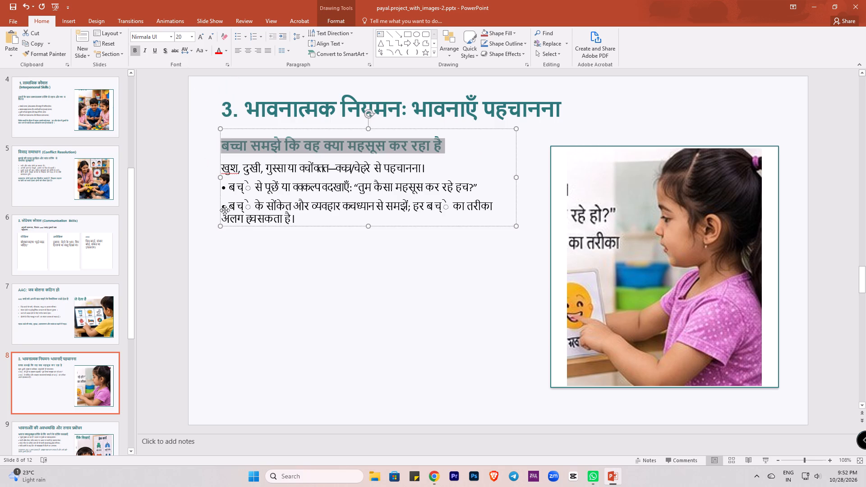
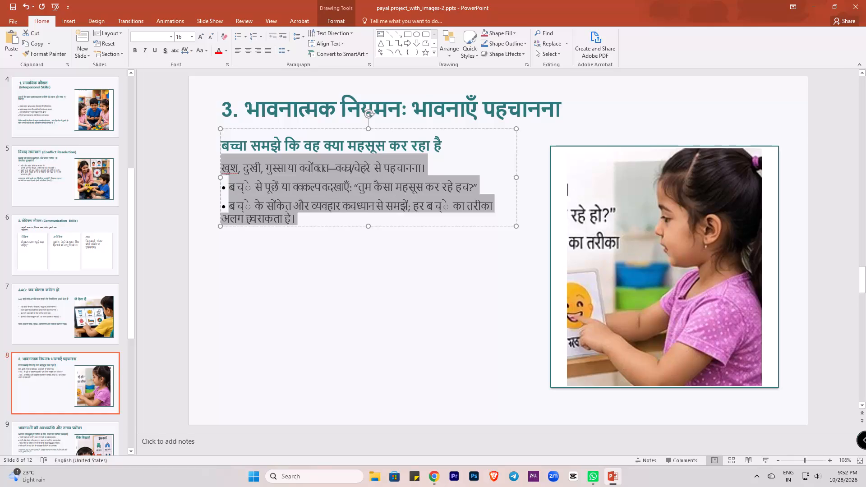
Format slide 8's body paragraph as bullets and split it into three, starting new ones at "बच्चे से पूछें" and "बच्चे के संकेत".
left_click(223, 165)
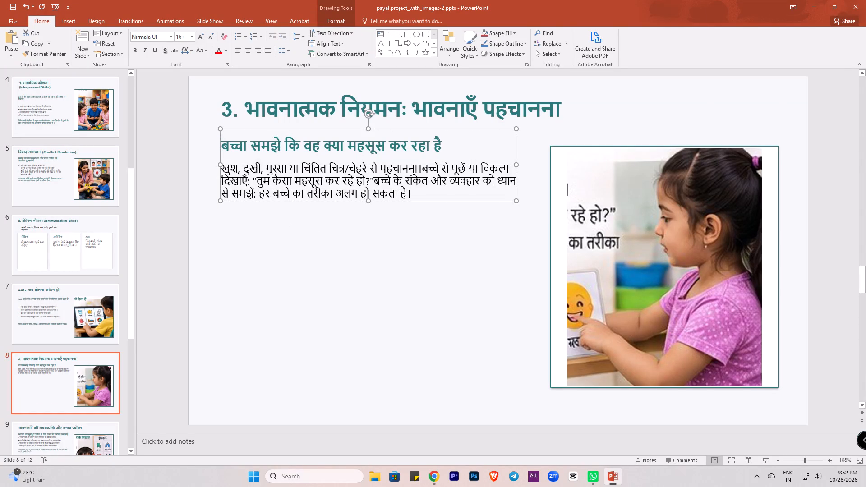
left_click(223, 169)
left_click(236, 35)
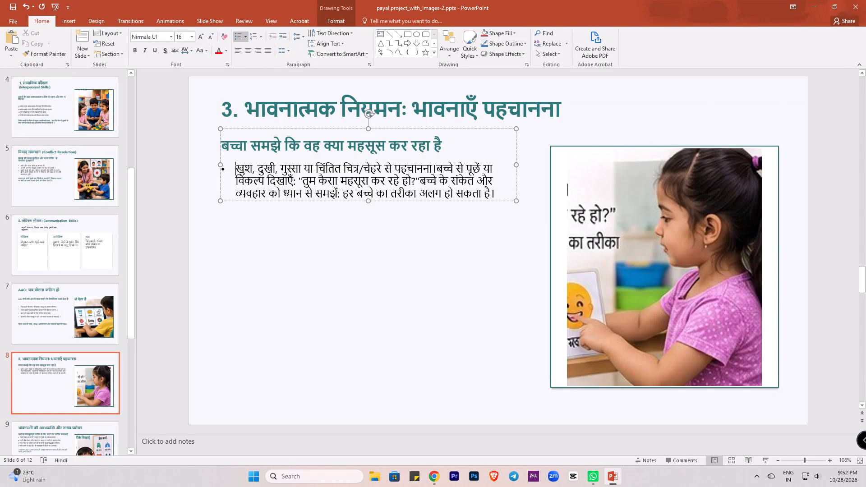
left_click(435, 167)
key("Return")
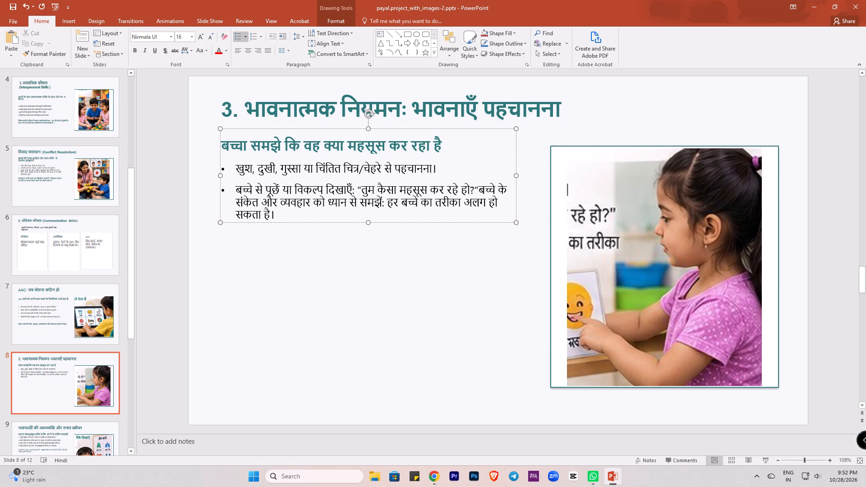
left_click(479, 188)
key("Return")
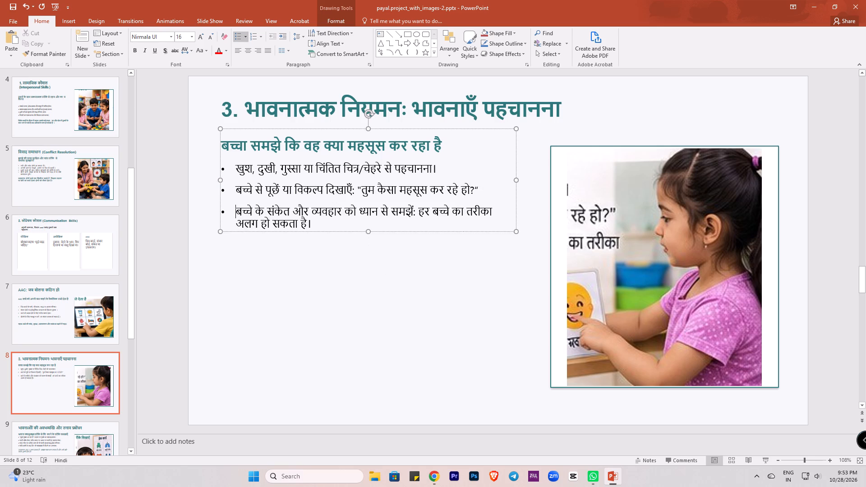
Move slide 8's subheading and bullet text box straight down to leave a wider gap below the title.
left_click_drag(373, 231, 373, 249)
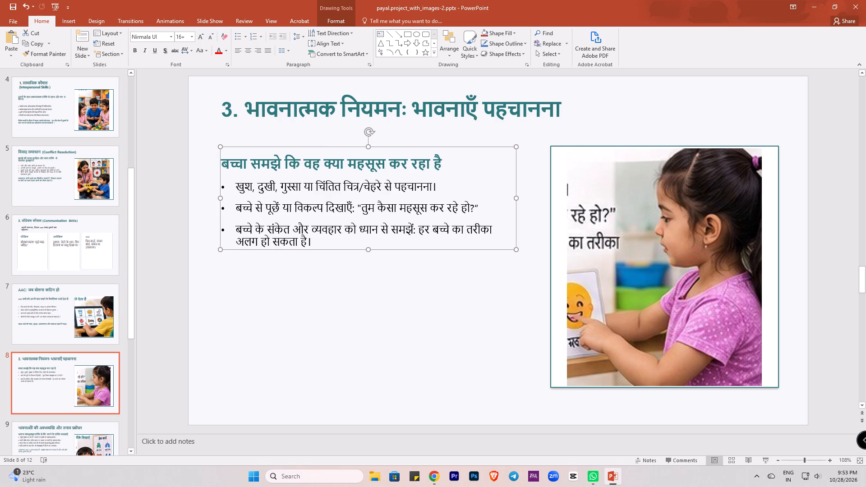
left_click_drag(373, 249, 373, 262)
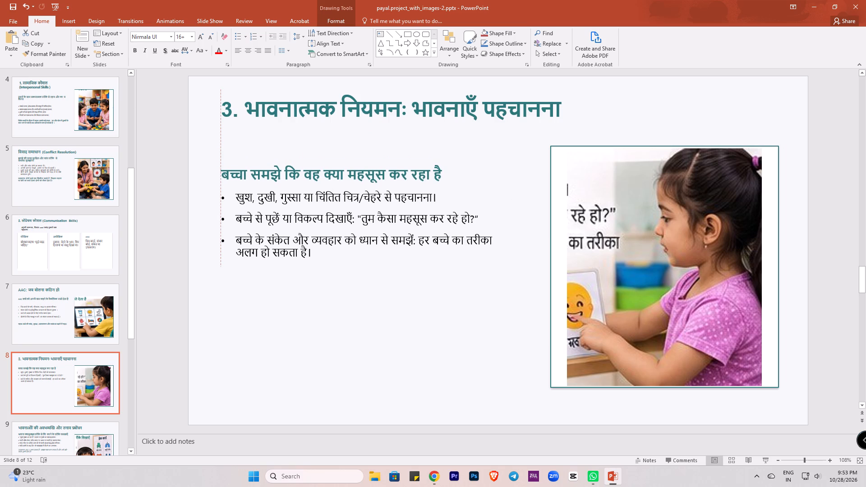
left_click_drag(373, 262, 373, 265)
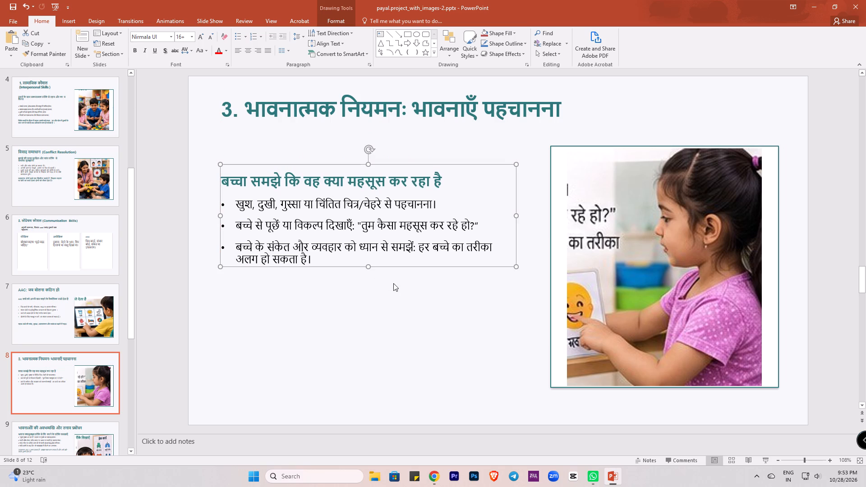
Open slide 9, the one with the boy wearing headphones.
scroll(92, 335, "down", 1)
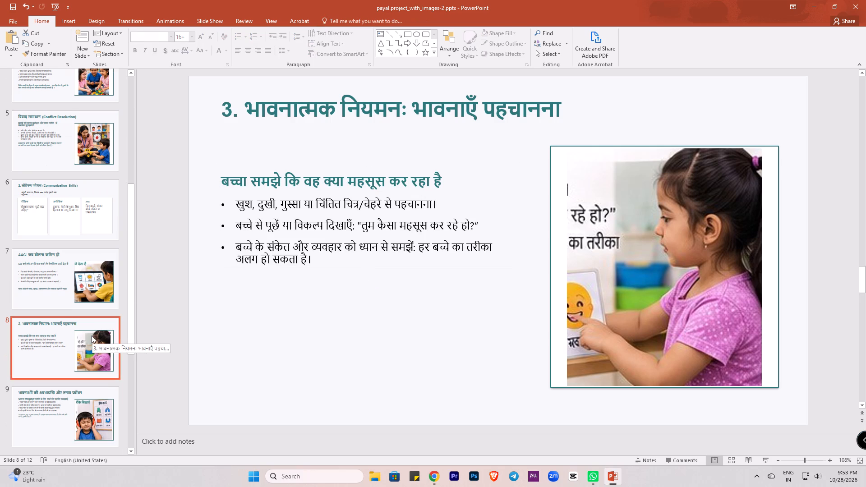
scroll(81, 356, "down", 2)
left_click(45, 364)
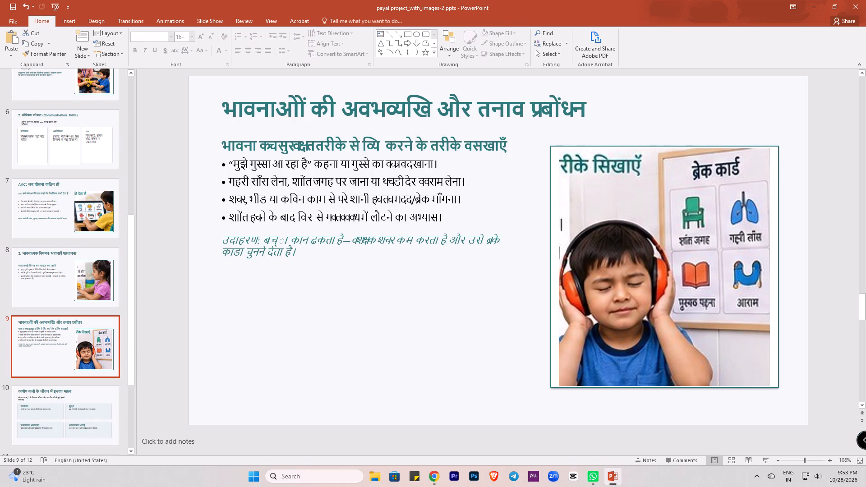
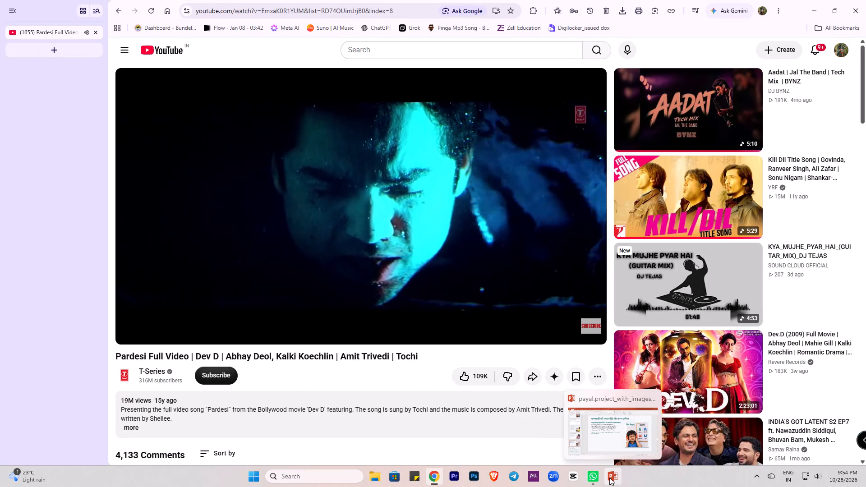
Switch from the browser video back to the payal.project_with_images-2.pptx presentation in PowerPoint.
left_click(610, 478)
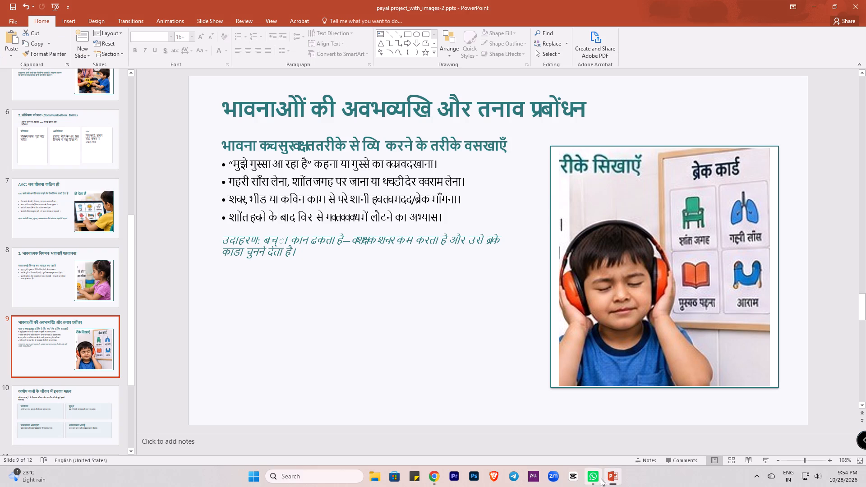
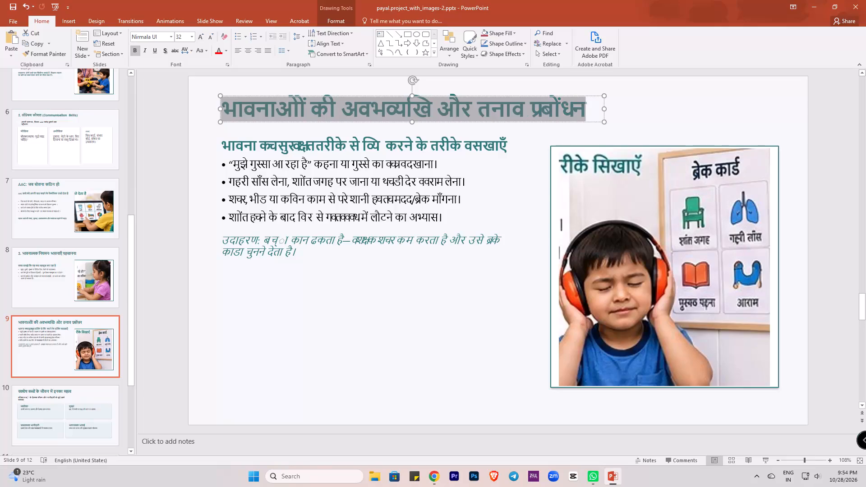
Replace slide 9's garbled title with the copied "भावनाओं की अभिव्यक्ति और तनाव प्रबंधन" and set its character spacing to Normal.
key("ctrl+v")
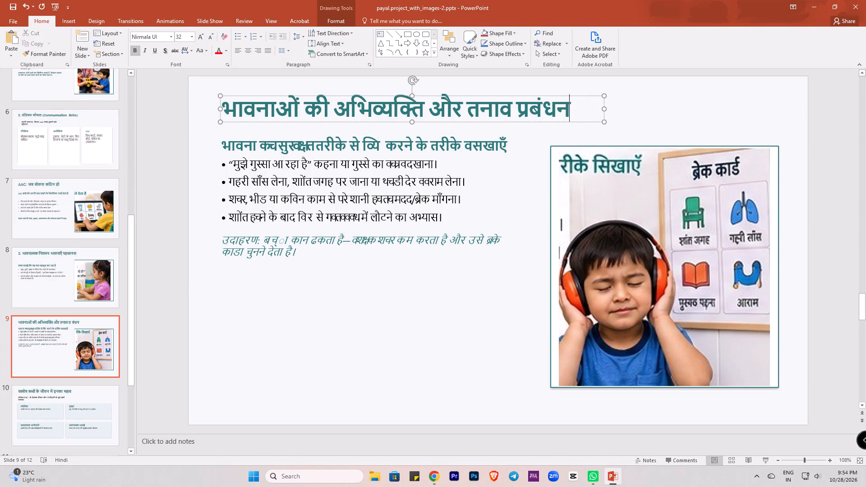
left_click_drag(224, 106, 633, 106)
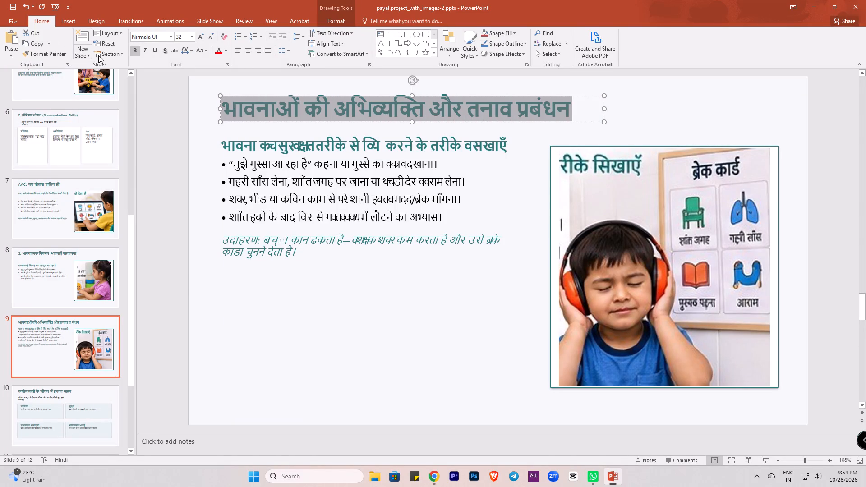
left_click(184, 46)
left_click(198, 82)
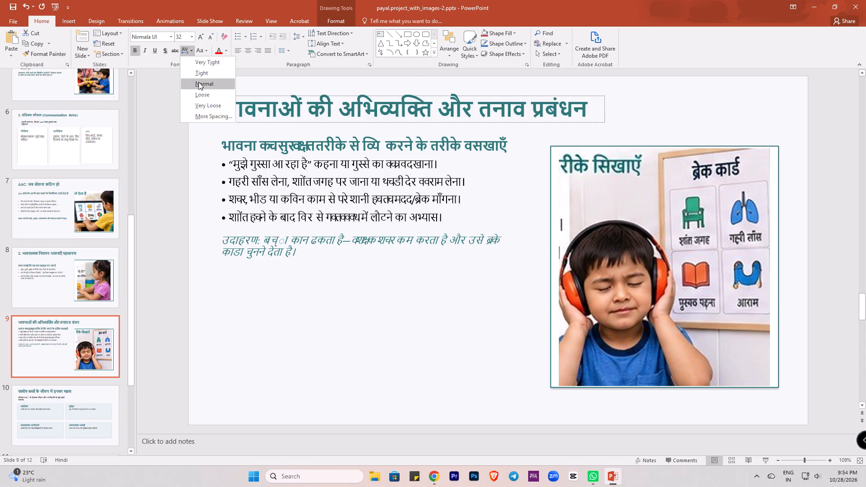
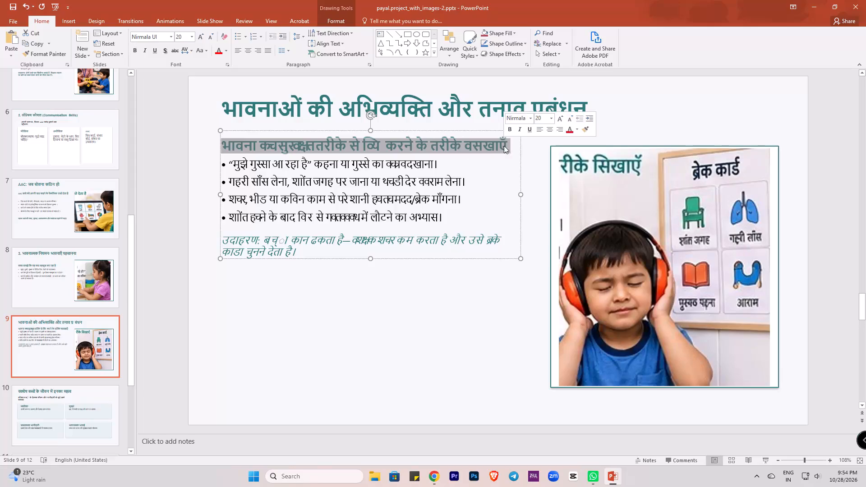
Replace slide 9's garbled subheading with the copied "भावना को सुरक्षित तरीके से व्यक्त करने के तरीके सिखाएँ" and set its character spacing to Normal.
key("ctrl+v")
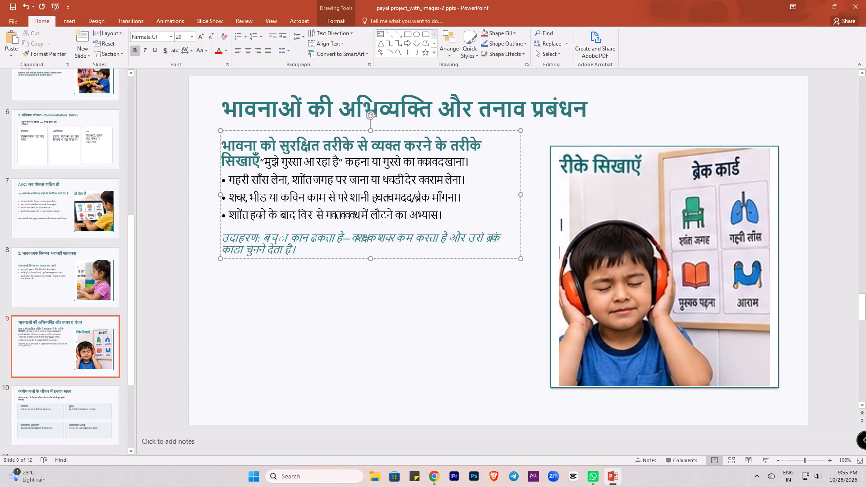
left_click_drag(224, 144, 260, 161)
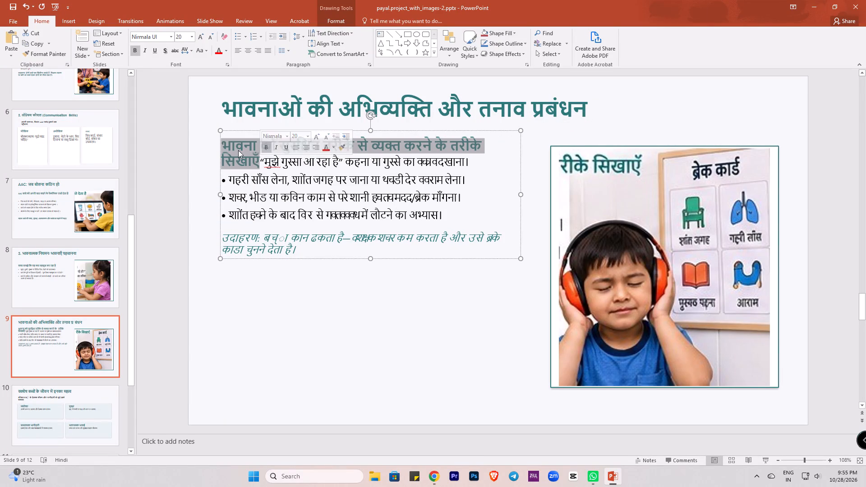
left_click(186, 52)
left_click(203, 83)
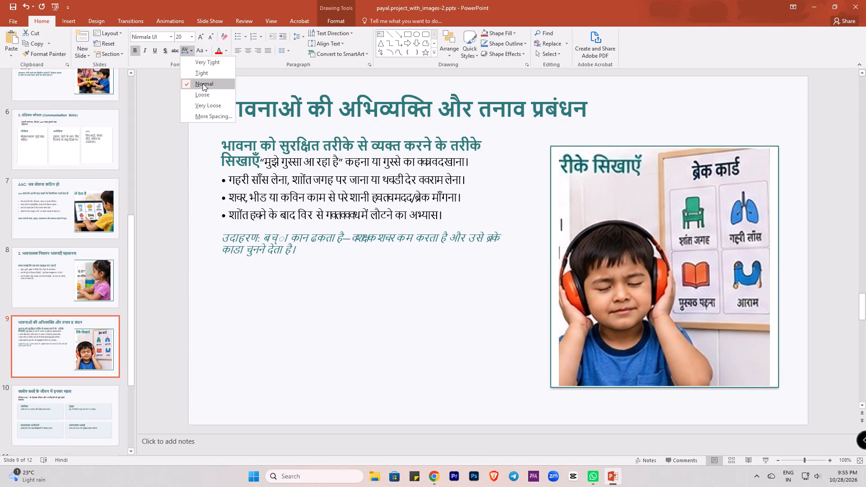
Move the "मुझे गुस्सा आ रहा है" text off the subheading onto its own line, leaving one blank line between them.
left_click(261, 159)
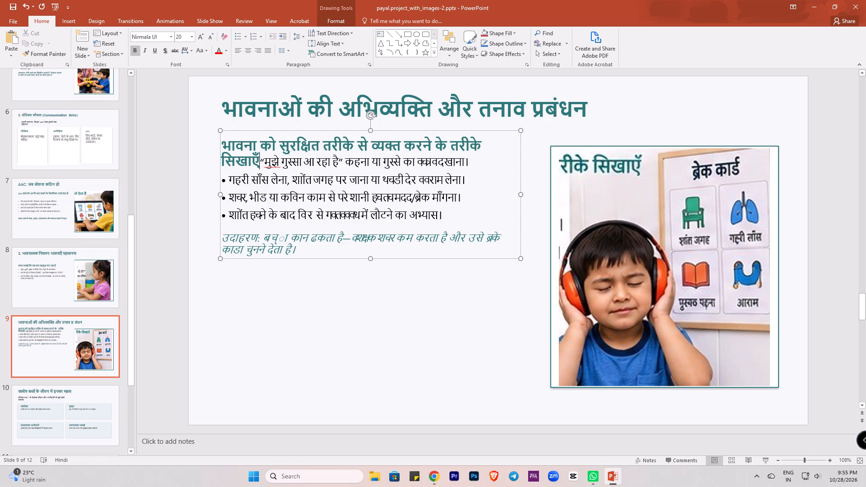
key("Return")
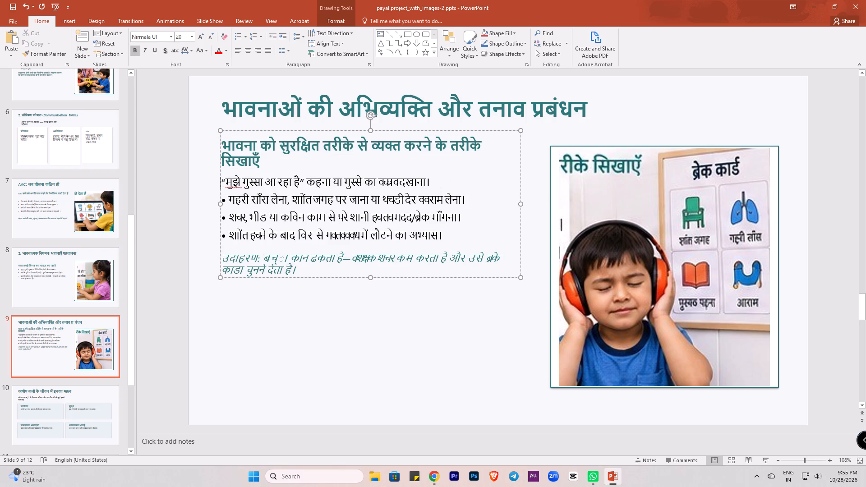
key("Return")
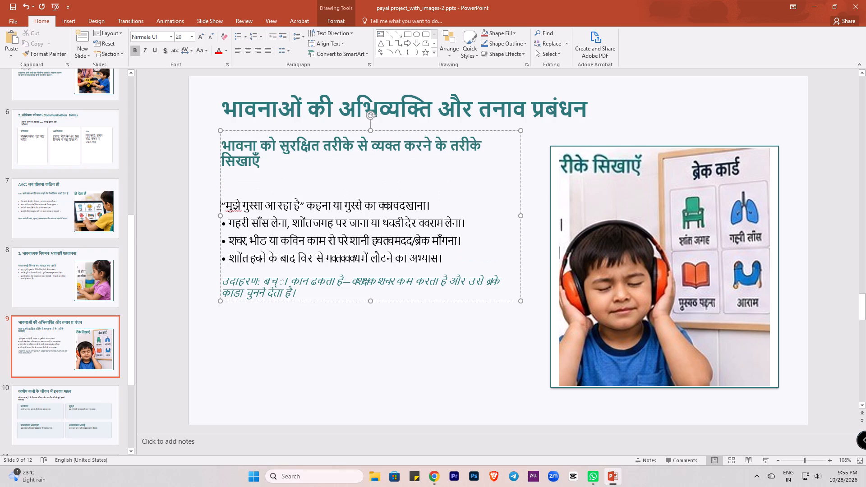
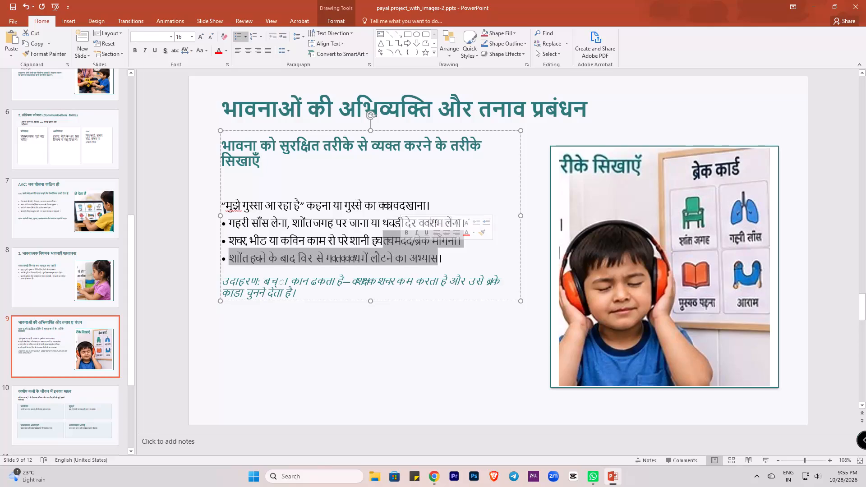
Replace slide 9's garbled bullet lines, from "मुझे गुस्सा आ रहा है" through the अभ्यास line, with the copied corrected Hindi text.
left_click(442, 259)
left_click_drag(438, 259, 436, 255)
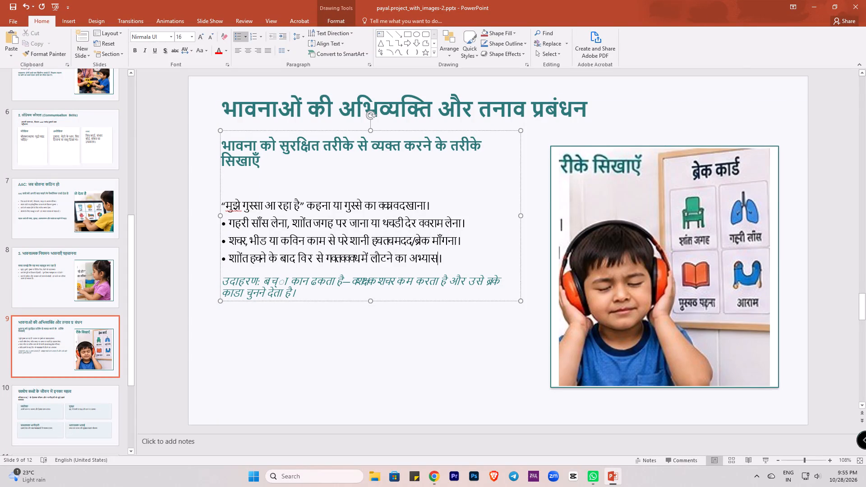
left_click_drag(436, 255, 185, 190)
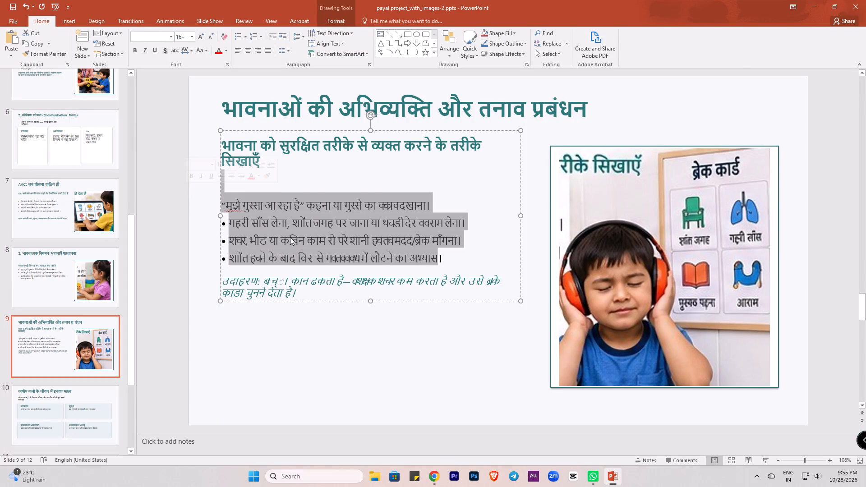
key("ctrl+v")
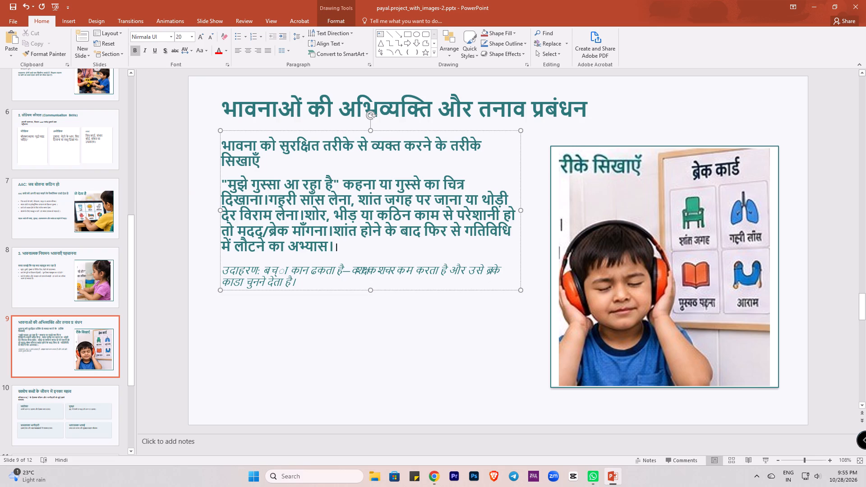
Remove the bold from the pasted body text under slide 9's subheading and change its font colour.
left_click_drag(223, 181, 333, 253)
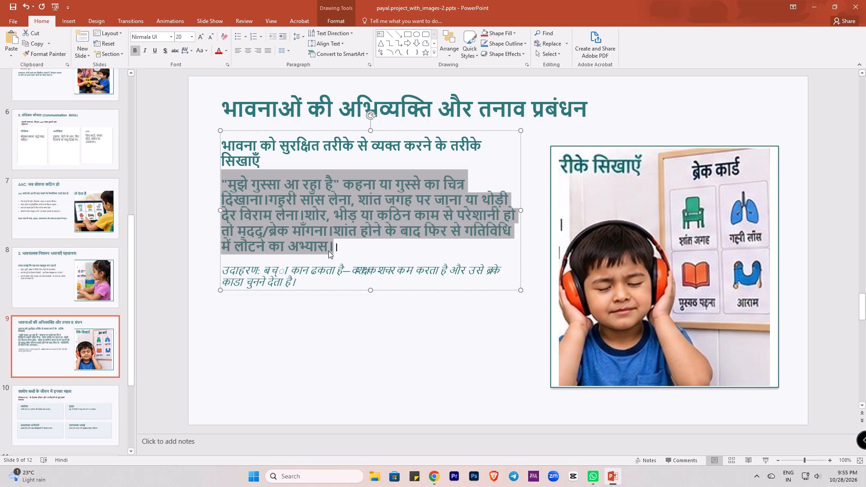
left_click(138, 51)
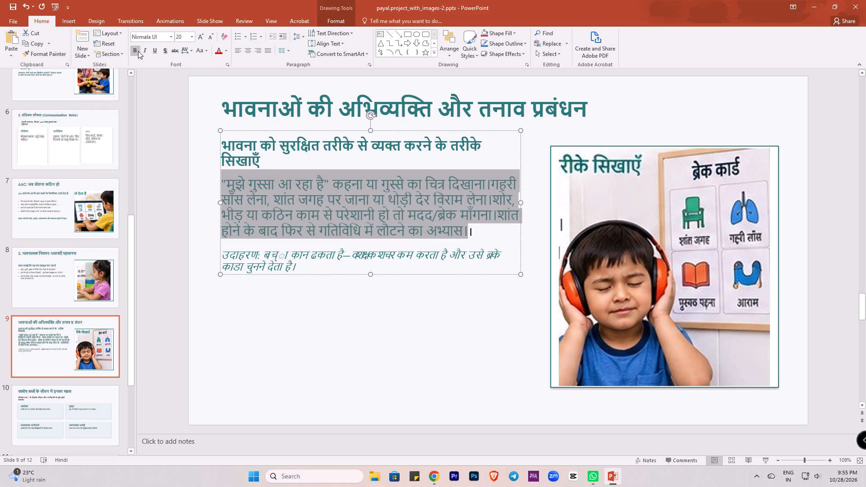
left_click(222, 55)
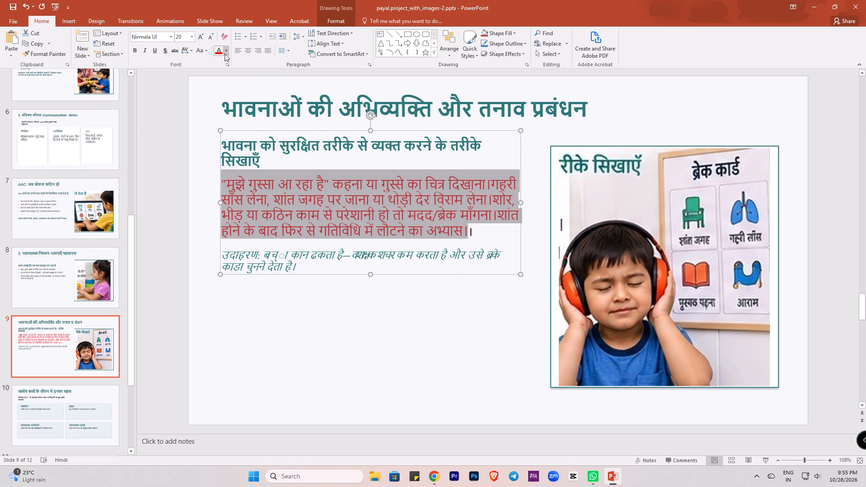
Set the font colour of the selected body text under slide 9's subheading to black.
left_click(225, 53)
left_click(227, 69)
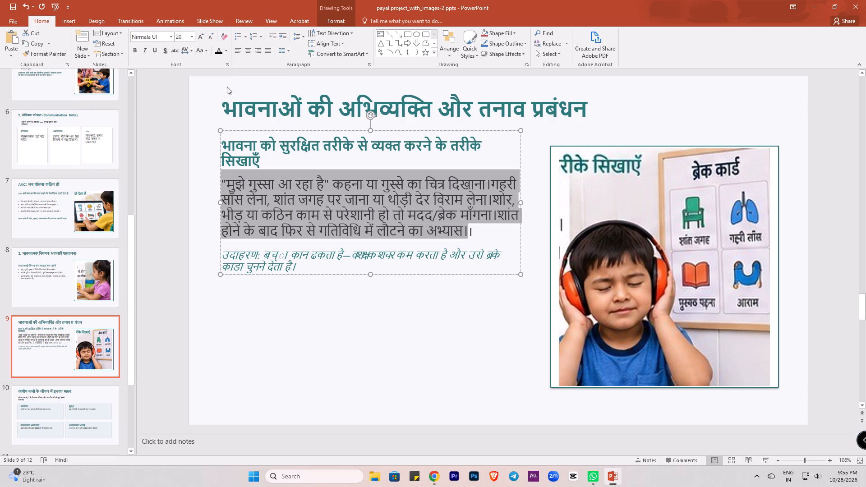
Turn slide 9's black body text into a four-item bulleted list, with new bullets starting at "गहरी साँस", "शोर" and "शांत होने".
left_click(222, 181)
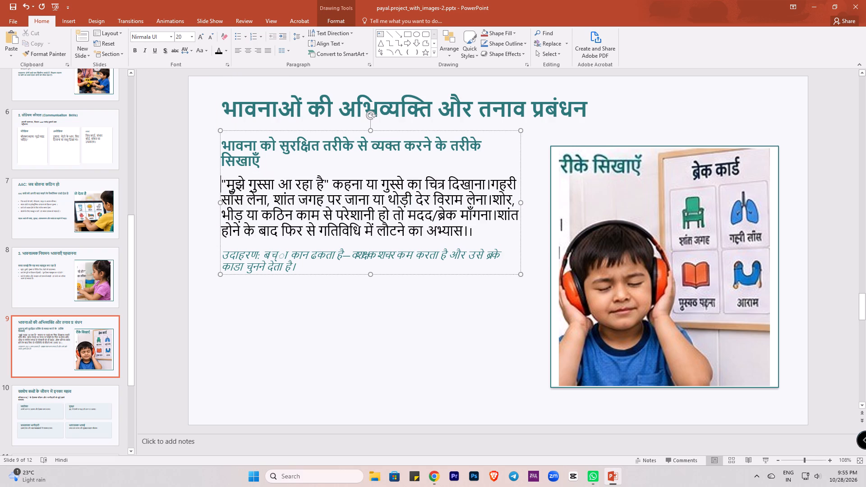
left_click(240, 39)
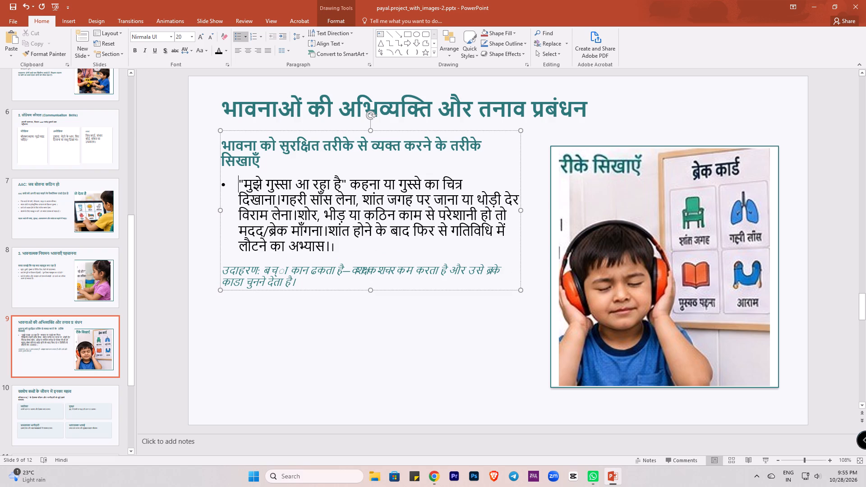
left_click(279, 200)
key("Return")
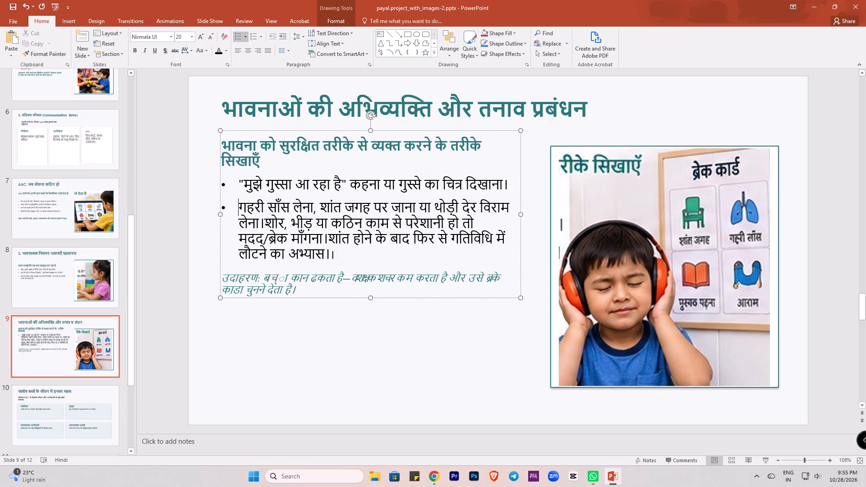
left_click(266, 224)
key("Return")
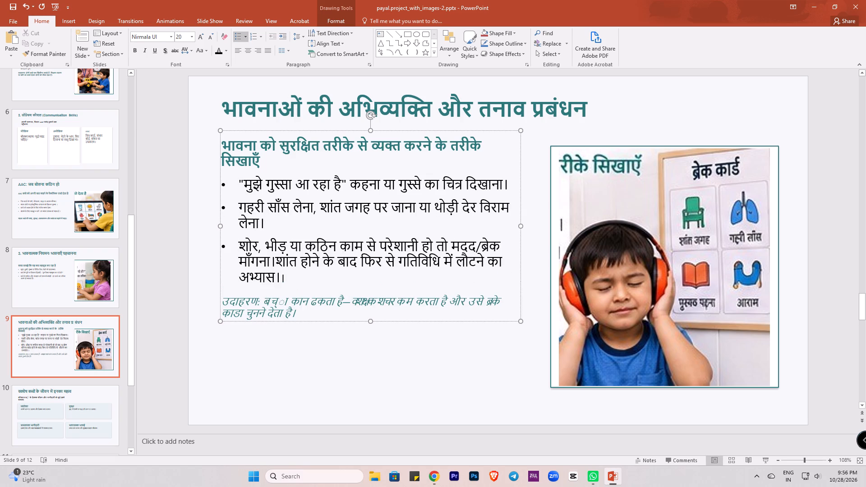
left_click(275, 260)
key("Return")
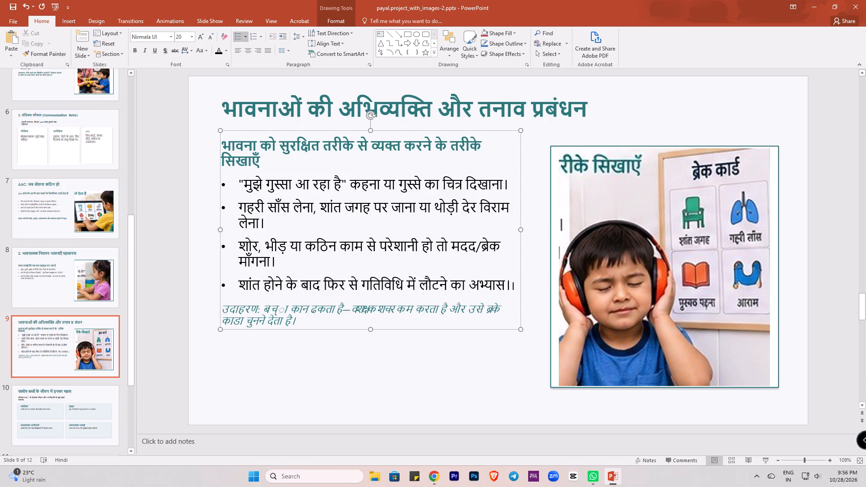
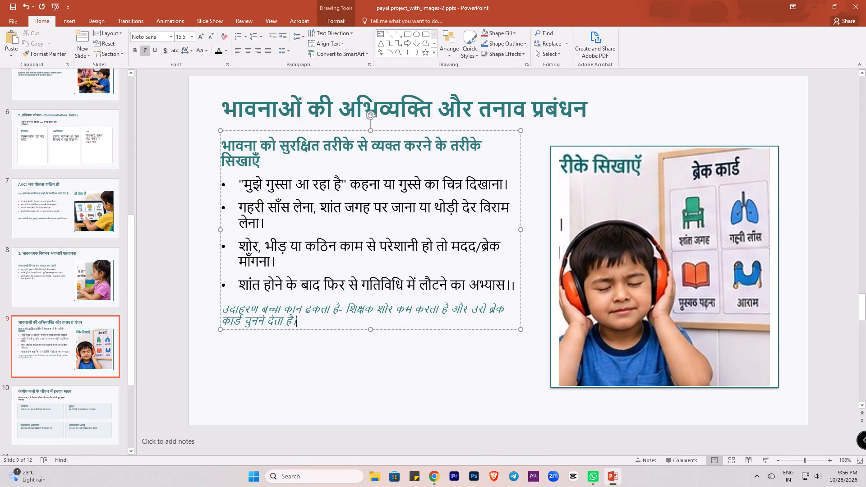
Remove the italics from slide 9's closing उदाहरण text and make it bold.
left_click_drag(224, 308, 317, 338)
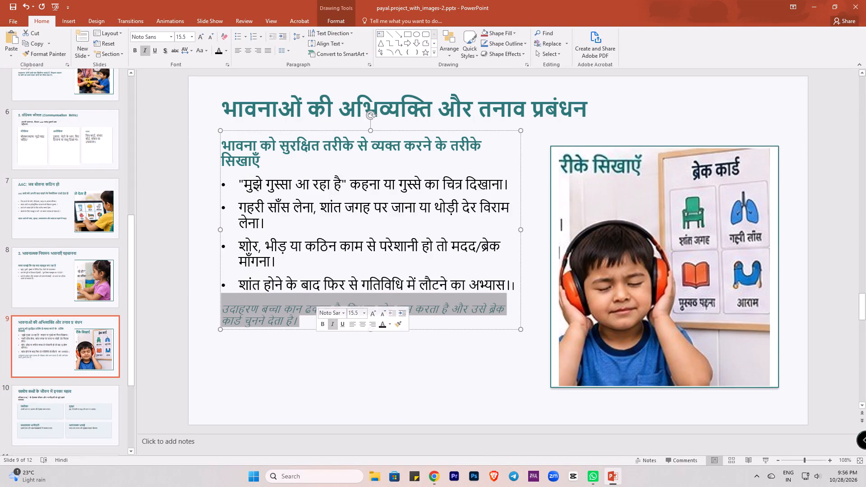
left_click(147, 54)
left_click(133, 51)
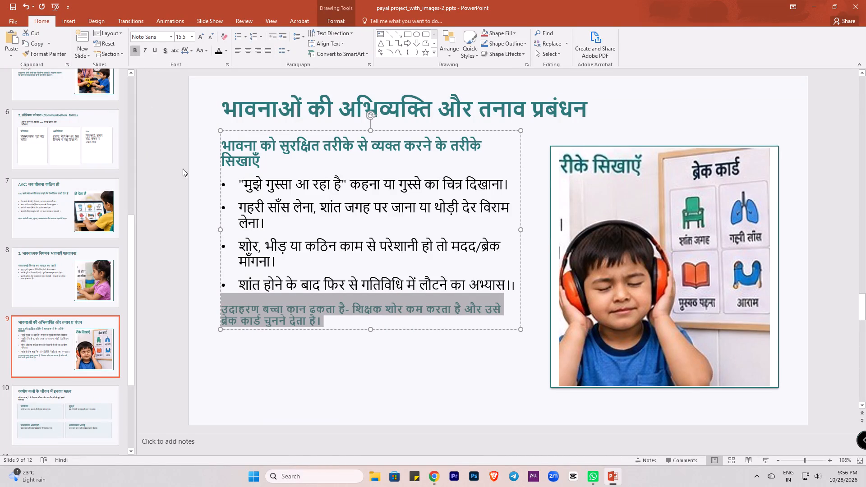
Delete the extra danda ending the अभ्यास bullet and insert two blank lines, without a visible bullet, above the उदाहरण text.
left_click(512, 285)
left_click(517, 285)
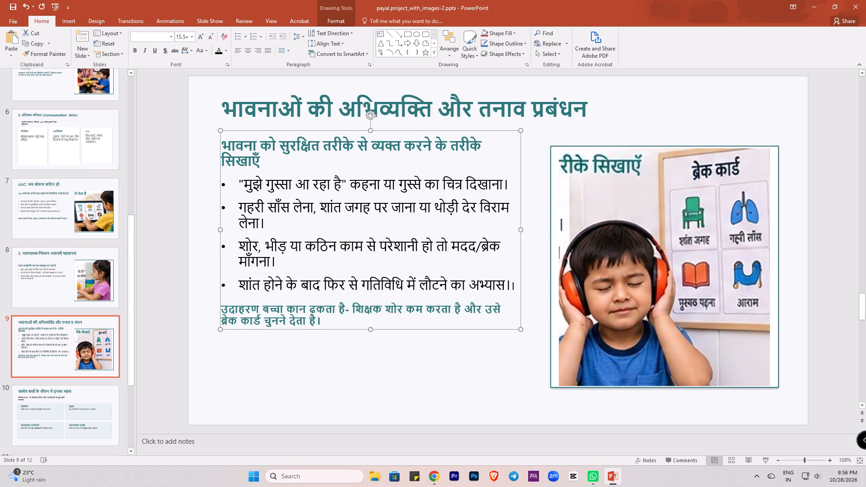
left_click(516, 284)
left_click(513, 284)
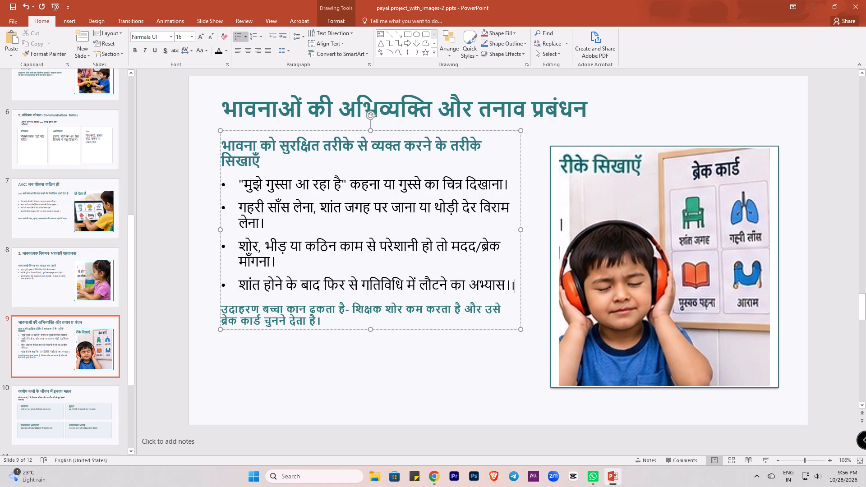
key("BackSpace")
key("Return")
key("Return")
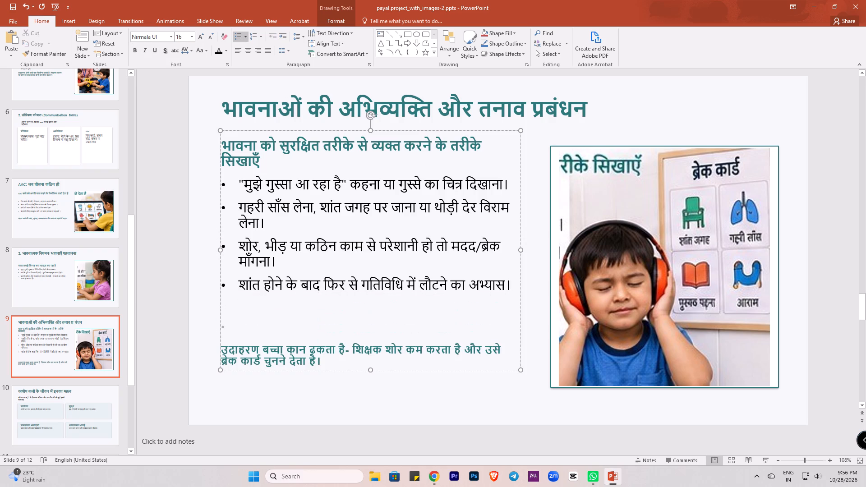
key("BackSpace")
left_click(549, 401)
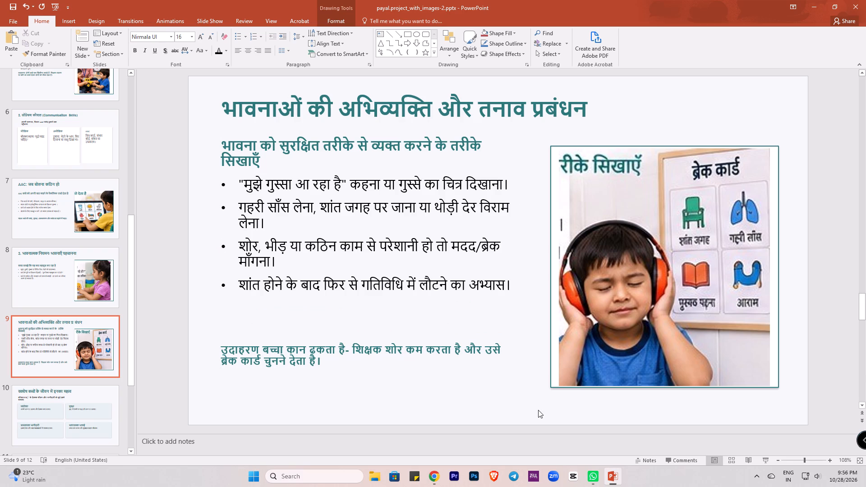
Set the character spacing of slide 9's closing उदाहरण text to Normal.
left_click_drag(322, 364, 242, 348)
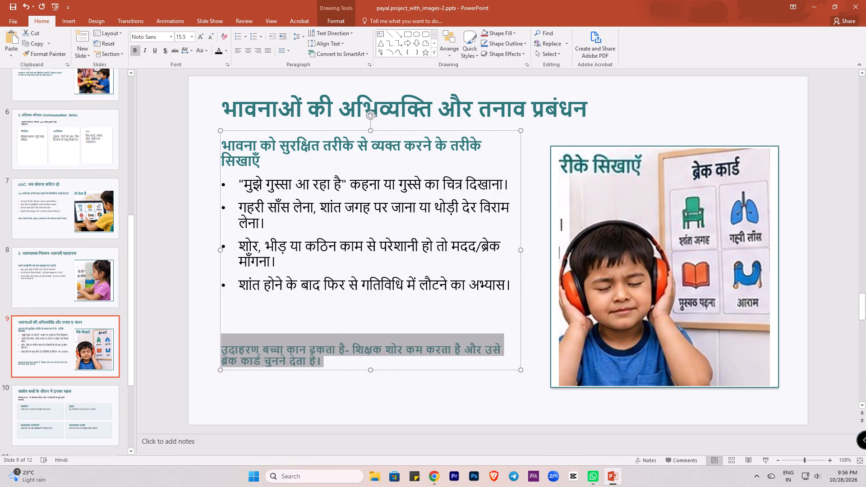
left_click_drag(242, 348, 238, 347)
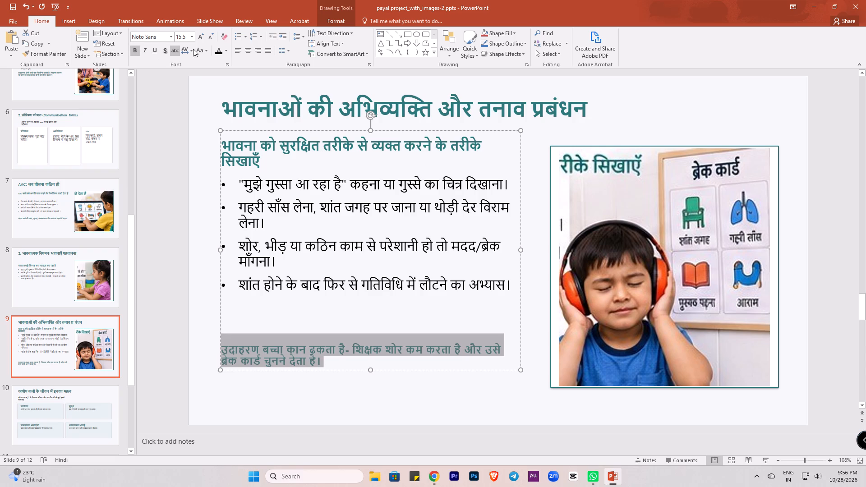
left_click(189, 49)
left_click(197, 83)
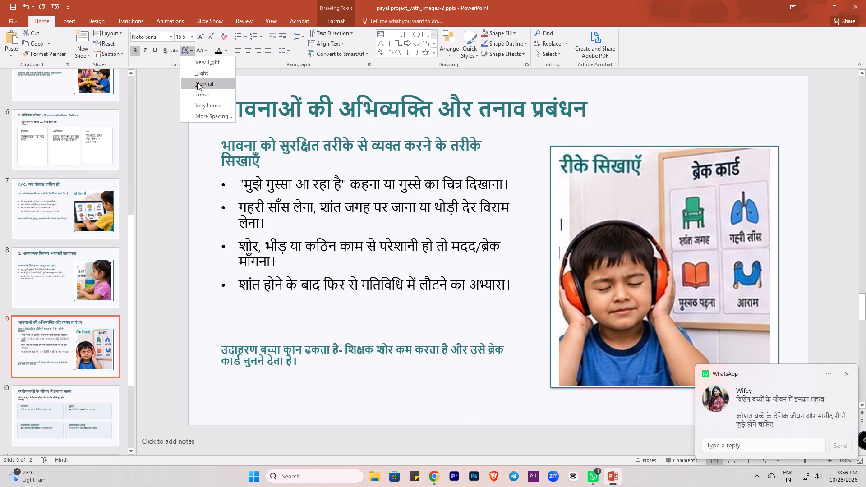
left_click(401, 406)
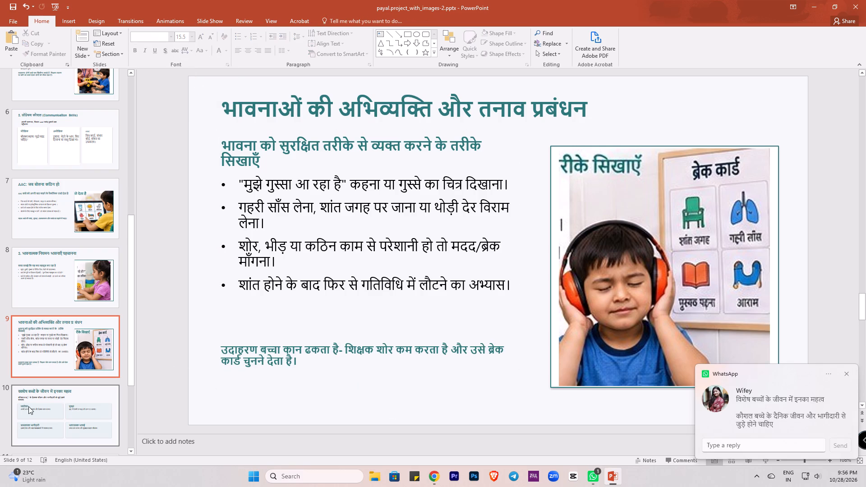
Open slide 10, whose garbled title ends in "जीवन में इनका महत्व", for text correction.
left_click(29, 421)
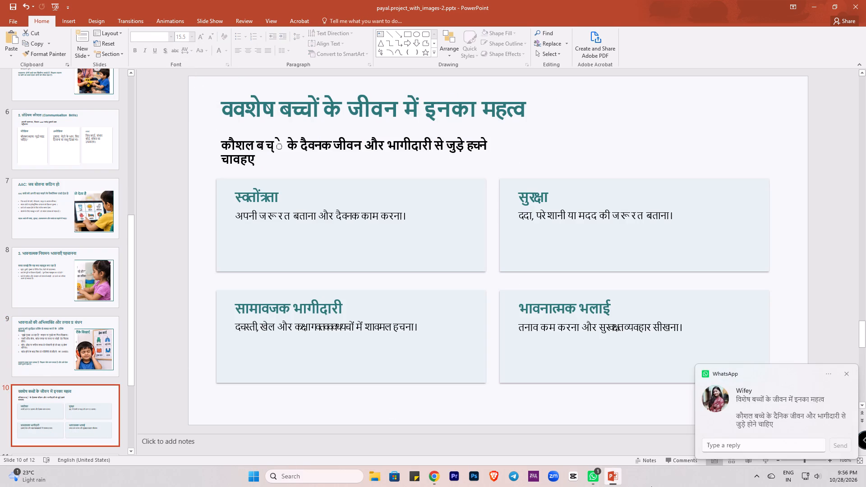
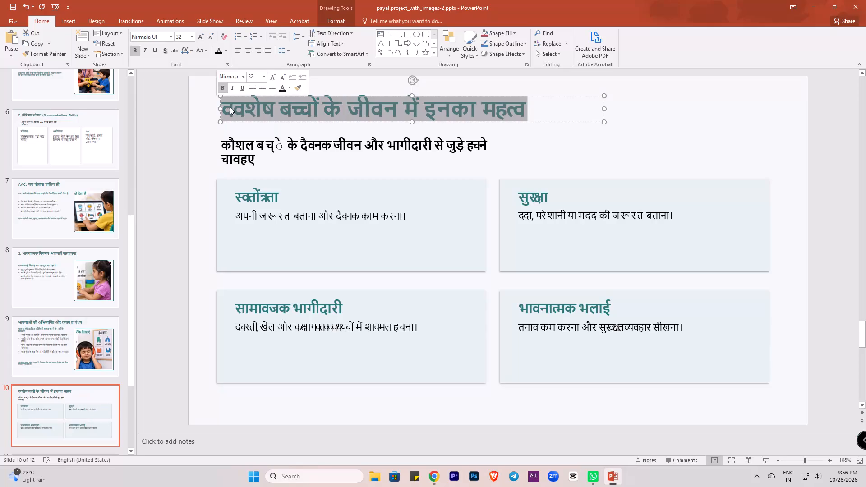
Replace slide 10's selected garbled title with the copied corrected text "विशेष बच्चों के जीवन में इनका महत्व".
key("ctrl+v")
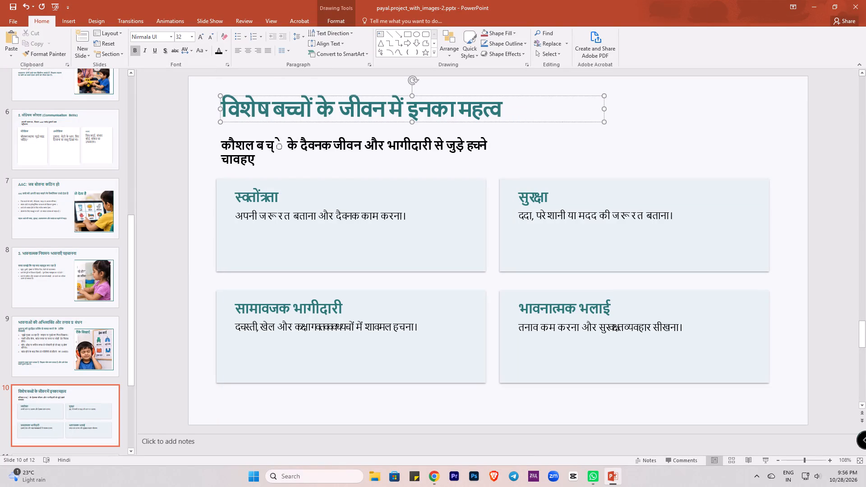
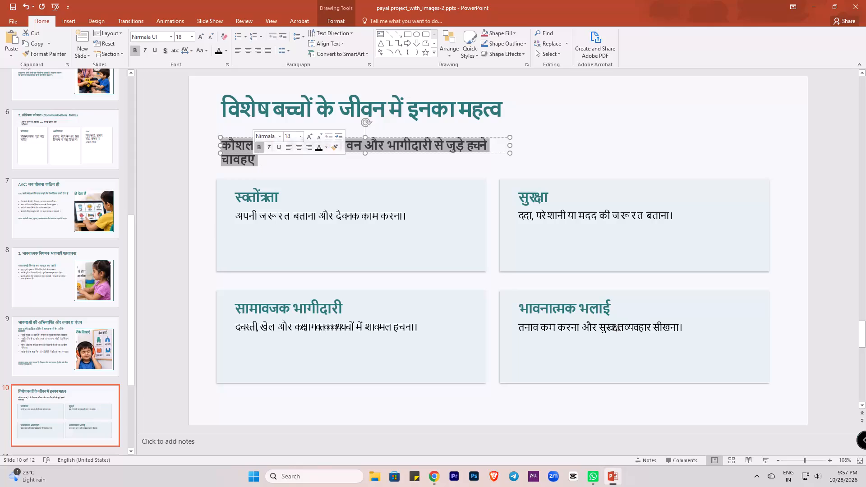
Replace slide 10's garbled subtitle under the heading with the copied corrected line "कौशल बच्चे के दैनिक जीवन और भागीदारी से जुड़े होने चाहिए".
key("ctrl+v")
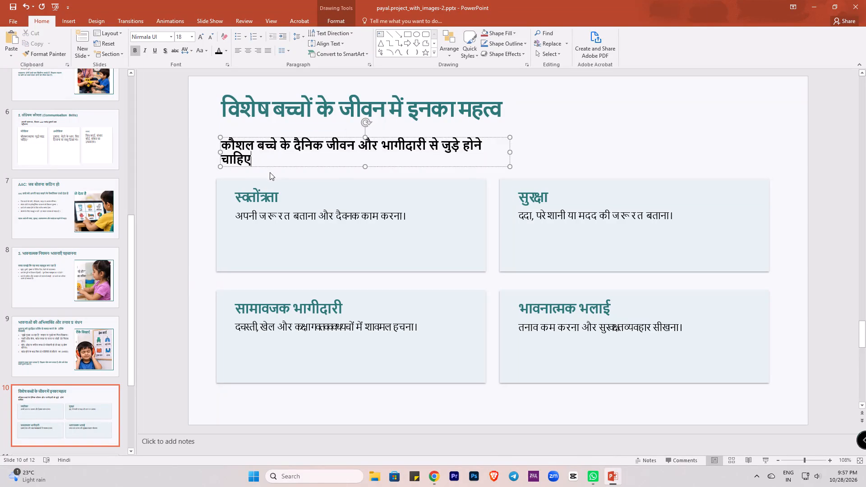
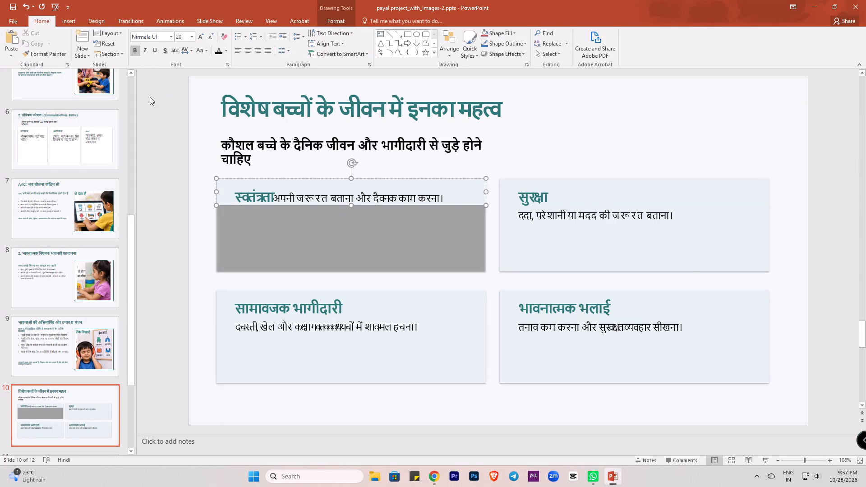
Reset the cramped character spacing of the first card's heading "स्वतंत्रता" to normal so its letters no longer overlap.
left_click(182, 51)
left_click(200, 82)
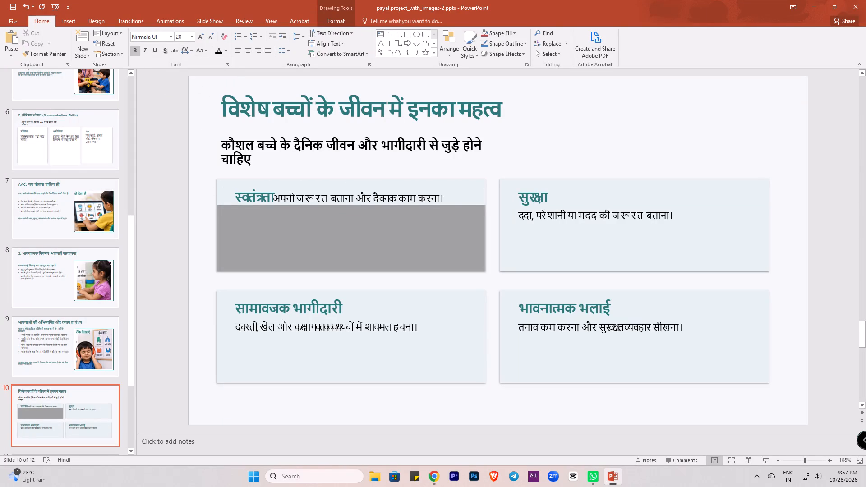
left_click_drag(236, 193, 272, 207)
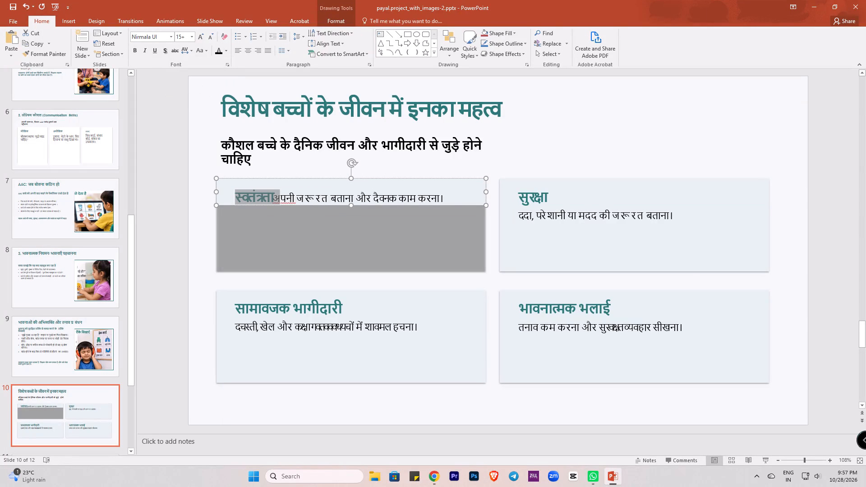
left_click_drag(272, 207, 274, 207)
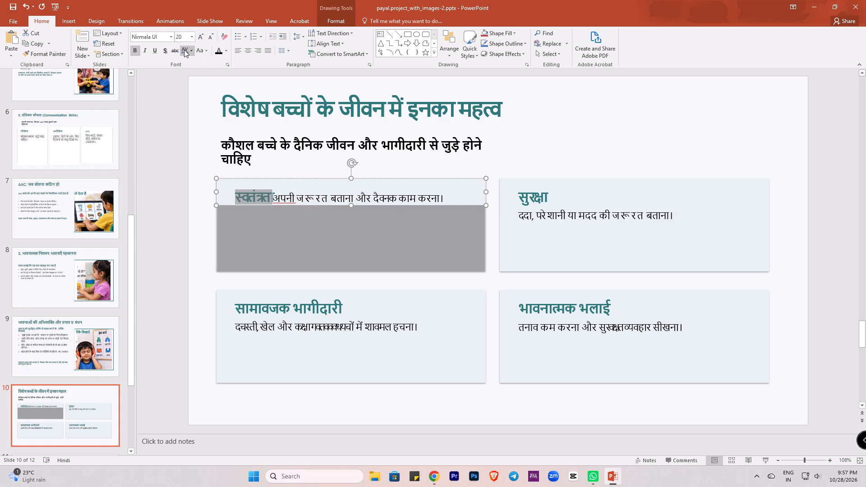
left_click(184, 50)
left_click(196, 83)
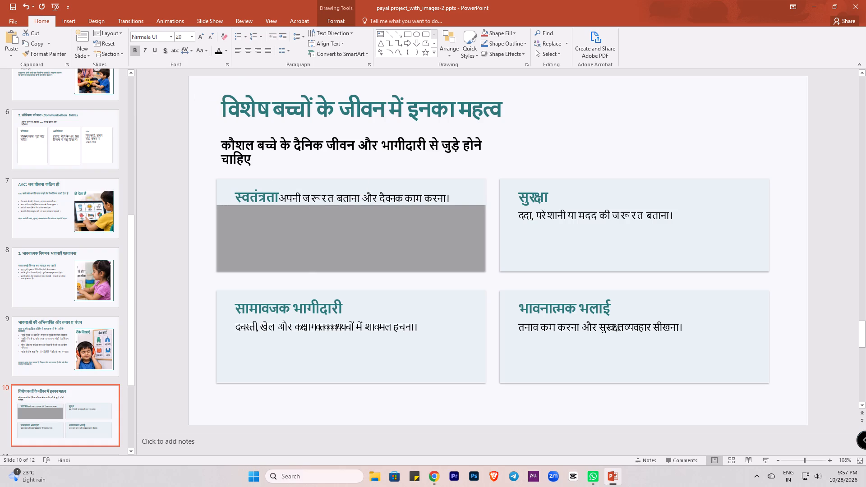
Split the first card's text after "स्वतंत्रता" so the description starts on its own line below the heading.
left_click(280, 199)
key("Return")
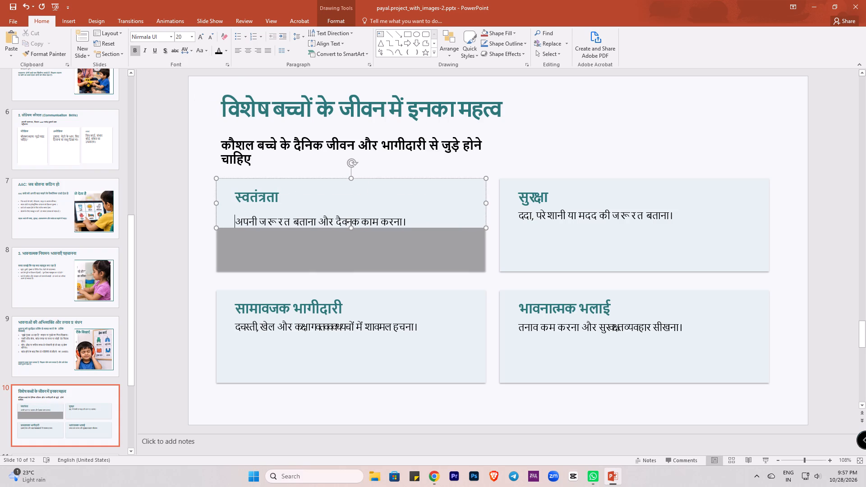
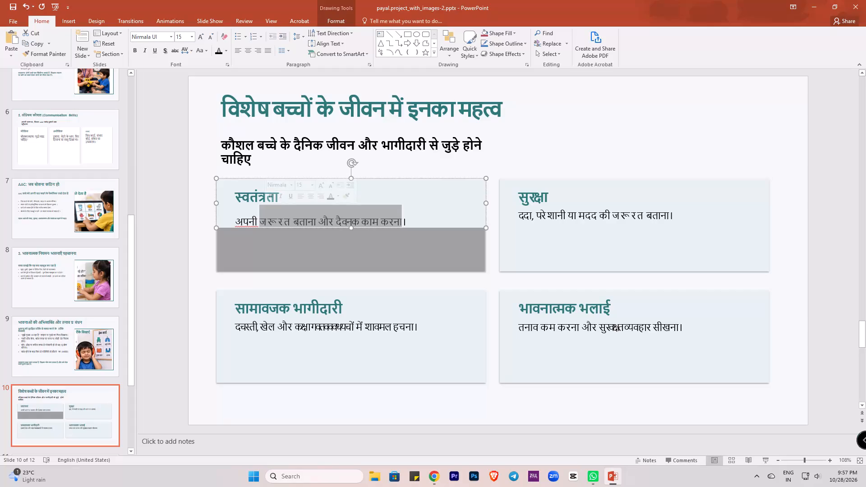
Replace the first card's garbled description with the copied line "अपनी जरूरत बताना और दैनिक काम करना।" and add two blank lines below it.
left_click_drag(237, 222, 451, 235)
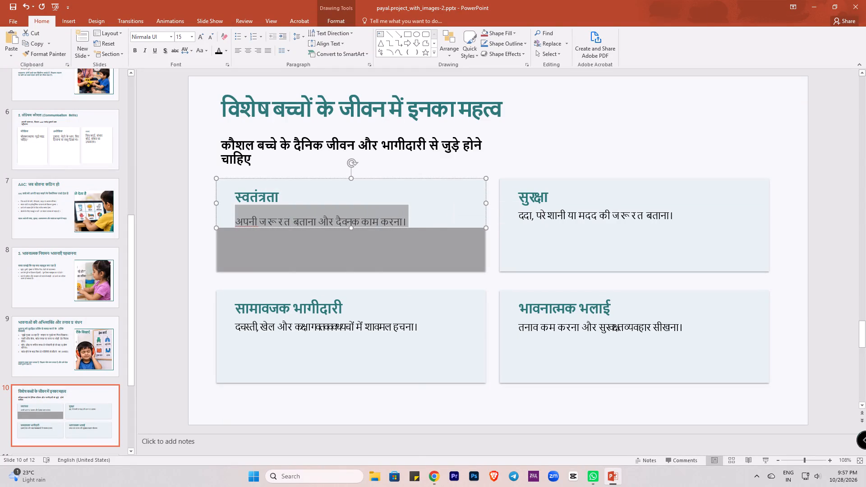
key("ctrl+v")
key("Return")
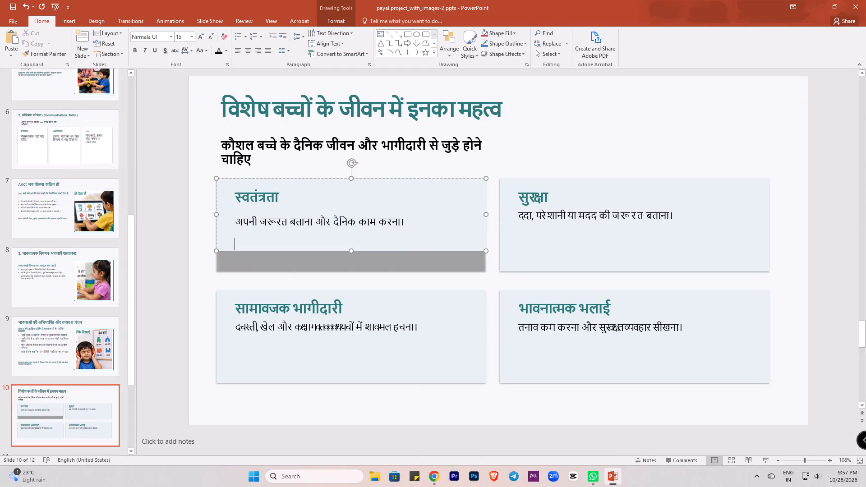
key("Return")
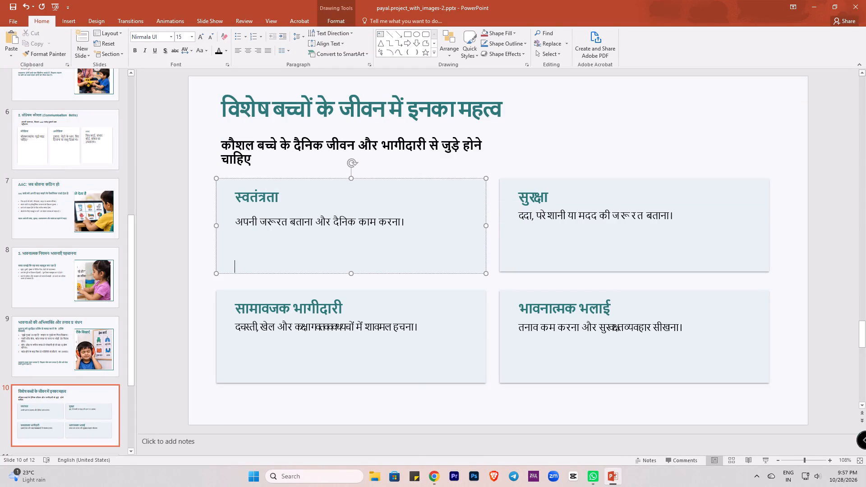
Make the first card's description line "अपनी जरूरत बताना और दैनिक काम करना।" bold.
left_click_drag(235, 223, 396, 222)
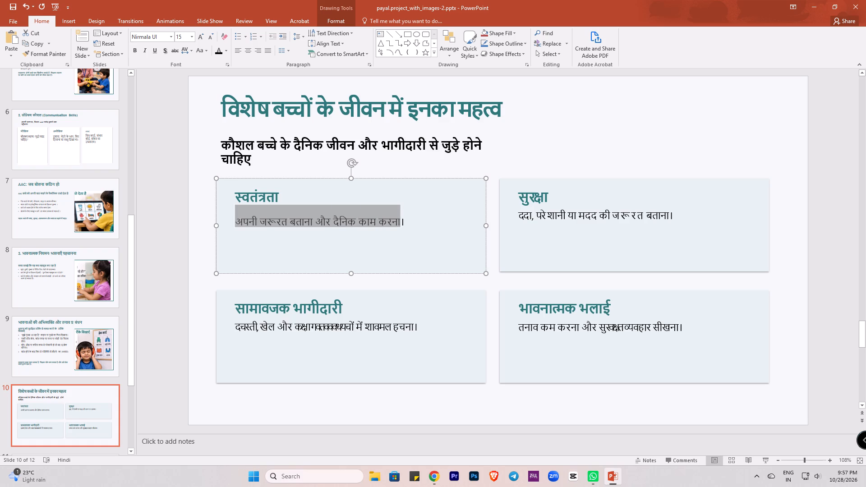
left_click_drag(396, 222, 403, 221)
left_click(136, 51)
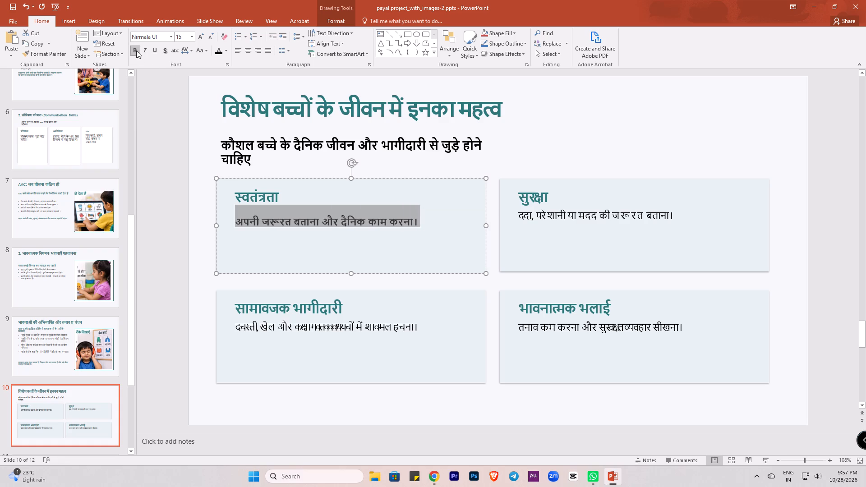
left_click(477, 257)
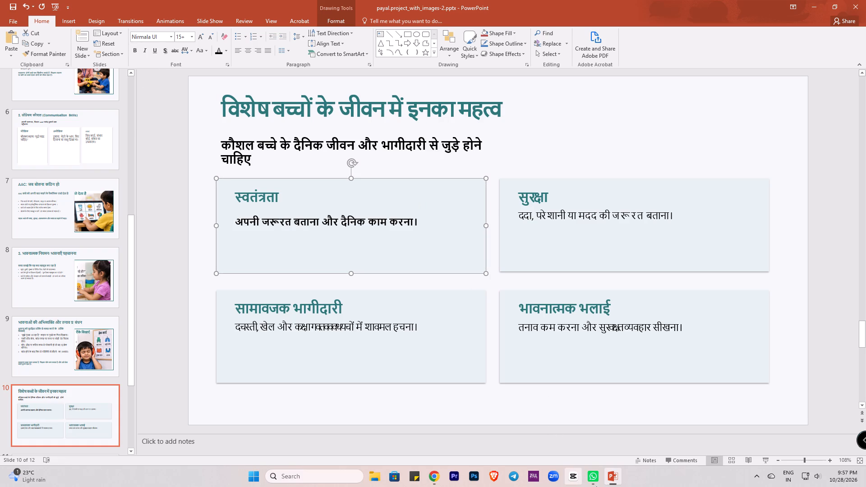
Reset the character spacing of the second card's heading "सुरक्षा" to Normal.
left_click_drag(516, 195, 532, 196)
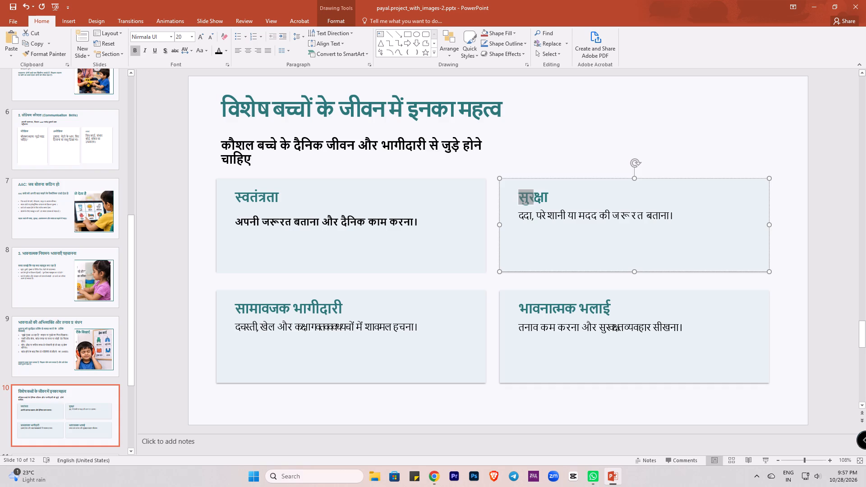
left_click_drag(532, 196, 543, 196)
left_click(189, 50)
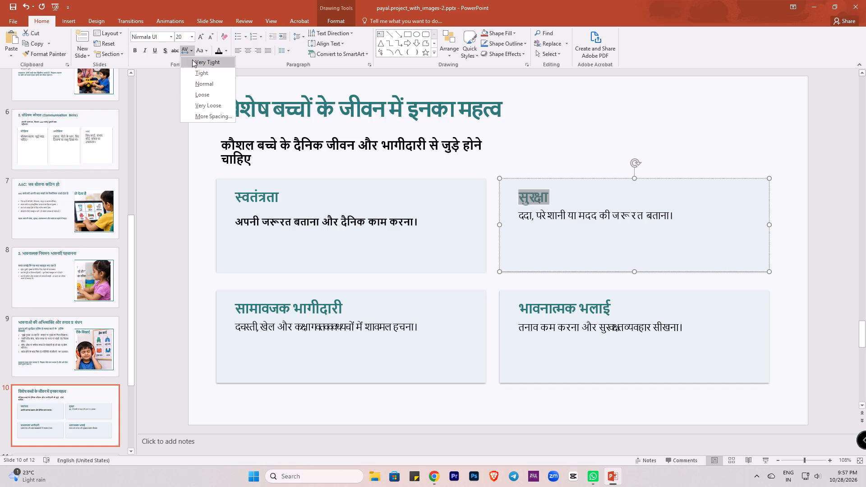
left_click(198, 81)
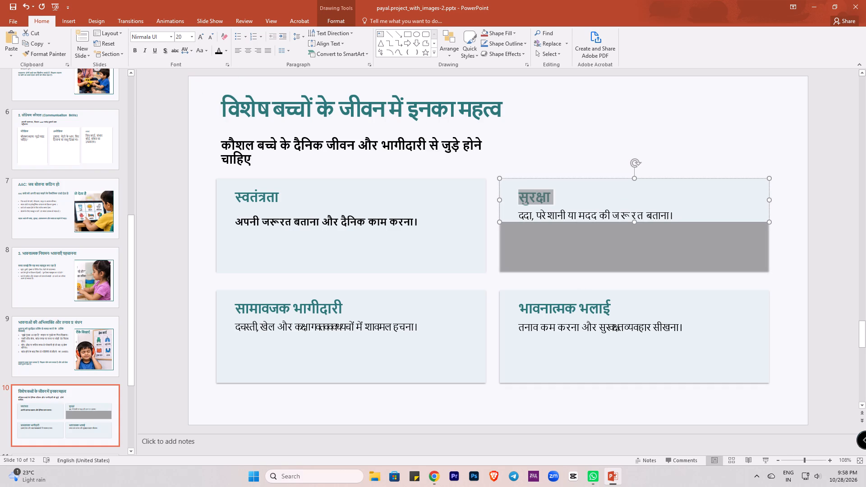
Start editing the second card's description at the beginning of the line below "सुरक्षा".
left_click(518, 217)
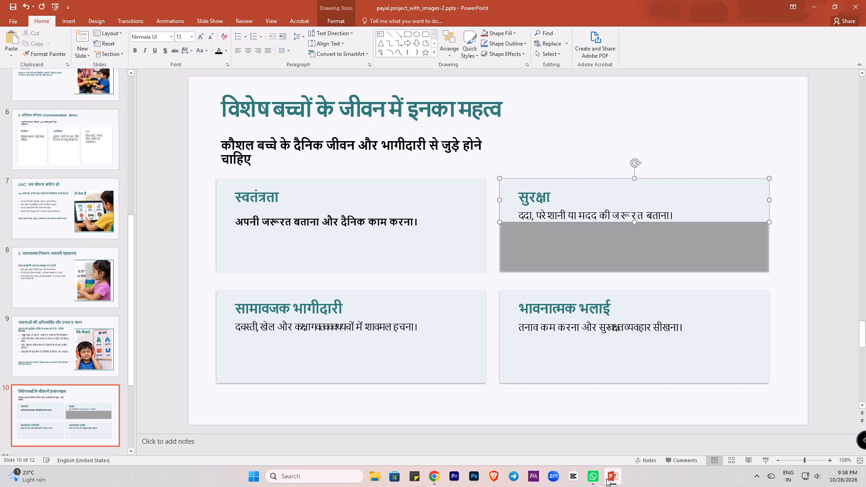
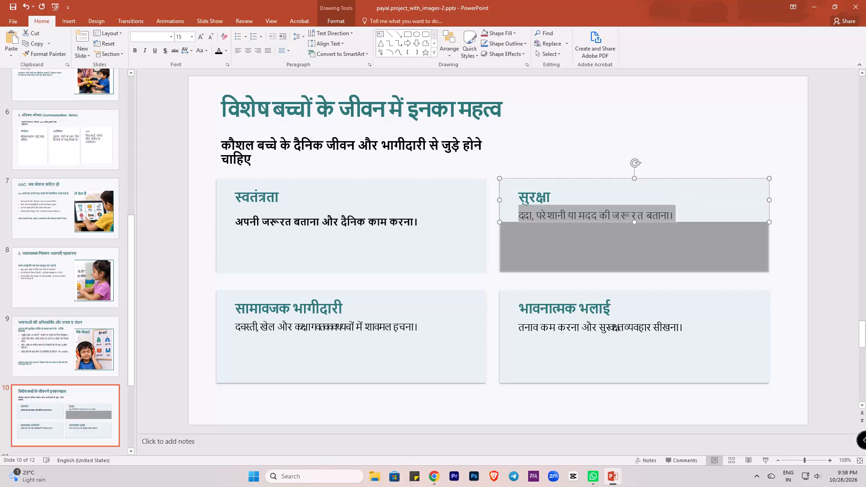
Replace the second card's garbled description with the copied line "दर्द, परेशानी या मदद की जरूरत बताना।" and set its character spacing to Normal.
key("ctrl+v")
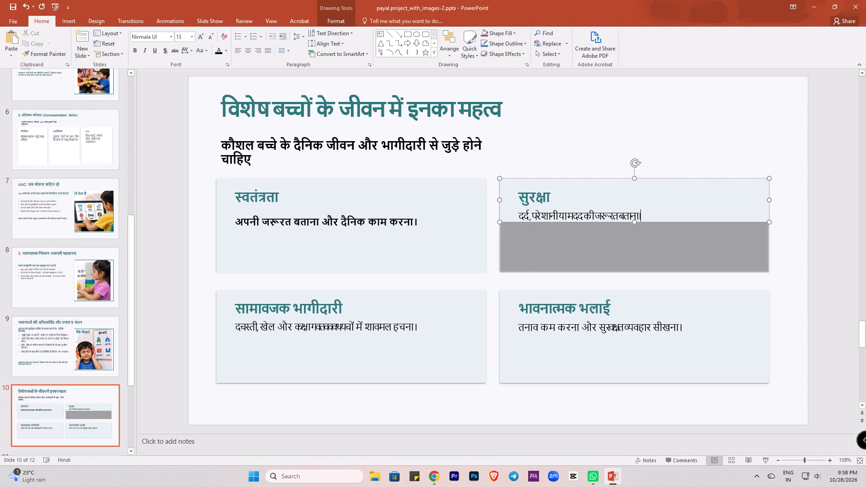
left_click_drag(517, 217, 529, 216)
left_click_drag(529, 216, 642, 223)
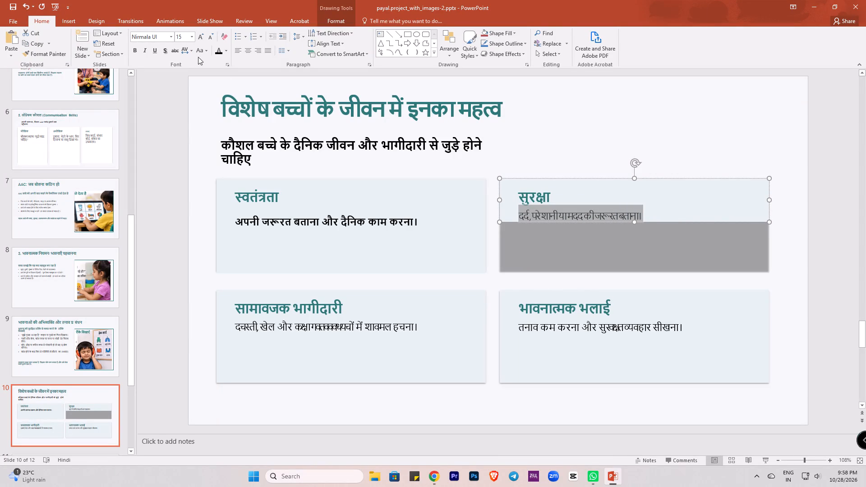
left_click(188, 52)
left_click(192, 81)
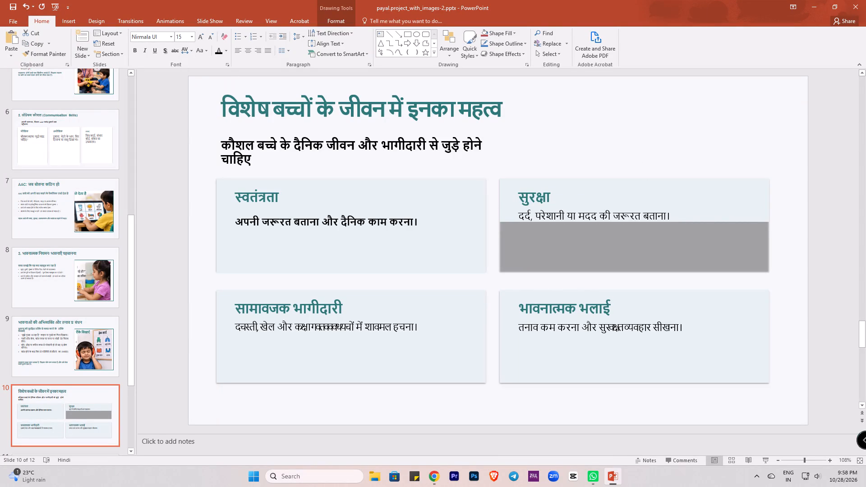
Add three blank lines below the second card's description.
left_click(677, 214)
left_click(669, 216)
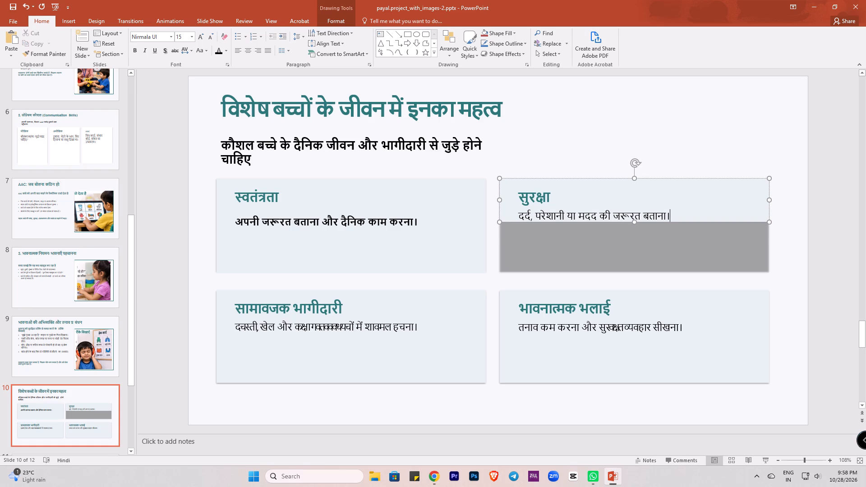
key("Return")
key("Return")
key("Return")
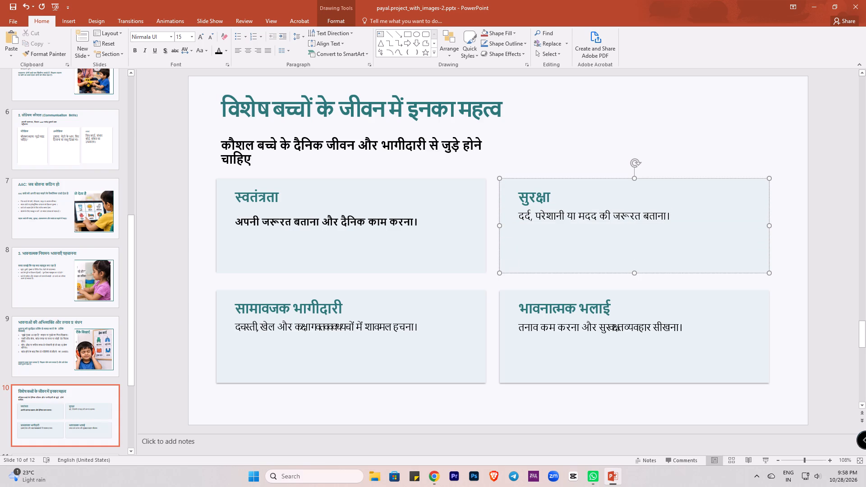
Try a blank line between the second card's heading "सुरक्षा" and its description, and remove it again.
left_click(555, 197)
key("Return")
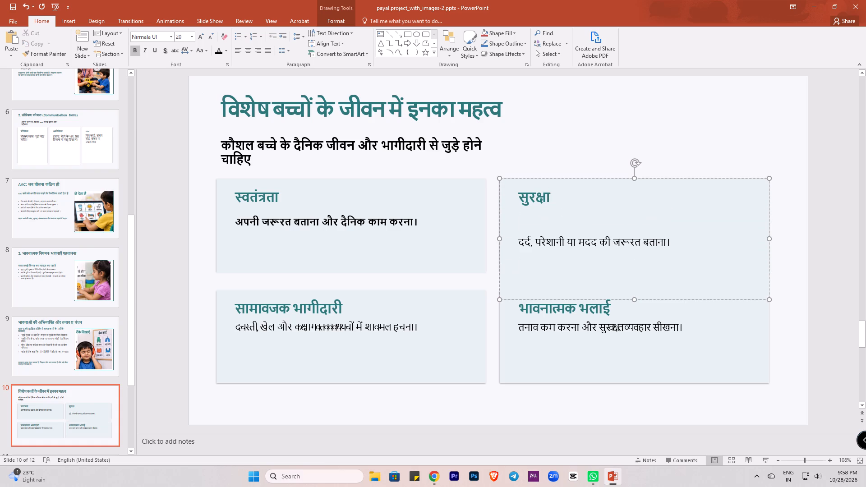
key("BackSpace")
Remove the last blank line at the bottom of the second card.
left_click(584, 267)
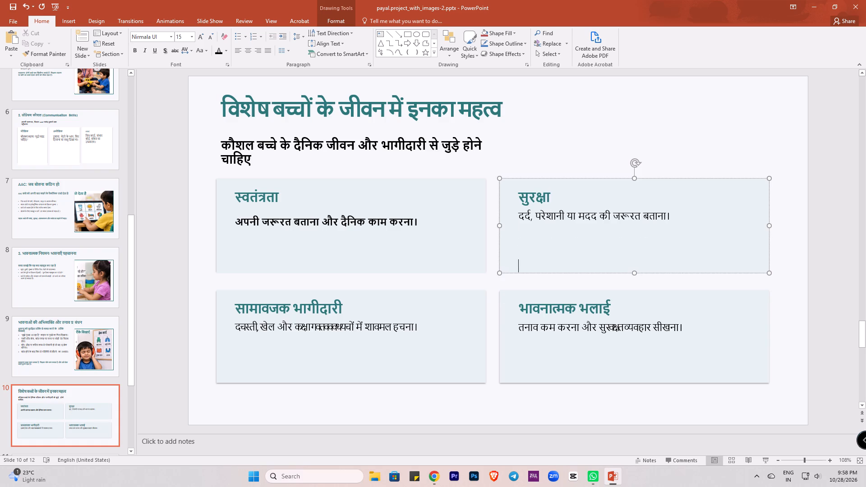
key("BackSpace")
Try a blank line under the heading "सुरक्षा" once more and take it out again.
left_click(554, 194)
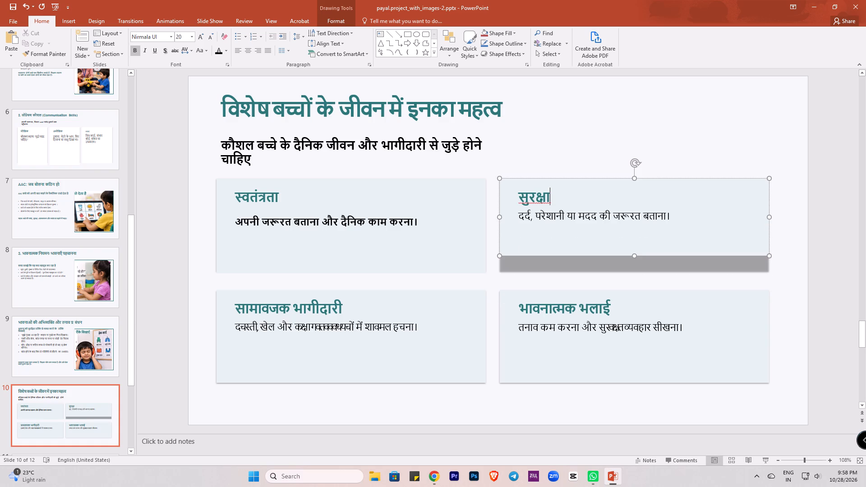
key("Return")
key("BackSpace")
Make the second card's description line "दर्द, परेशानी या मदद की जरूरत बताना।" bold.
left_click_drag(520, 215, 682, 216)
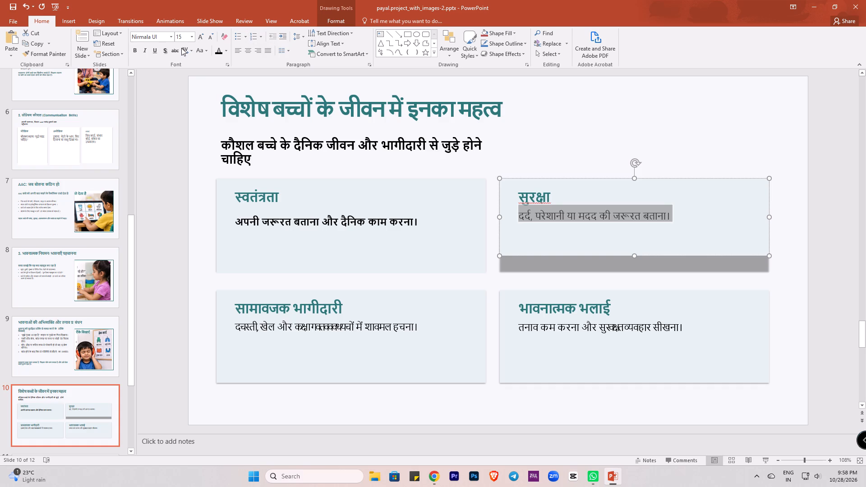
left_click(133, 49)
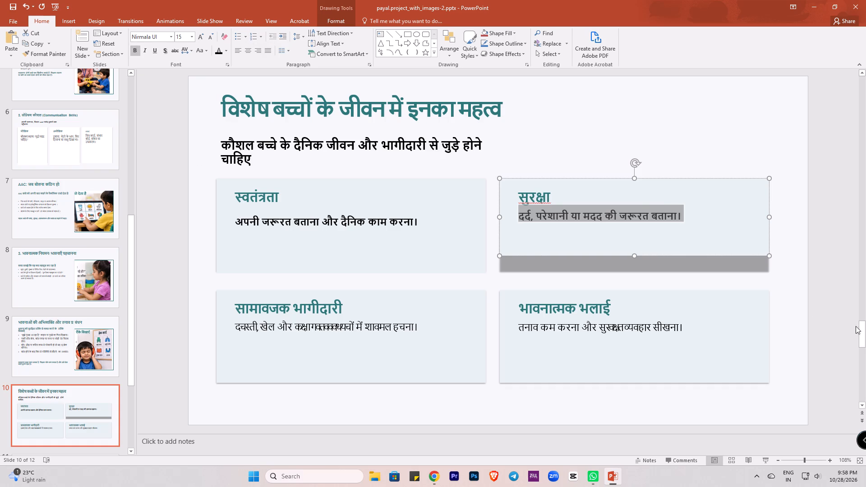
left_click(789, 287)
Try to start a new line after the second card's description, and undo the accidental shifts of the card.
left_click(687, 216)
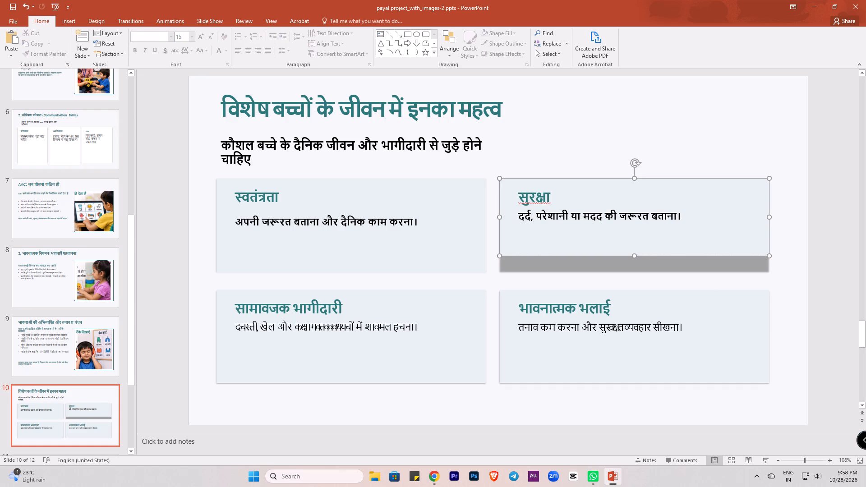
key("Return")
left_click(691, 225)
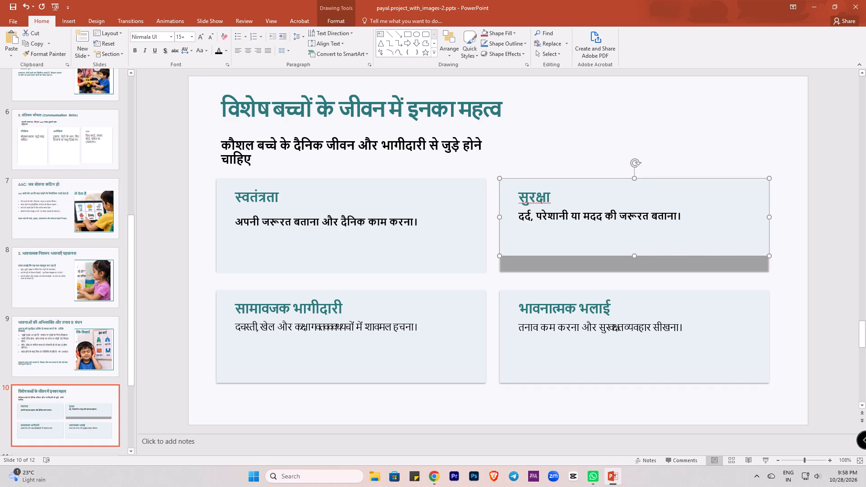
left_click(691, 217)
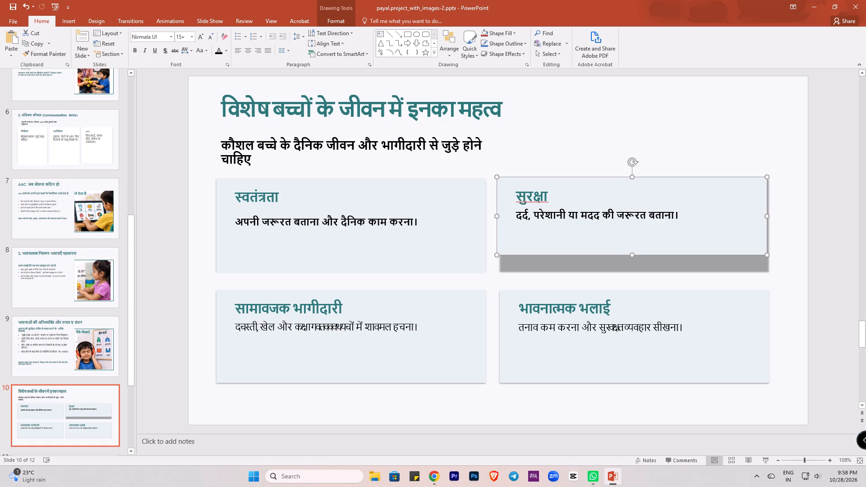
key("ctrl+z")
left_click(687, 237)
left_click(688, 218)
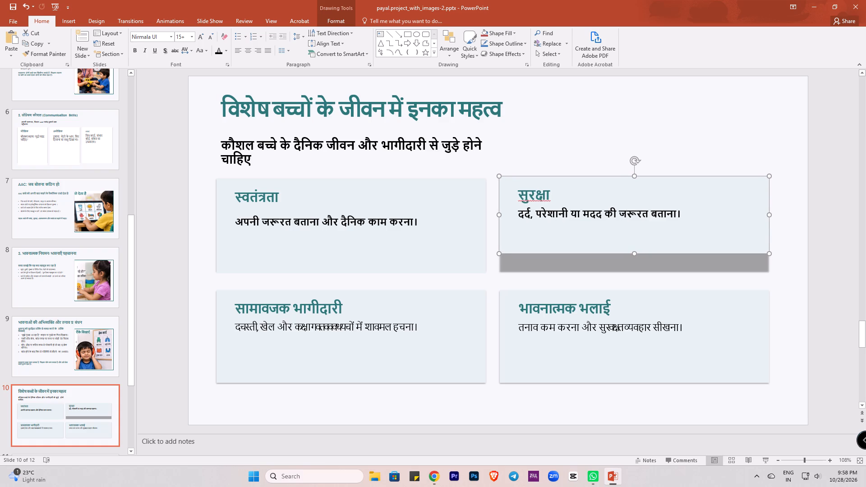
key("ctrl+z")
Add one more blank line directly below the second card's bold description.
left_click(677, 215)
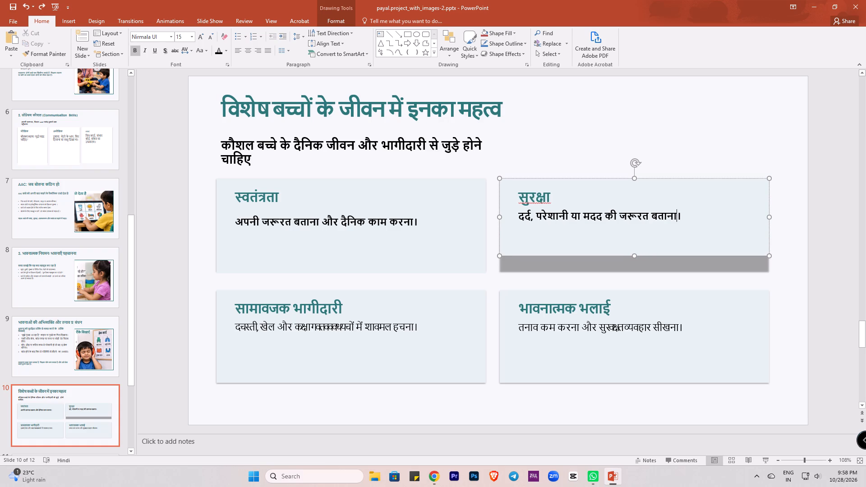
key("Right")
key("Return")
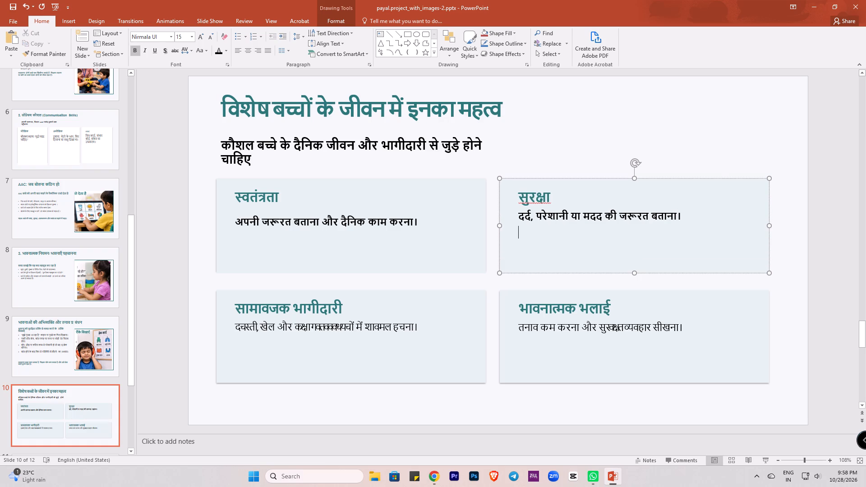
Set the line spacing of the second card's heading and description to 1.5.
left_click(547, 195)
left_click_drag(520, 193, 658, 231)
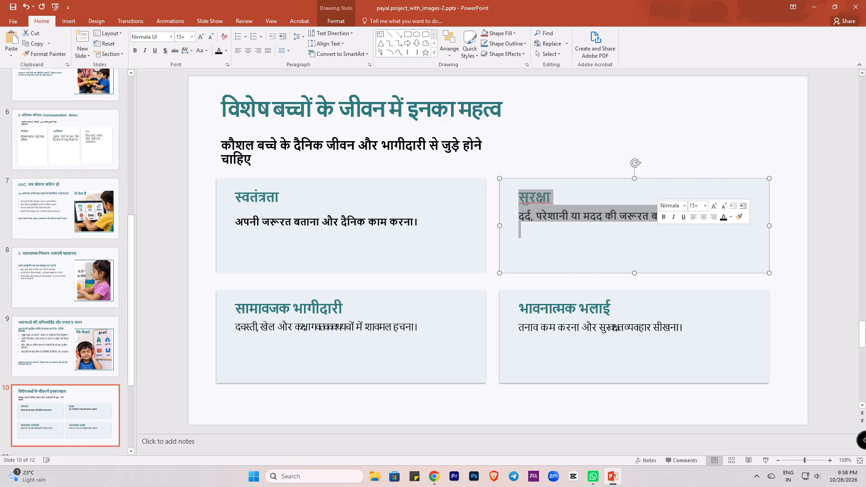
left_click(298, 39)
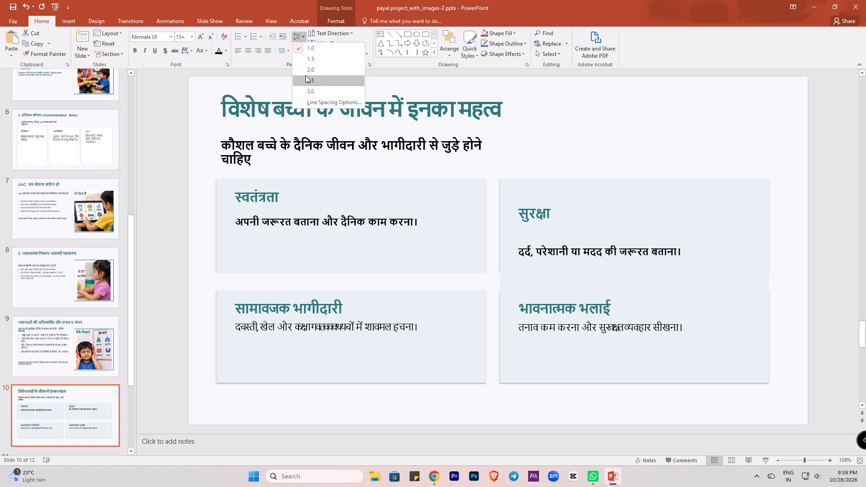
left_click(309, 64)
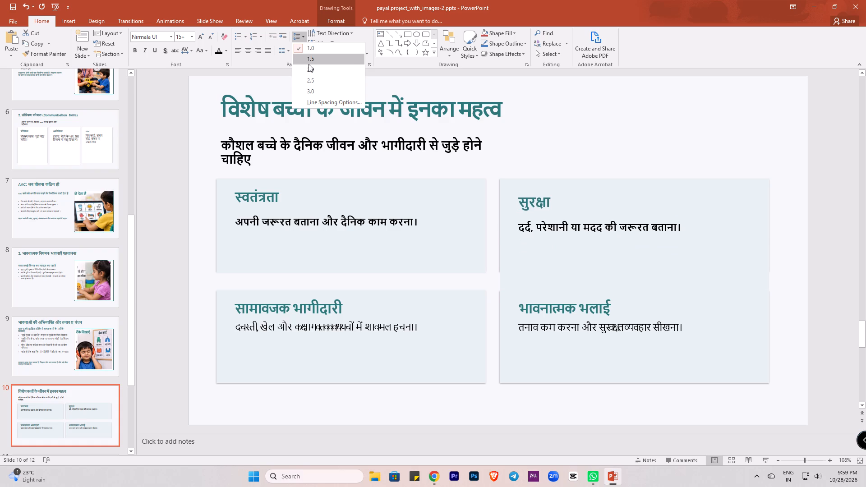
Remove the last blank line from the second card so its box shortens to clear the card below.
left_click(520, 272)
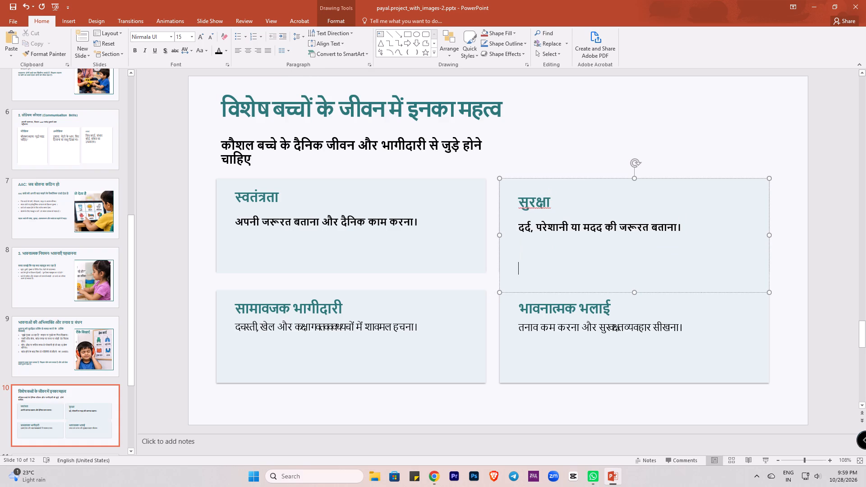
key("BackSpace")
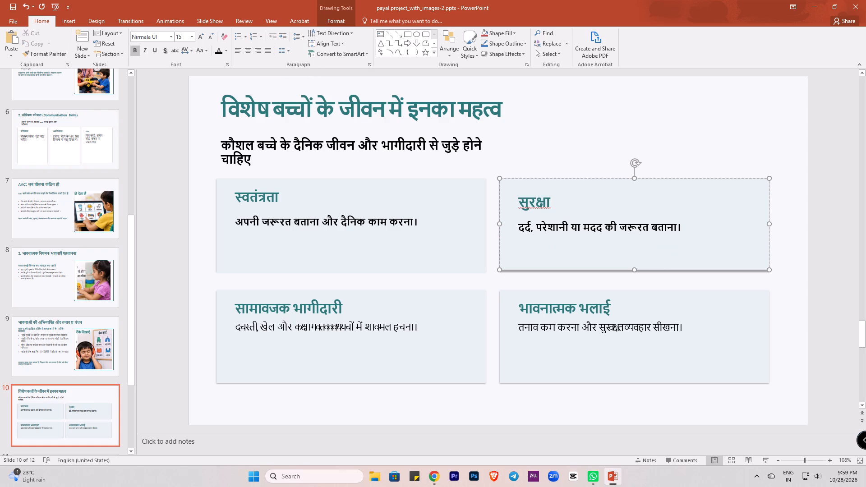
left_click(636, 270)
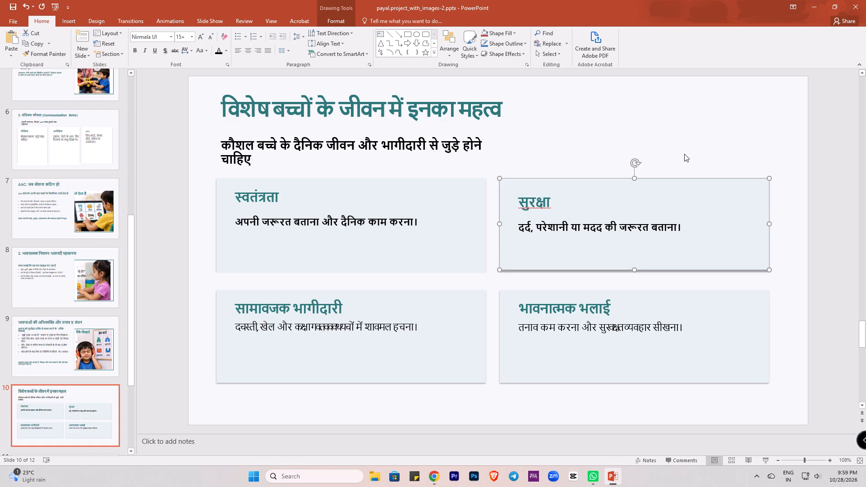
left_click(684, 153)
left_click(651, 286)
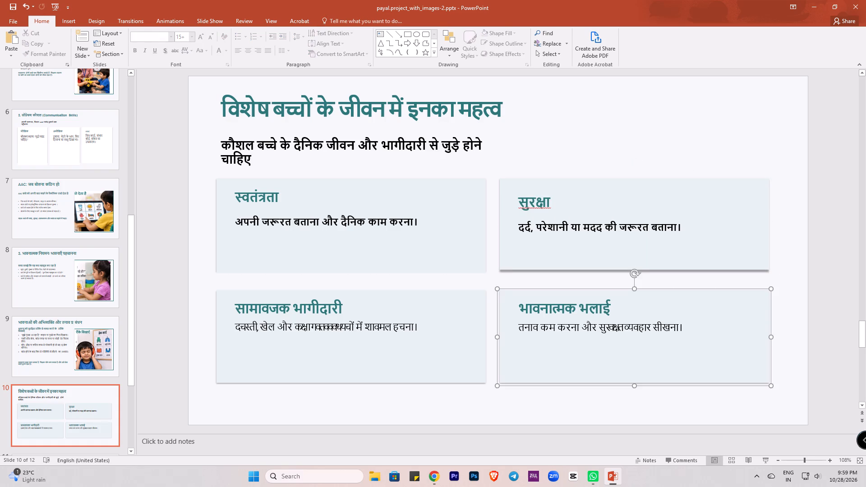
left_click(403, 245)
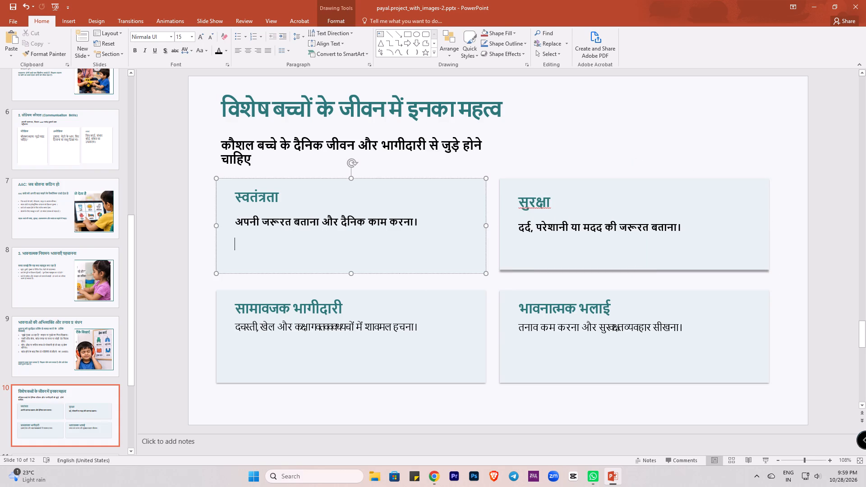
Select the third card, below the "स्वतंत्रता" card.
left_click(451, 332)
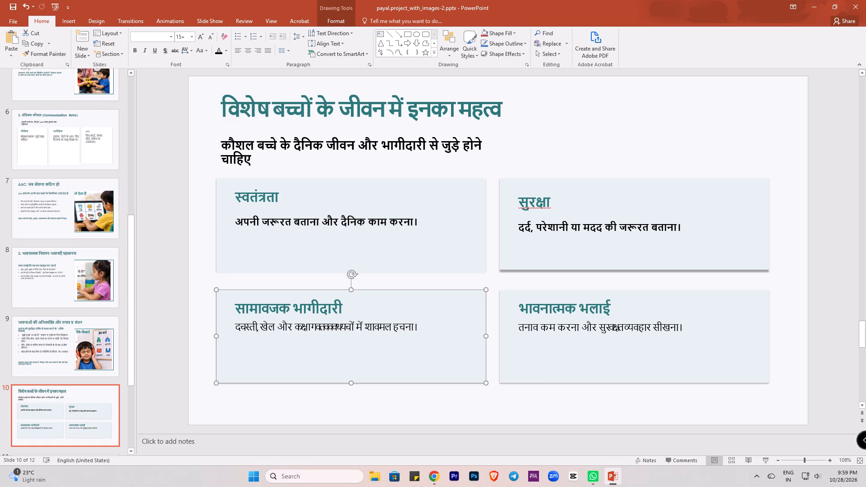
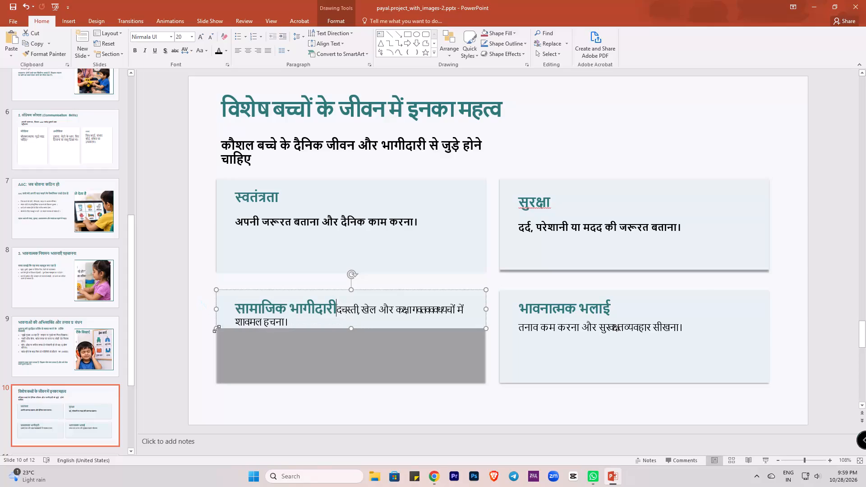
Split the third card's description onto its own line below the "सामाजिक भागीदारी" heading.
key("Return")
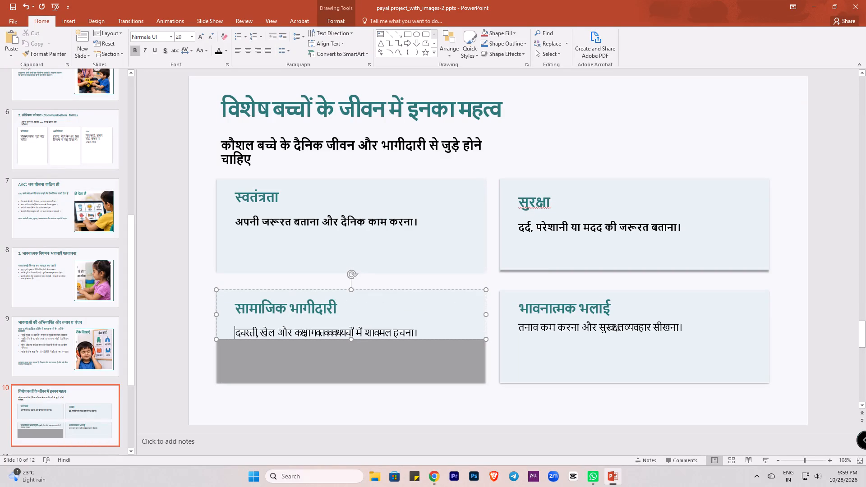
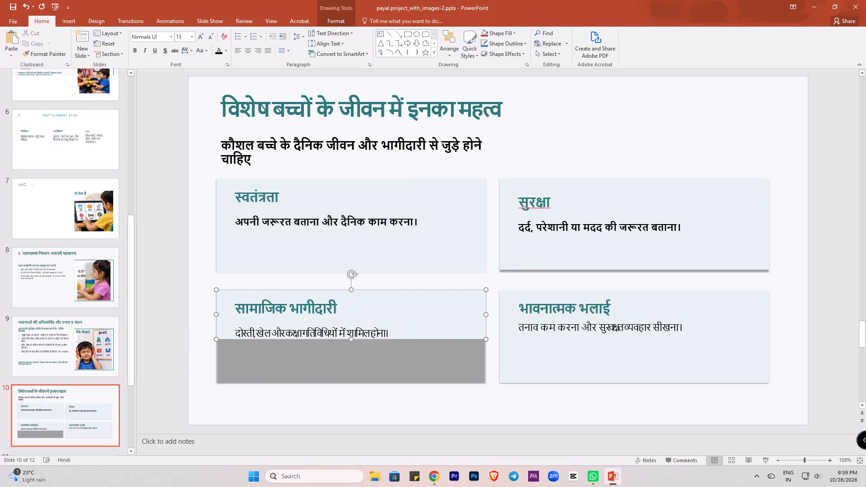
Set the description under "सामाजिक भागीदारी" to Normal character spacing and make it bold.
left_click_drag(234, 333, 398, 348)
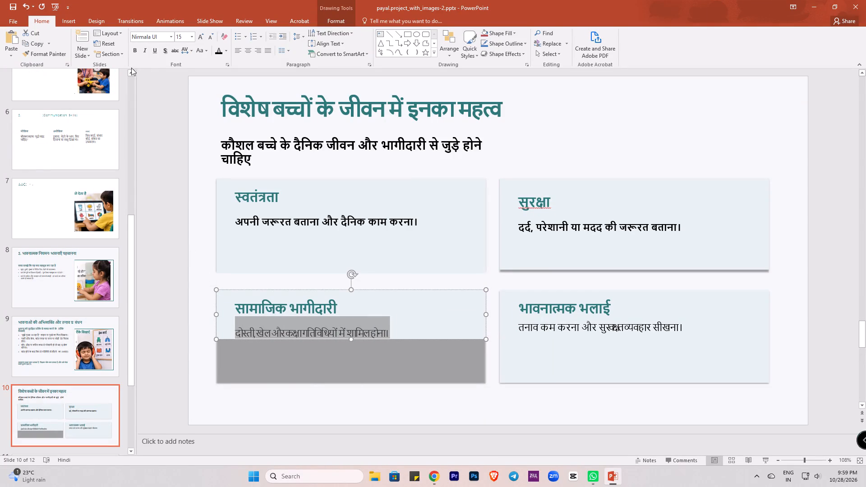
left_click(187, 50)
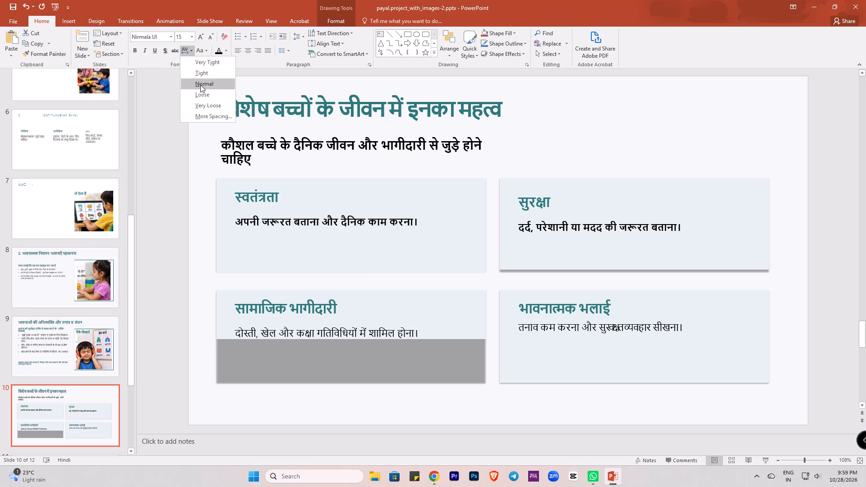
left_click(200, 85)
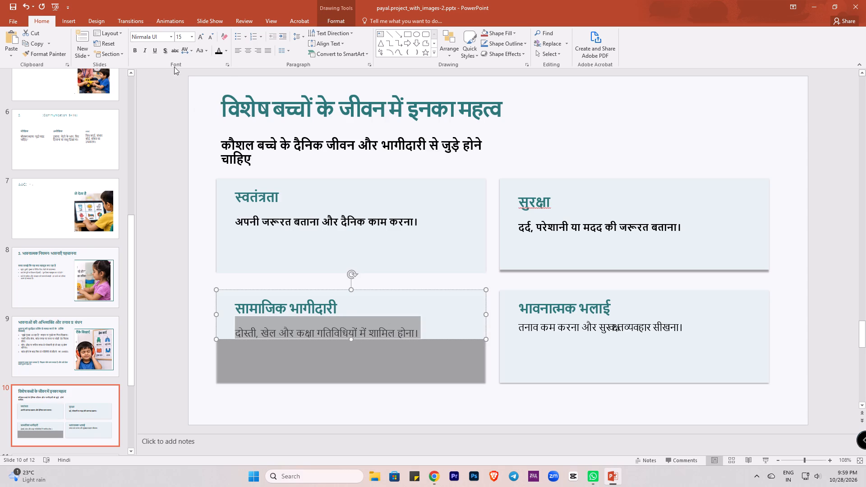
left_click(136, 50)
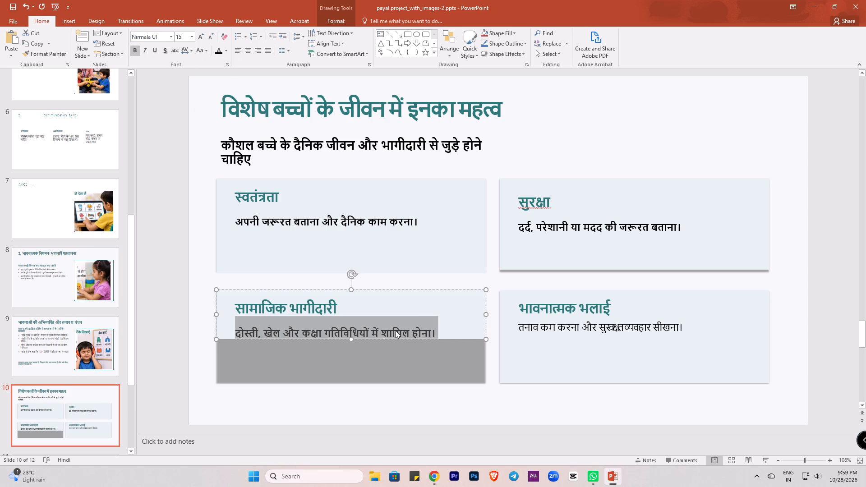
Add two blank lines after the "सामाजिक भागीदारी" description so its text box covers the grey area below.
left_click(447, 334)
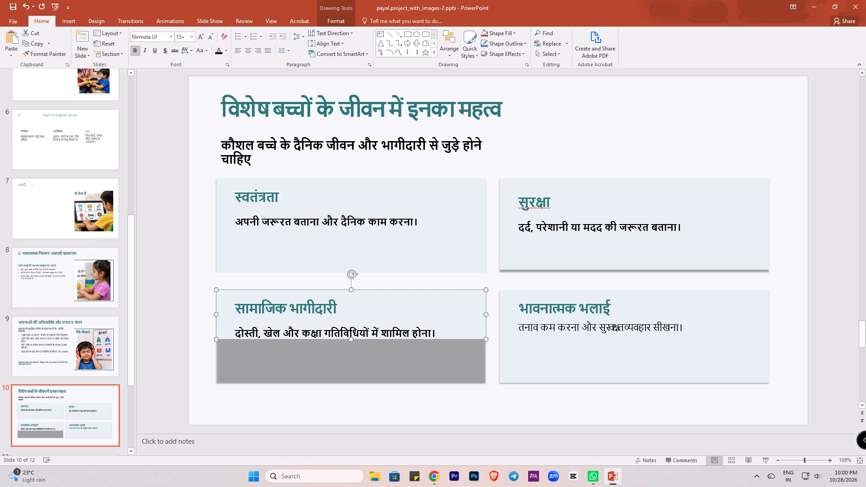
left_click(434, 333)
key("Return")
key("Return")
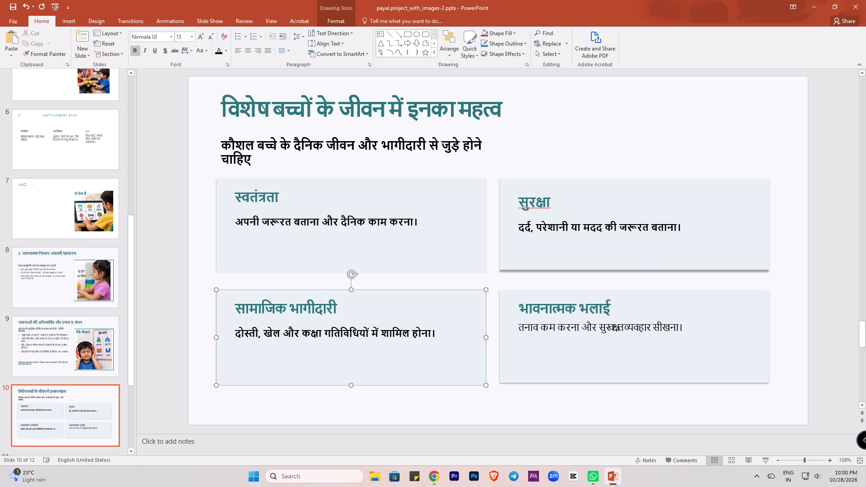
Select the text box of the "भावनात्मक भलाई" card.
left_click(566, 354)
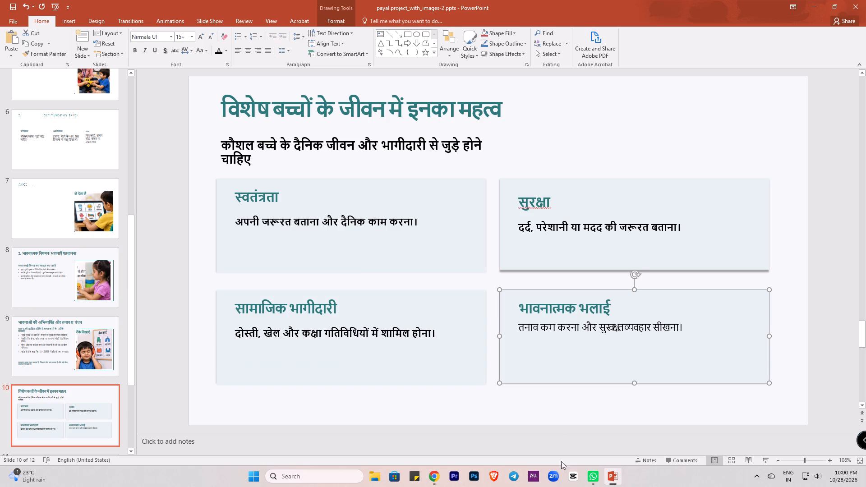
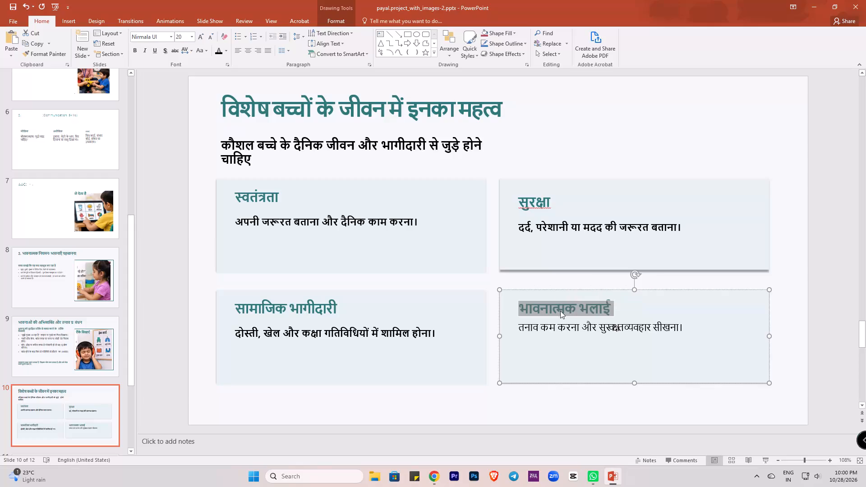
Replace the fourth card's heading with the copied text "भावनात्मक भलाई" and put the description on its own line below.
key("ctrl+v")
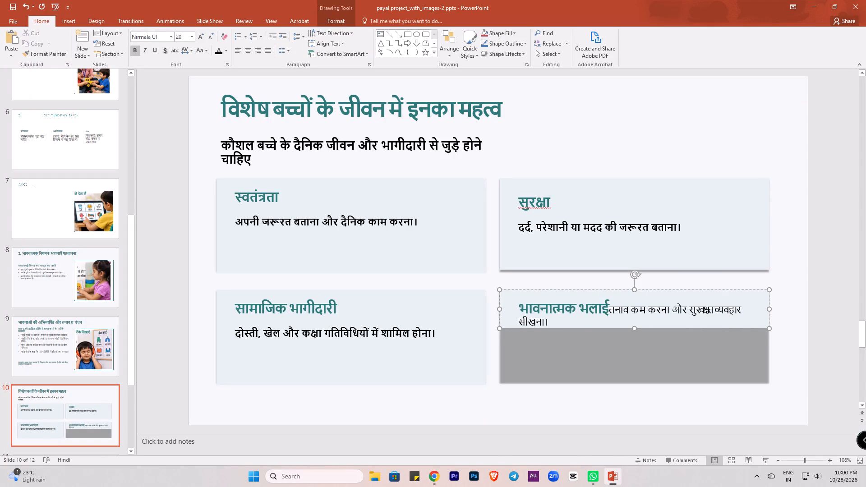
key("Return")
Select the description line under the "भावनात्मक भलाई" heading.
left_click_drag(517, 331, 570, 333)
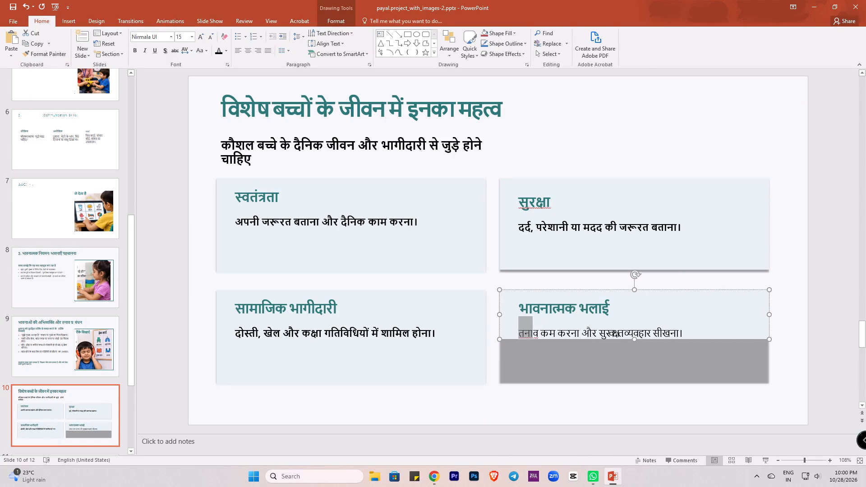
left_click_drag(570, 333, 678, 337)
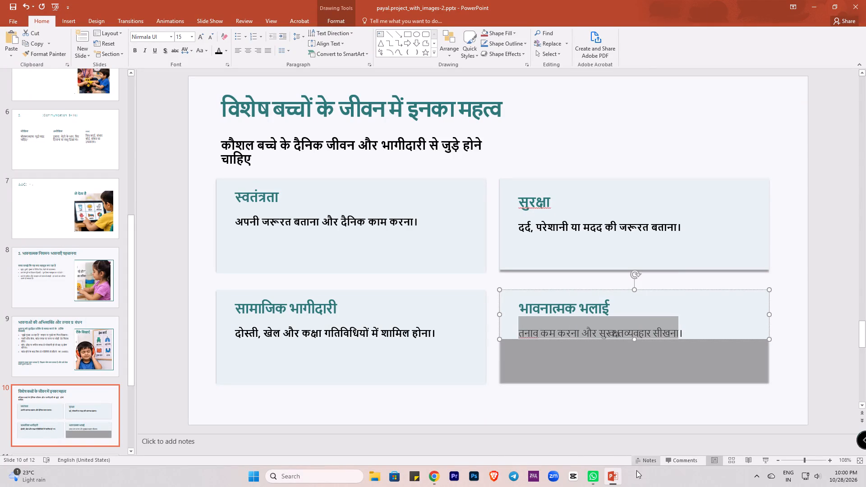
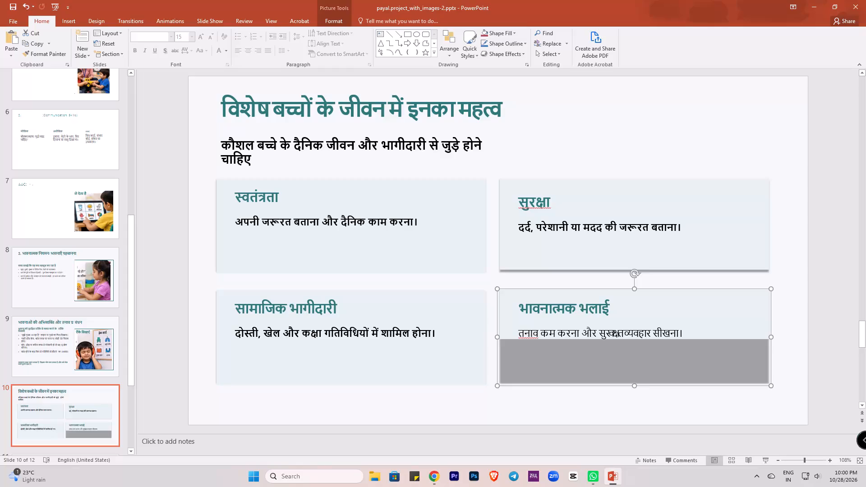
Replace the fourth card's description with the copied text "तनाव कम करना और सुरक्षित व्यवहार सीखना।" and make it bold.
left_click_drag(519, 332, 661, 345)
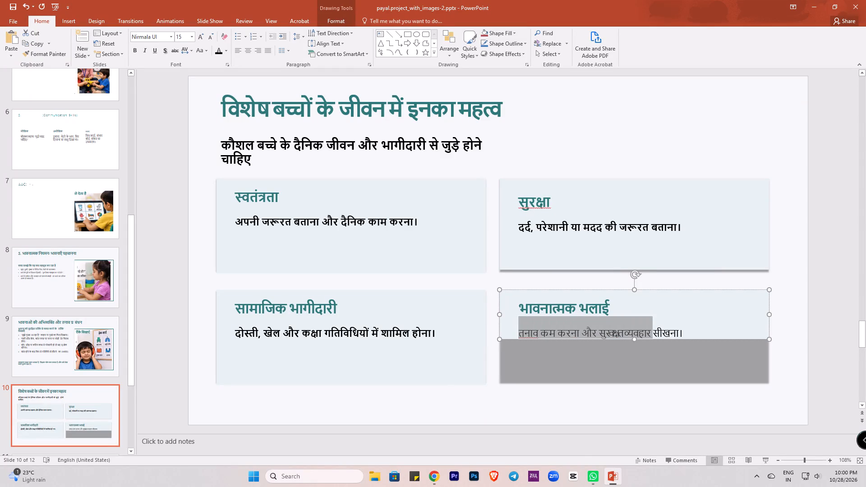
left_click_drag(661, 345, 684, 345)
key("ctrl+v")
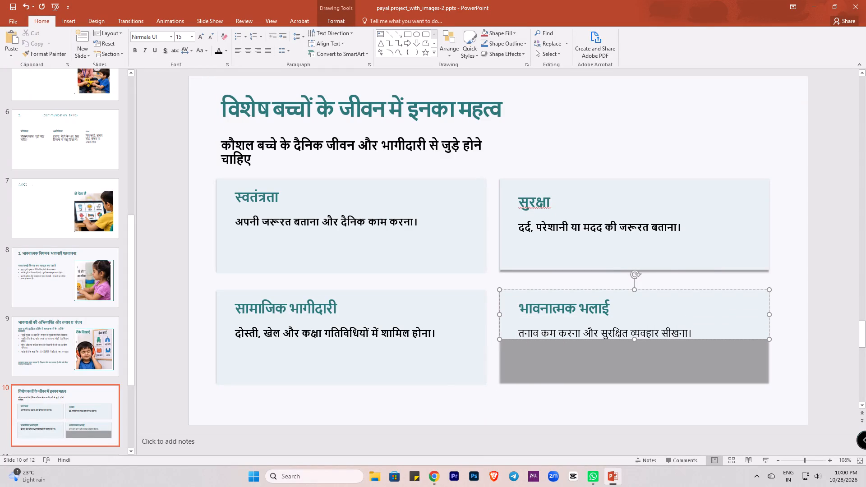
left_click_drag(515, 333, 704, 335)
left_click(137, 47)
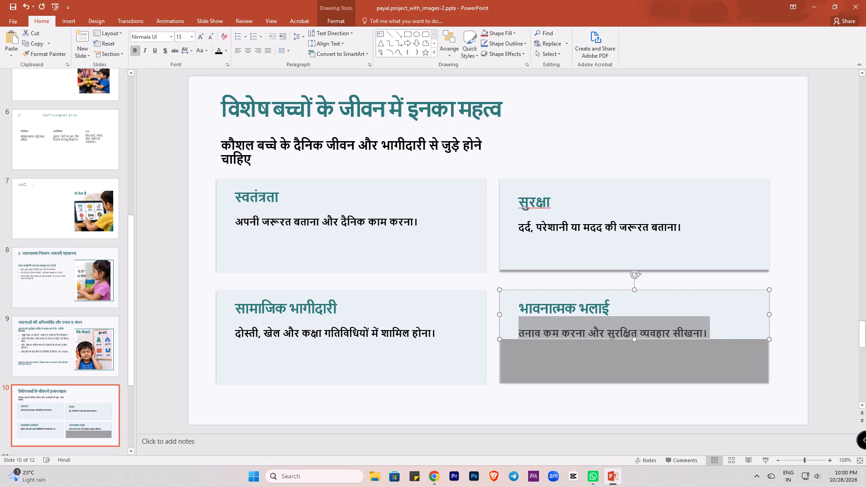
Add two blank lines after the description so the "भावनात्मक भलाई" card's light background extends over the grey area.
left_click(705, 331)
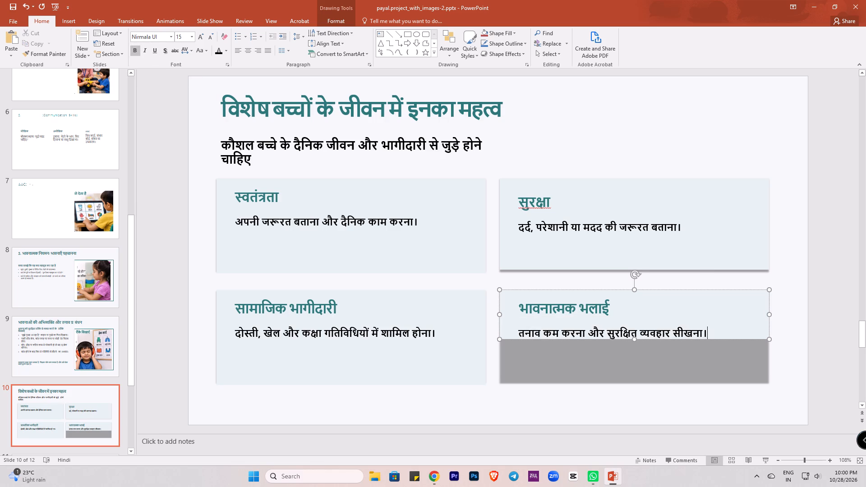
key("Return")
key("Return")
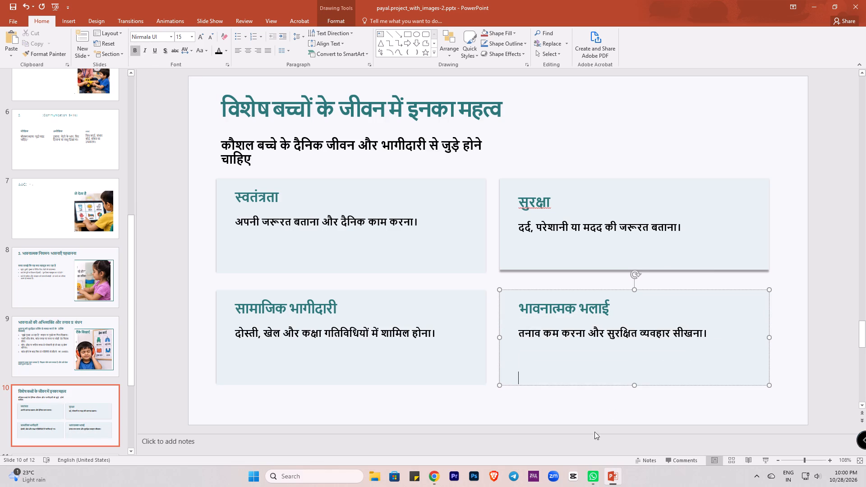
left_click(399, 412)
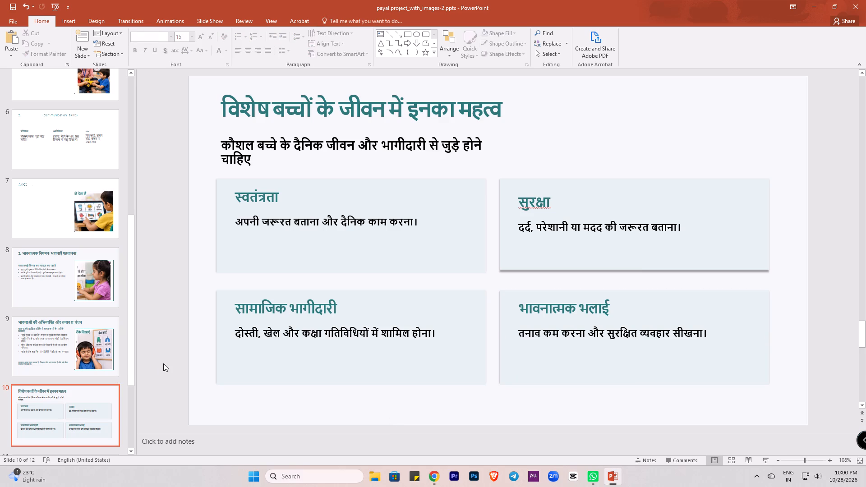
Move on to slide 11, the garbled slide with the teacher and children picture.
scroll(163, 363, "down", 1)
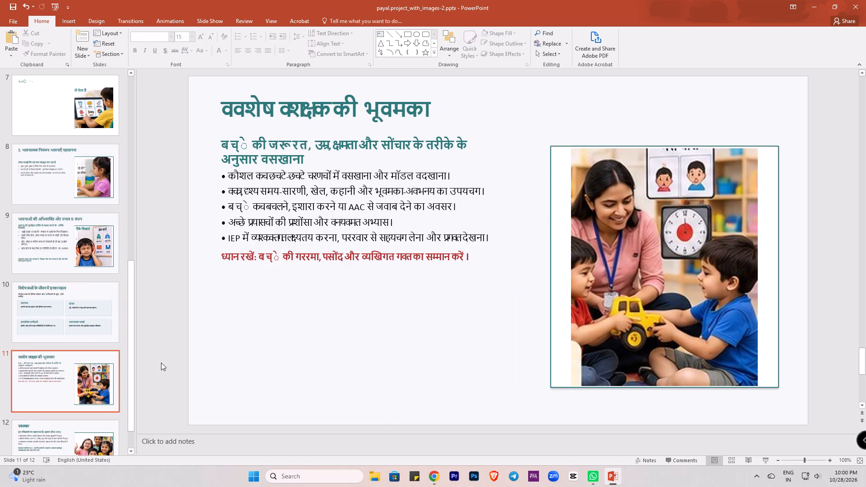
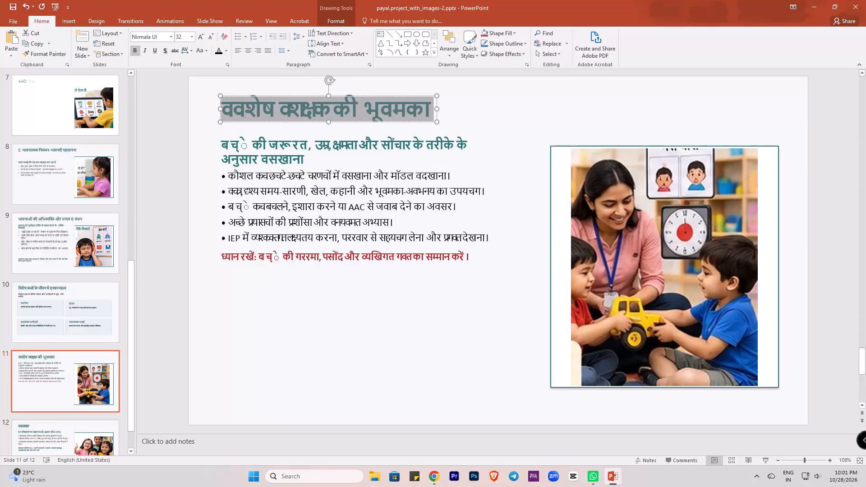
Replace slide 11's garbled title with the copied text "विशेष शिक्षक की भूमिका".
key("ctrl+v")
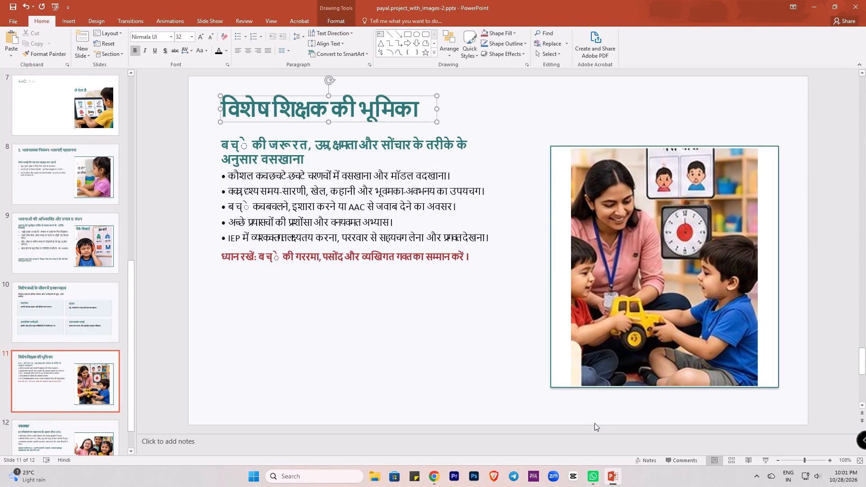
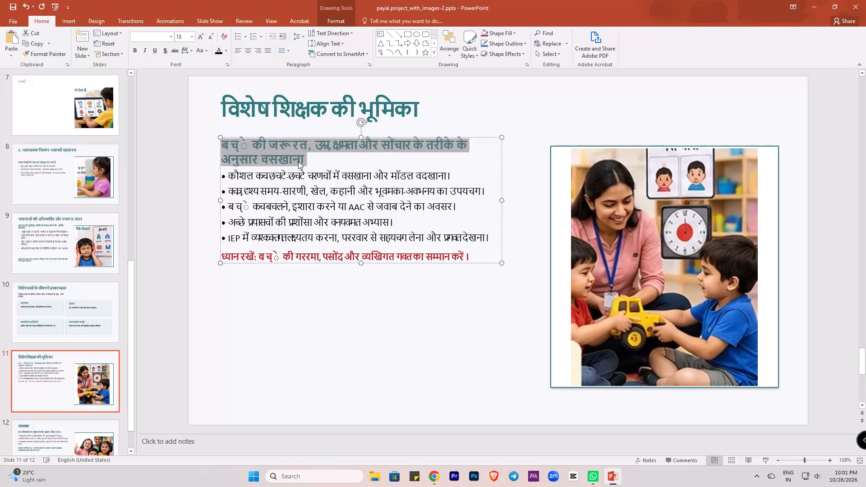
Replace slide 11's garbled subheading with the copied "बच्चे की जरूरत, उम्र, क्षमता और संचार के तरीके के अनुसार सिखाना", using Normal character spacing.
key("ctrl+v")
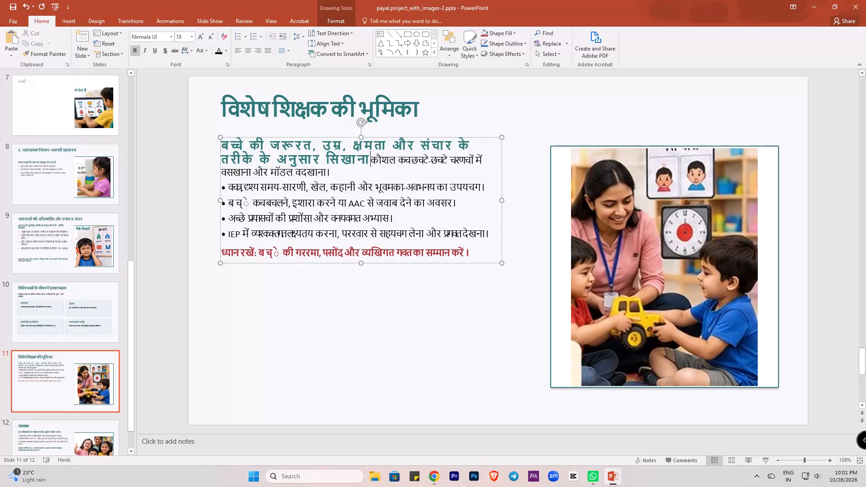
left_click_drag(371, 158, 220, 143)
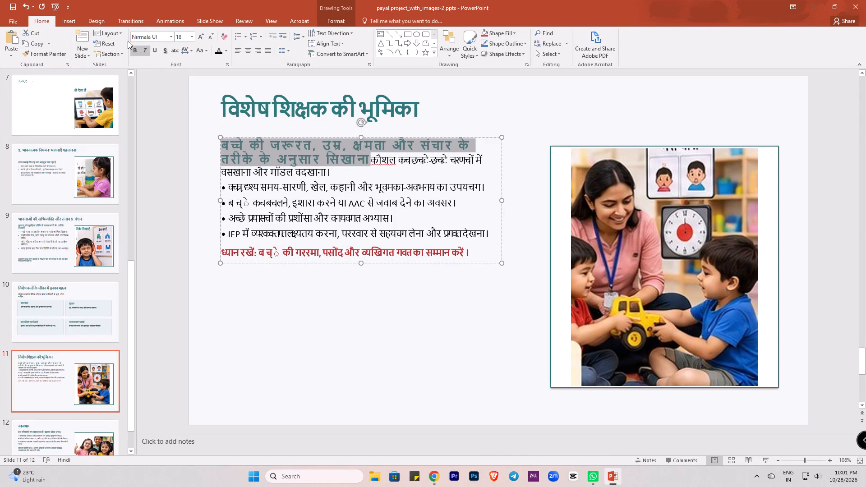
left_click(189, 49)
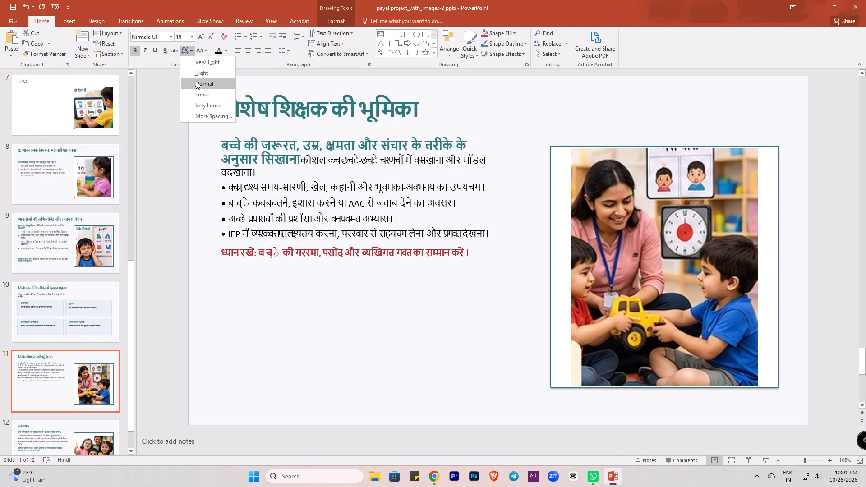
left_click(196, 81)
Separate the body text starting with "कौशल" from the subheading on slide 11 with a blank line.
left_click(300, 158)
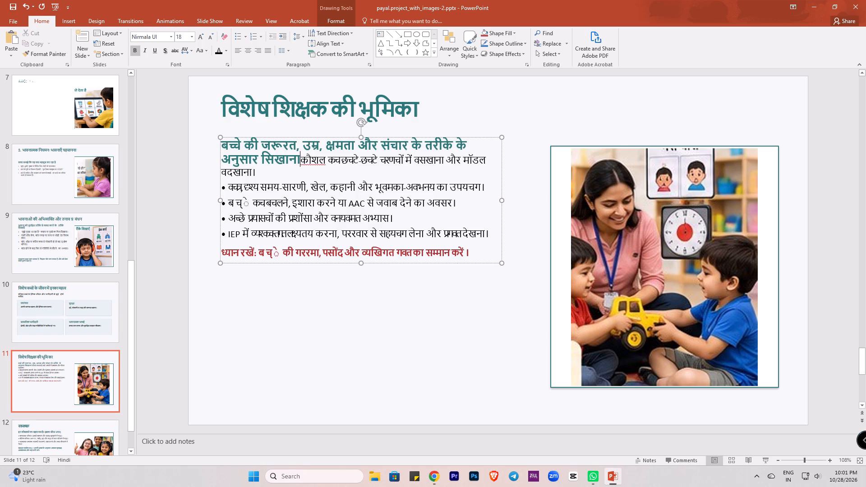
key("Return")
key("Return")
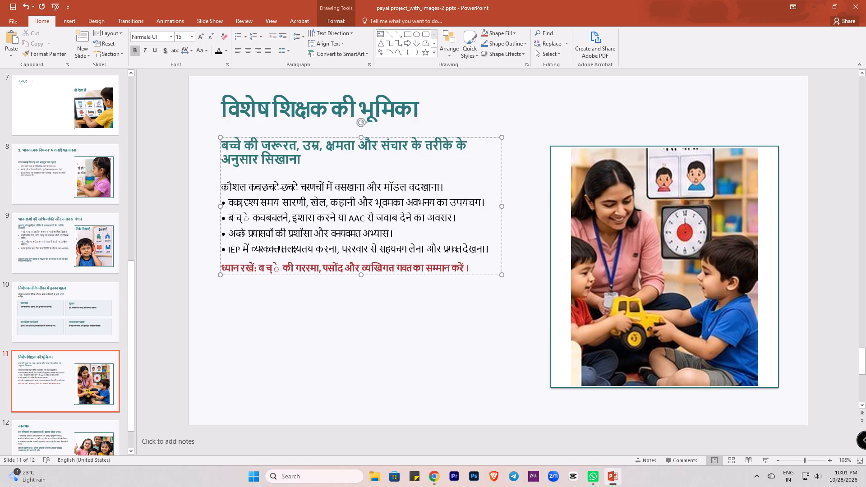
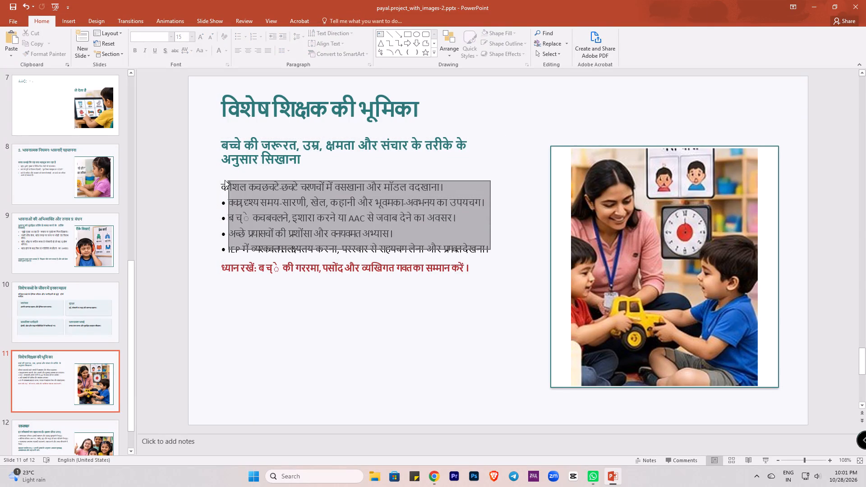
Replace slide 11's garbled body lines, from "कौशल" through the IEP bullet, with the copied corrected Hindi text.
left_click_drag(222, 187, 438, 255)
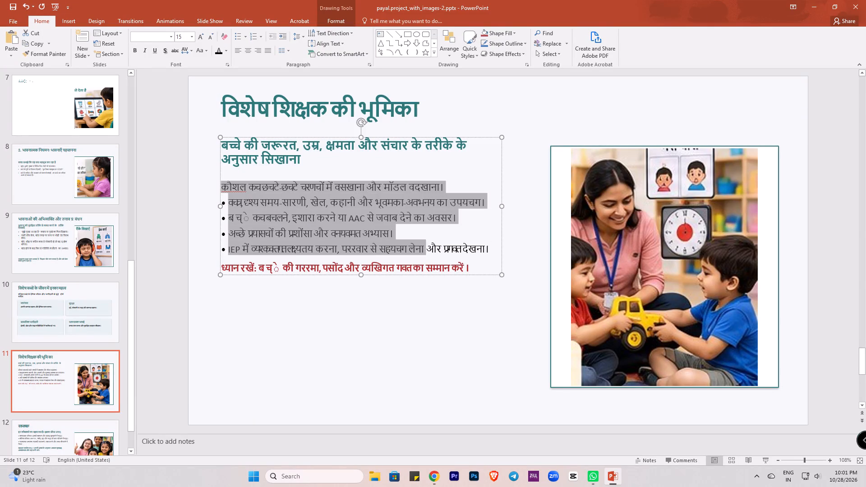
left_click_drag(438, 255, 489, 251)
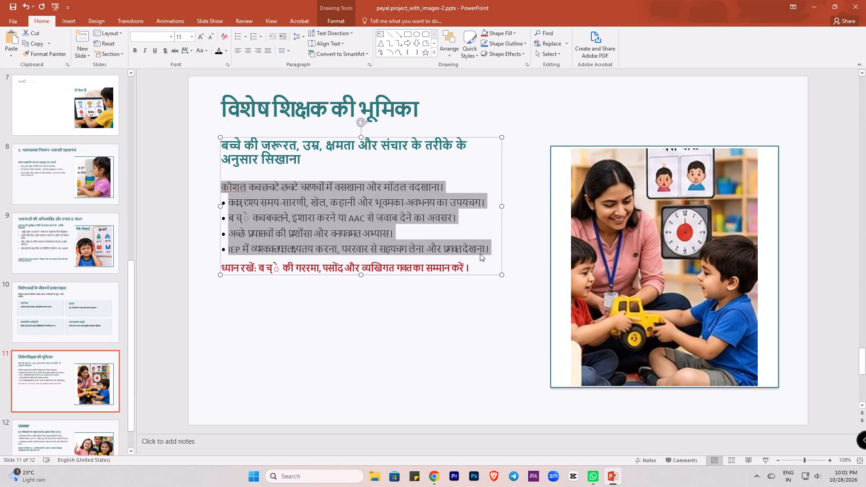
key("ctrl+v")
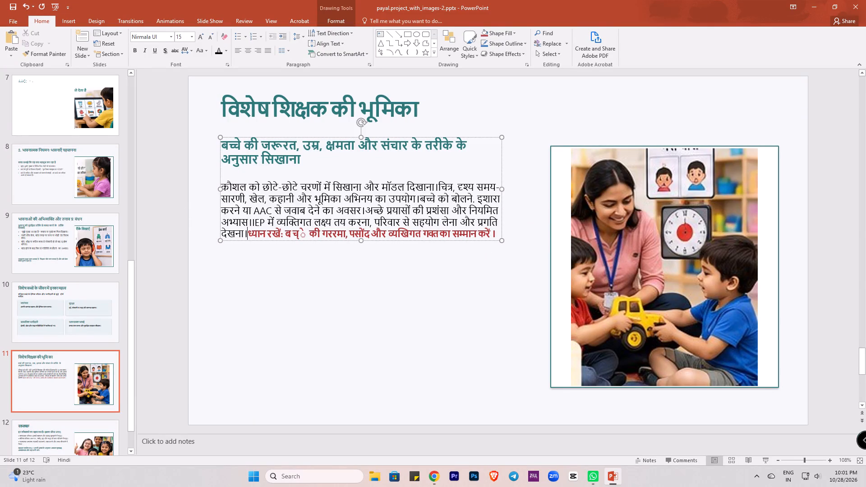
Apply bullets to the pasted body text on slide 11 and start a separate bullet at "चित्र, दृश्य समय-सारणी".
left_click(223, 184)
left_click(236, 38)
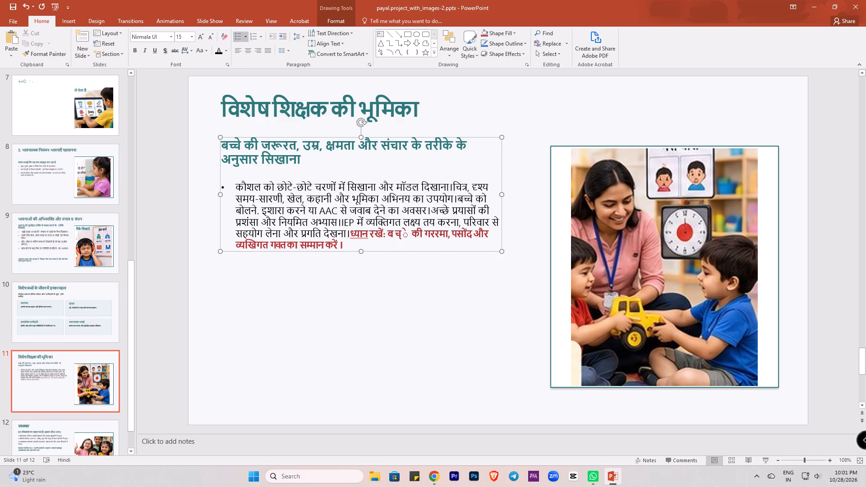
left_click(451, 185)
key("Return")
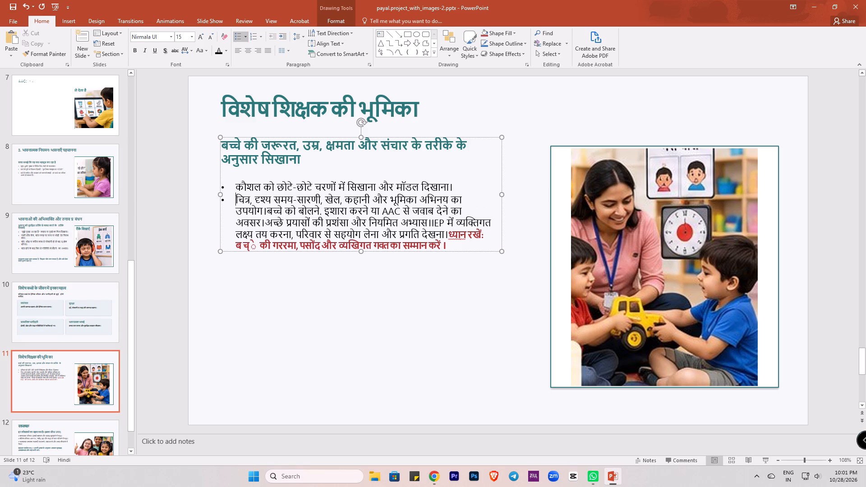
Start separate bullets on slide 11 at "बच्चे को बोलने", "अच्छे प्रयासों" and "IEP में व्यक्तिगत".
left_click(266, 211)
key("Return")
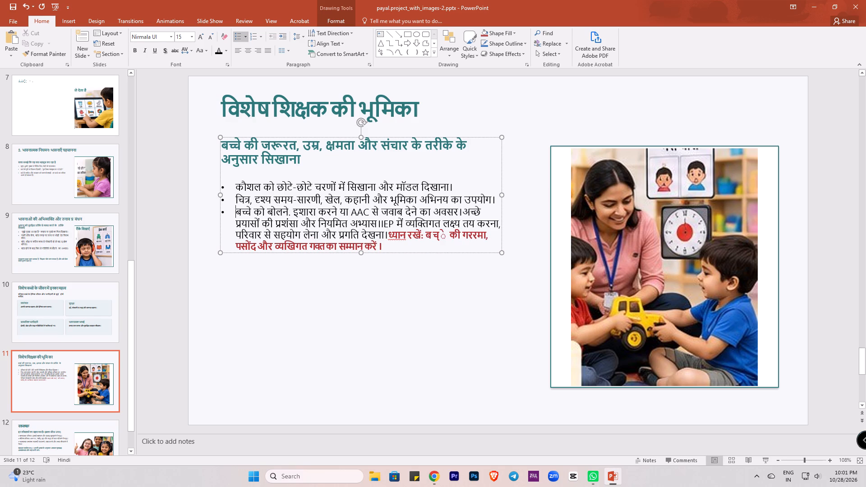
left_click(462, 211)
key("Return")
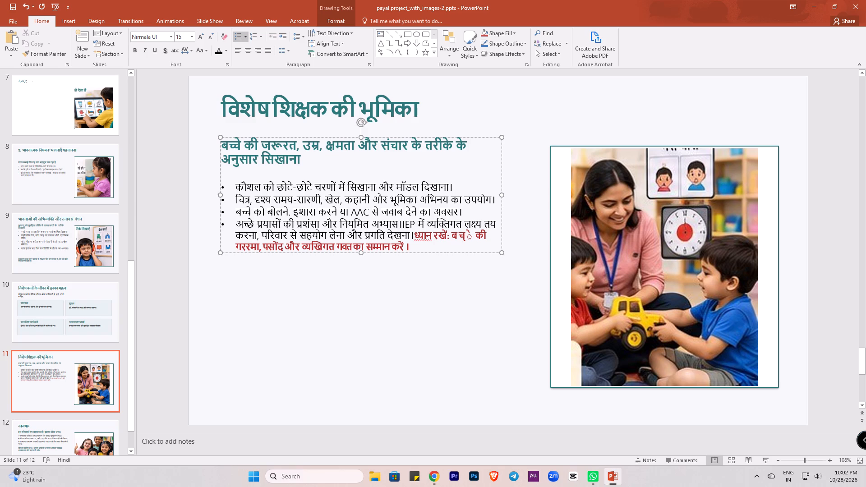
left_click(401, 222)
key("Return")
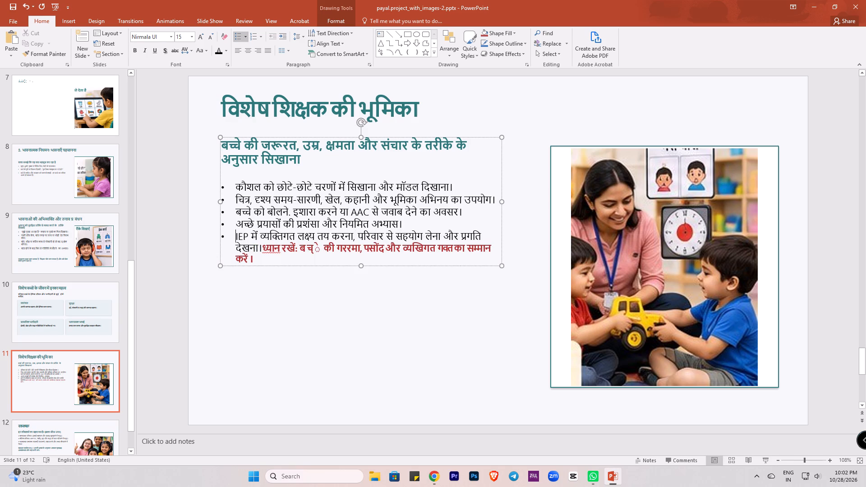
Put the red "ध्यान रखें" note on slide 11 in its own paragraph, separated from the IEP bullet by a blank line.
left_click(262, 246)
key("Return")
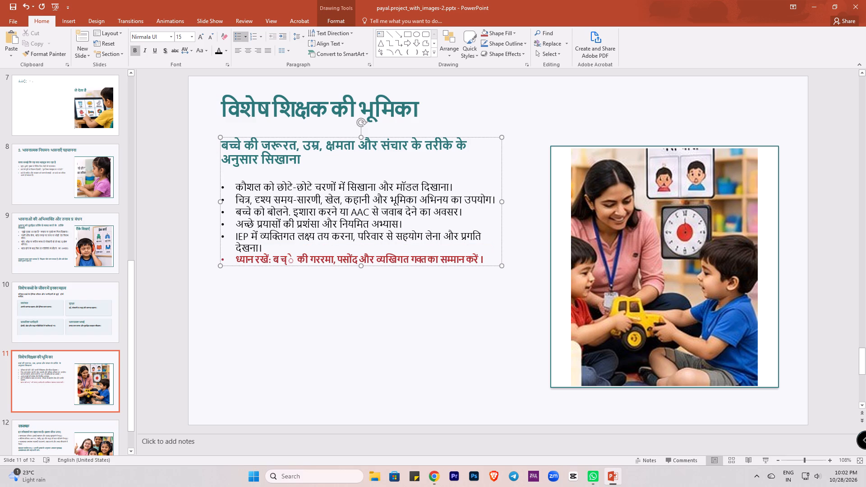
key("Return")
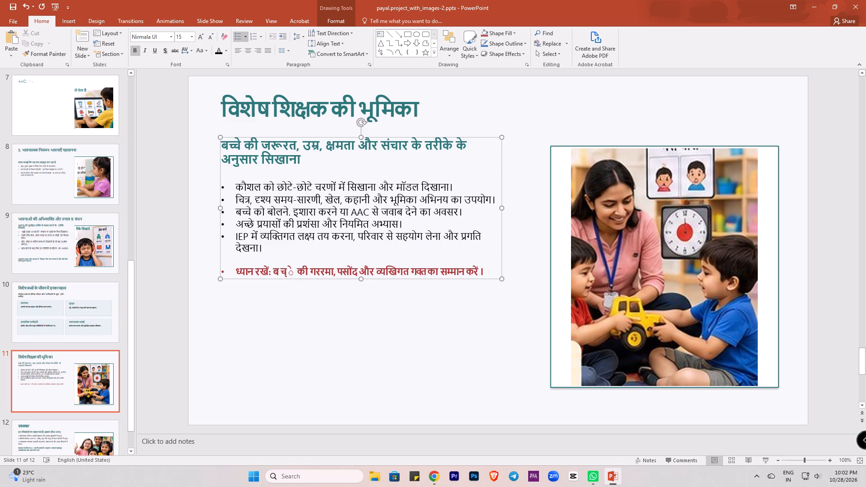
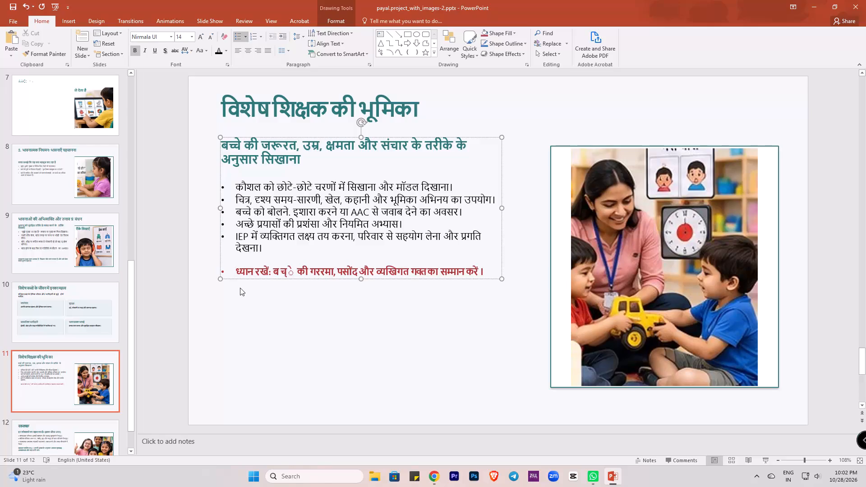
Remove the bullet from slide 11's red note and replace its text with the copied "ध्यान रखें: बच्चे की गरिमा, पसंद और व्यक्तिगत गति का सम्मान करें।".
key("BackSpace")
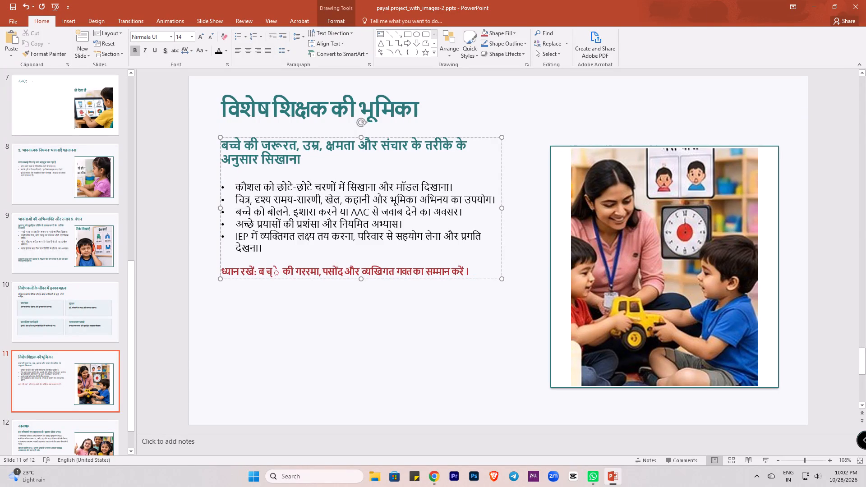
left_click_drag(223, 271, 476, 269)
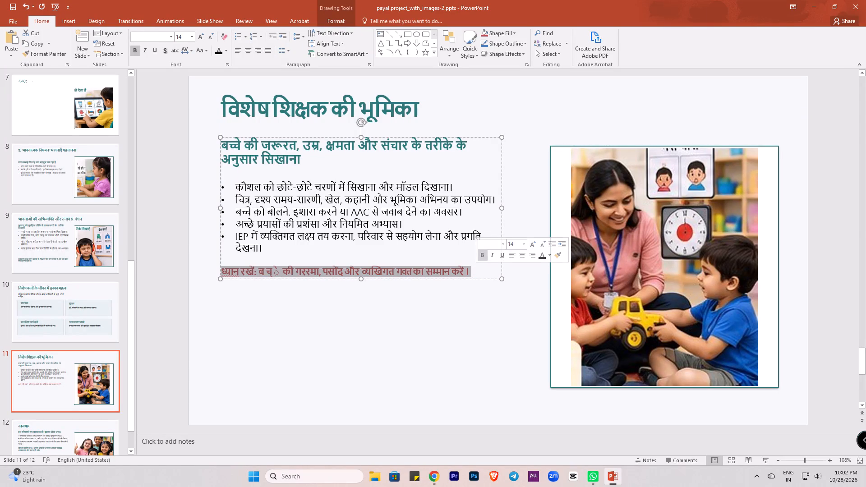
key("ctrl+v")
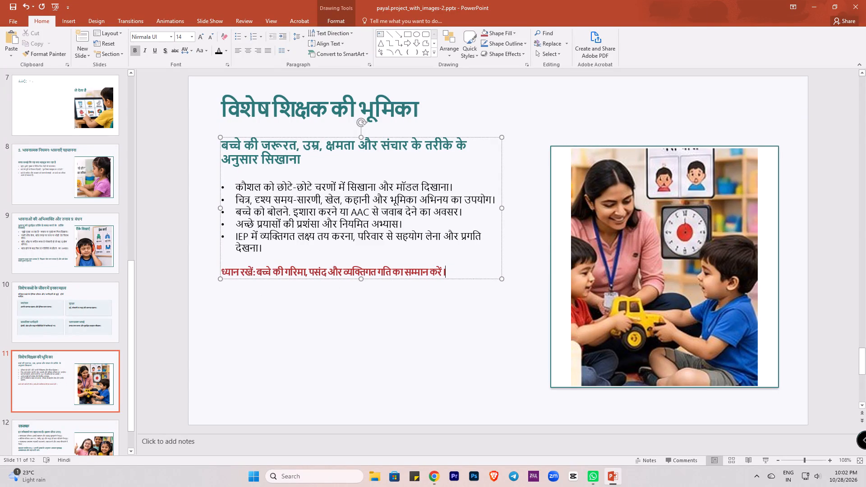
Indent the red "ध्यान रखें" note on slide 11 with eight leading spaces so it lines up with the bullet text above.
left_click(224, 270)
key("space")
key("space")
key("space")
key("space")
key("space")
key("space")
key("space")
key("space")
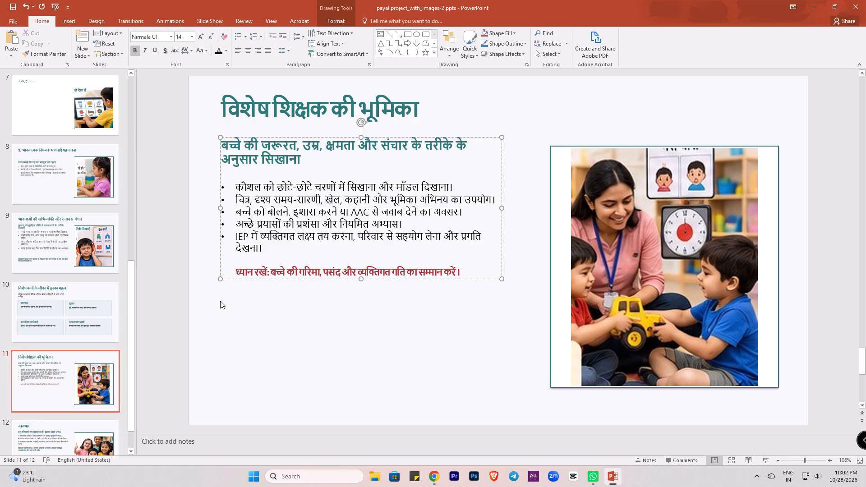
Deselect slide 11's body text box and go to slide 12, the closing slide with the garbled Hindi heading.
left_click(190, 315)
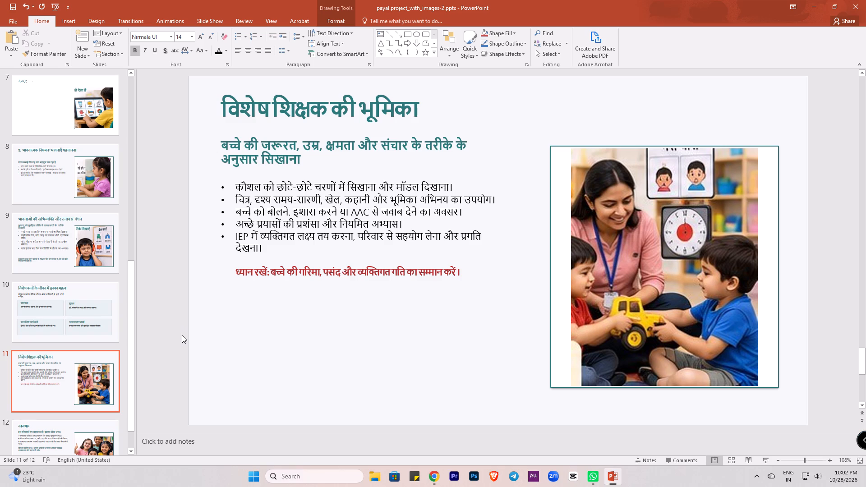
scroll(182, 335, "down", 1)
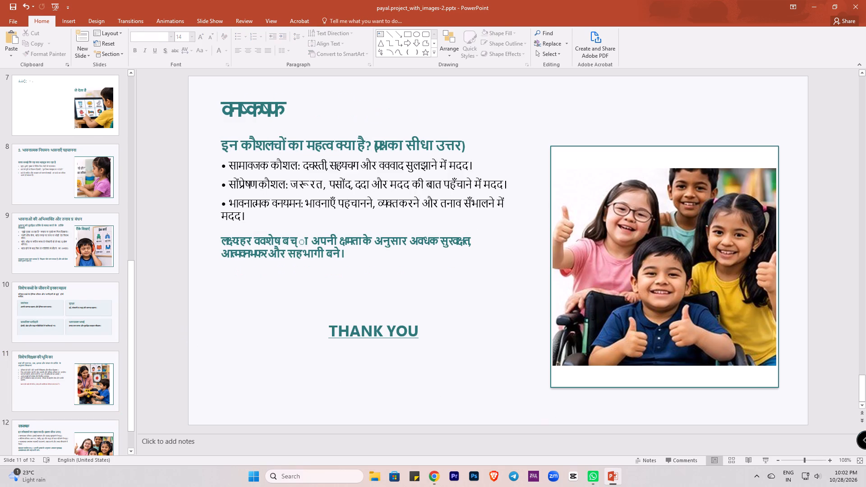
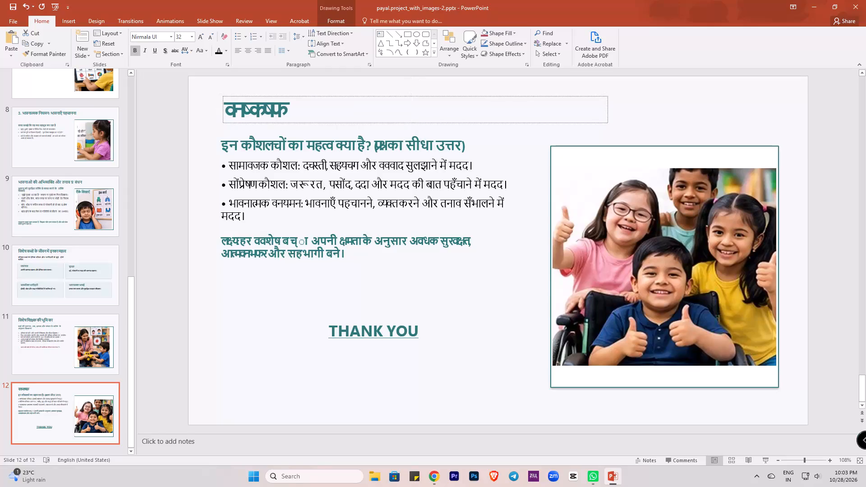
Undo the heading box's shift and replace slide 12's garbled heading text with the copied Hindi word निष्कर्ष.
key("ctrl+z")
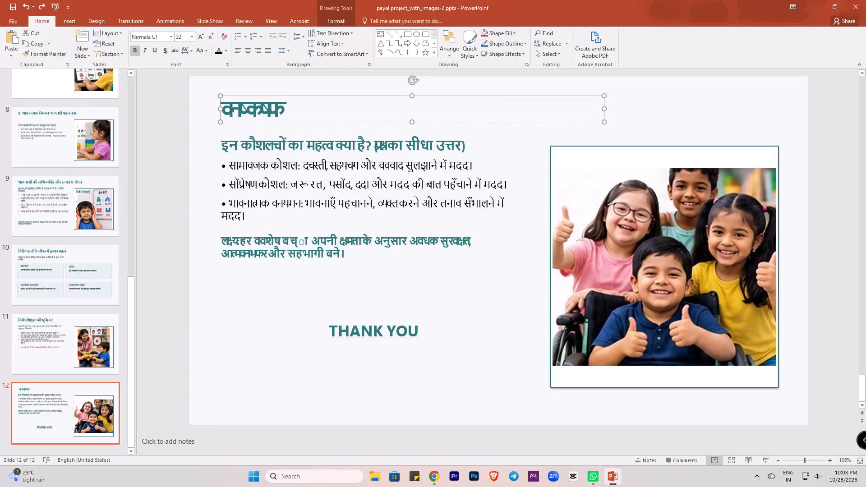
left_click_drag(226, 107, 294, 120)
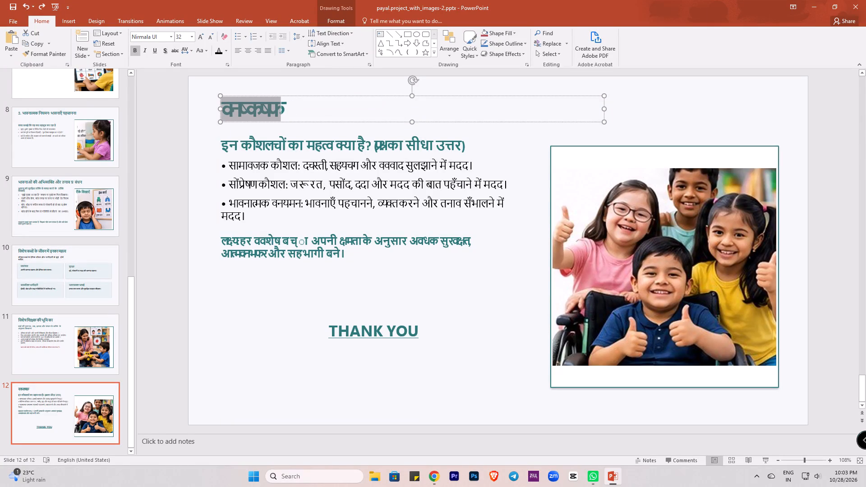
key("ctrl+v")
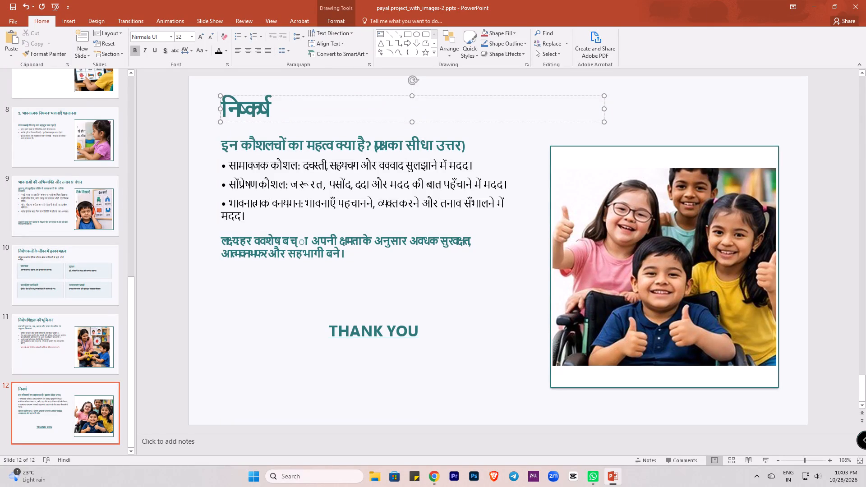
Set the character spacing of the निष्कर्ष heading to Normal and deselect the heading.
left_click_drag(272, 107, 221, 105)
left_click(186, 50)
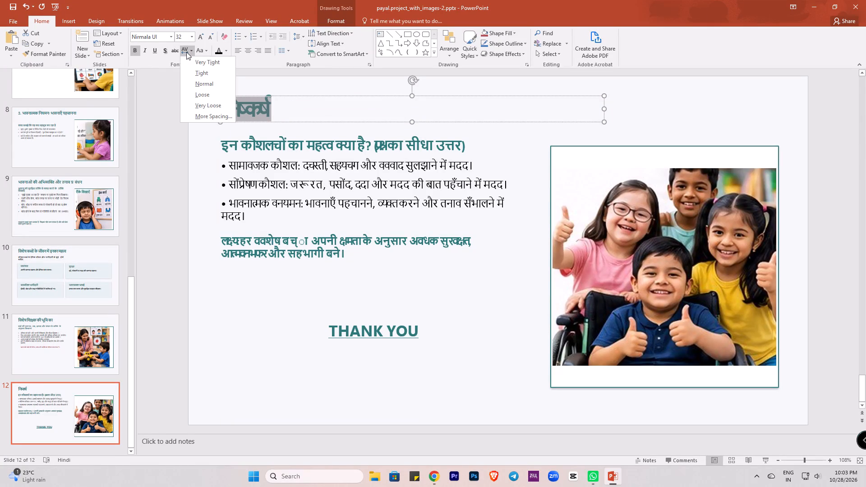
left_click(199, 85)
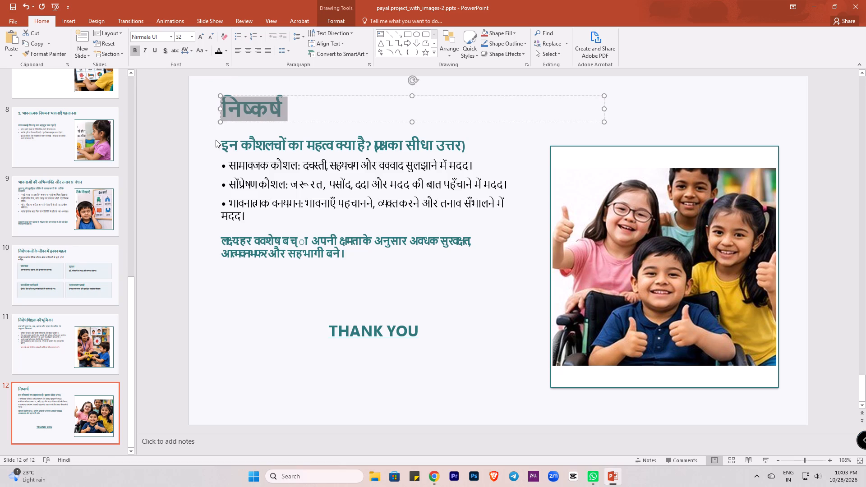
left_click(215, 138)
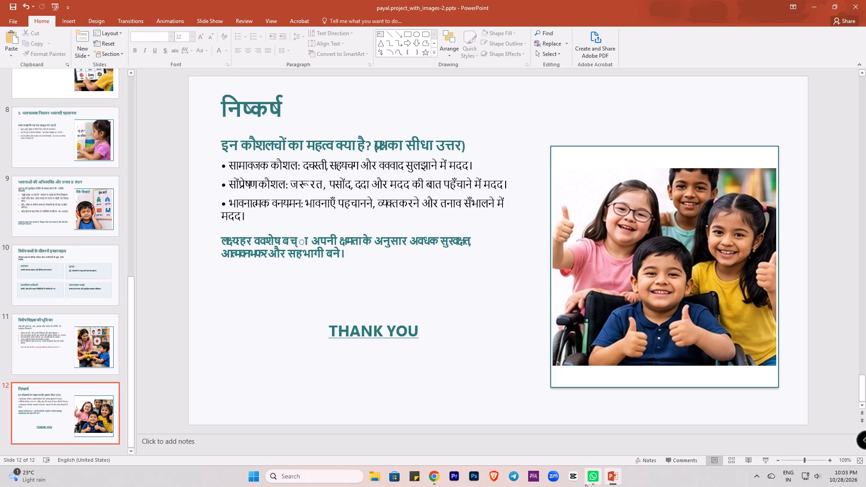
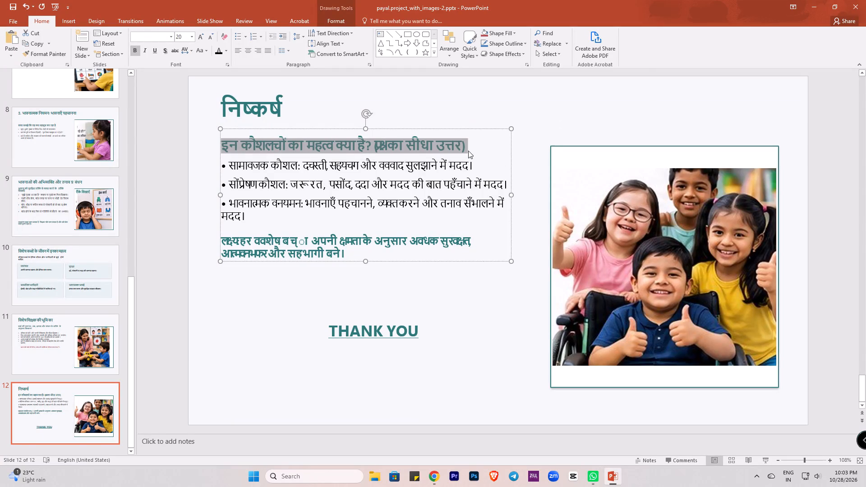
Replace slide 12's garbled question line with the copied इन कौशलों का महत्व क्या है? (प्रश्न का सीधा उत्तर) and set its character spacing to Normal.
key("ctrl+v")
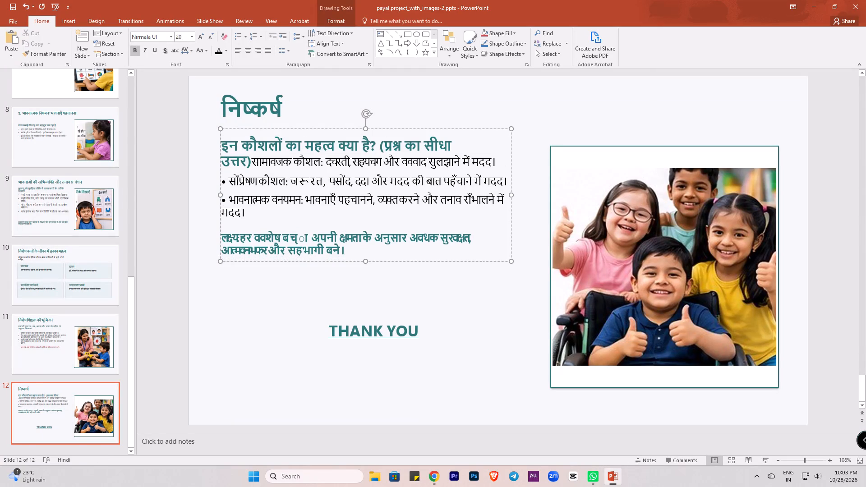
left_click_drag(252, 158, 227, 143)
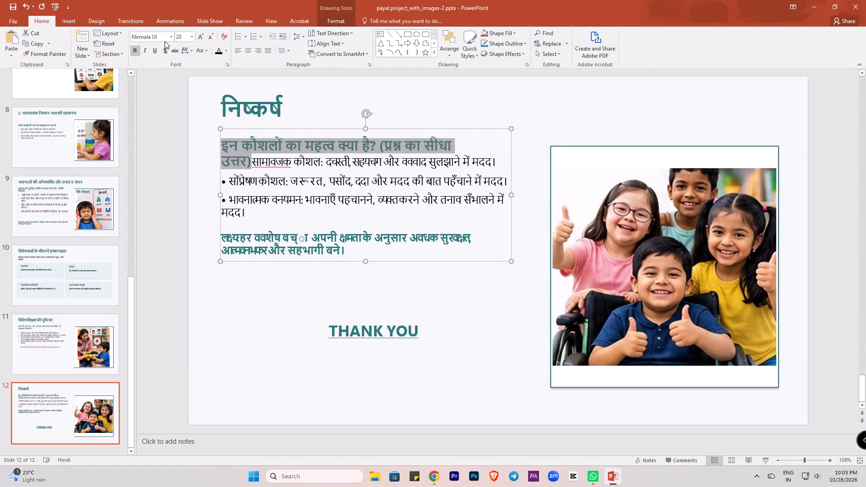
left_click(190, 50)
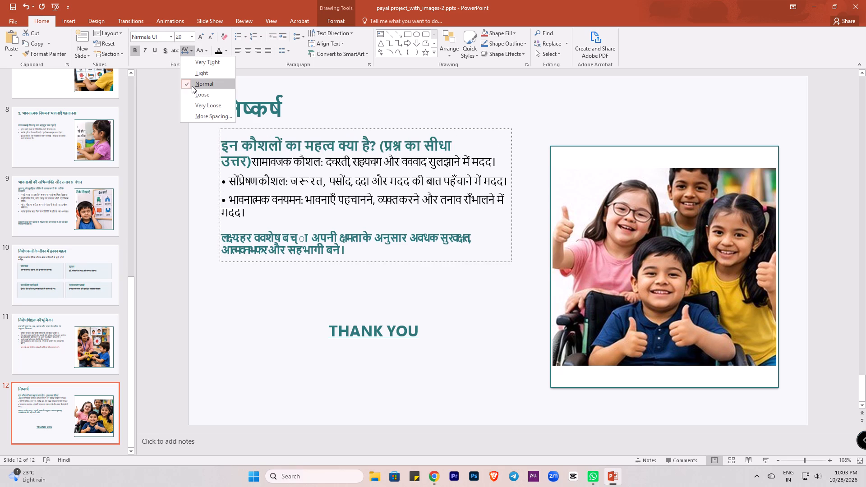
left_click(192, 86)
Break the first point onto its own line after the question's closing bracket, with a blank line between them.
left_click(248, 159)
left_click(249, 159)
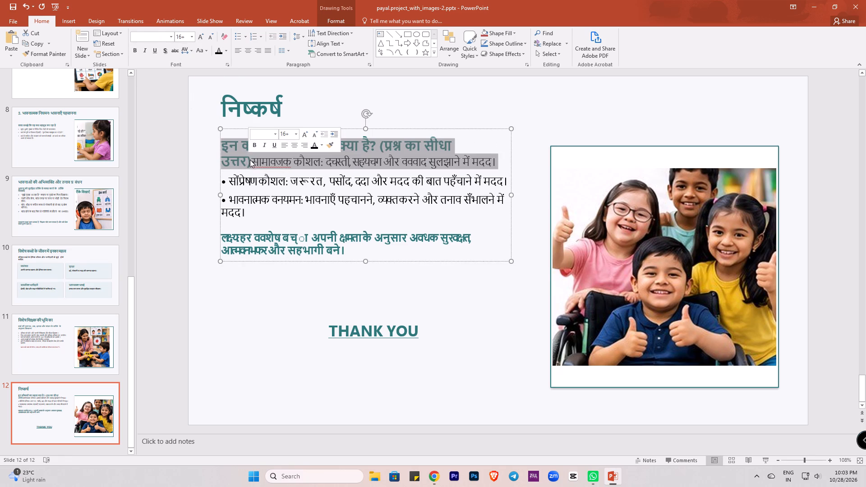
left_click(253, 160)
key("Return")
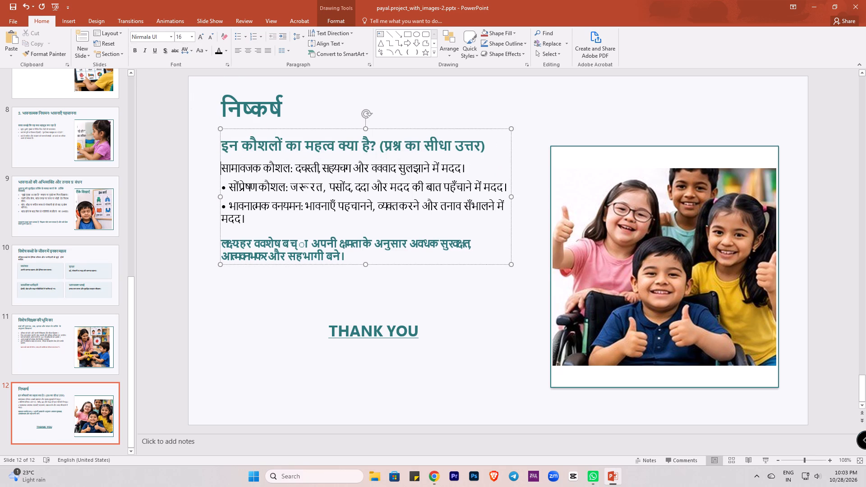
key("Return")
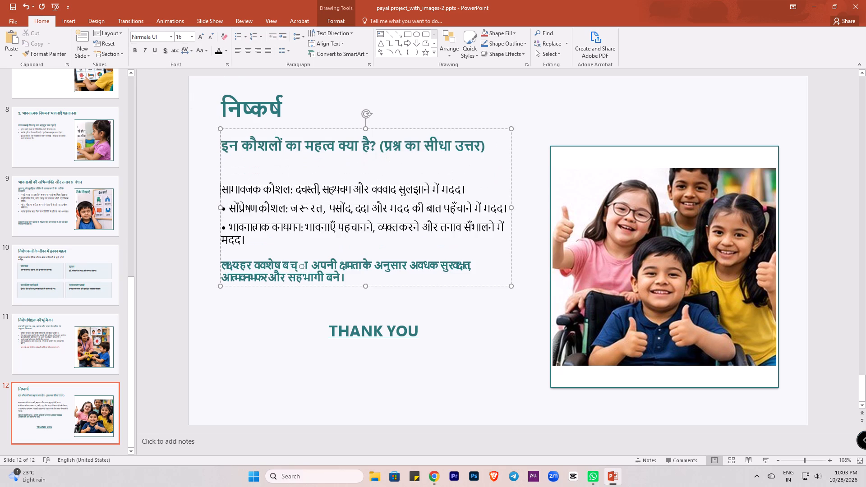
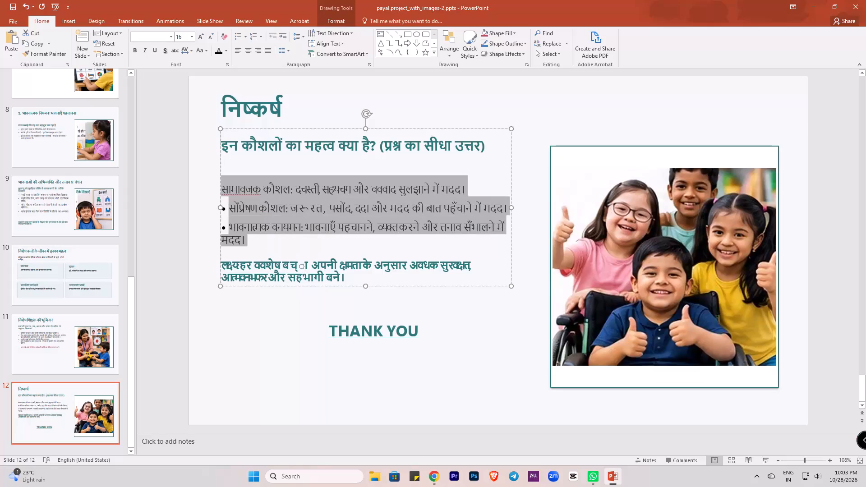
Replace slide 12's three selected garbled points with the copied corrected Hindi text.
key("ctrl+v")
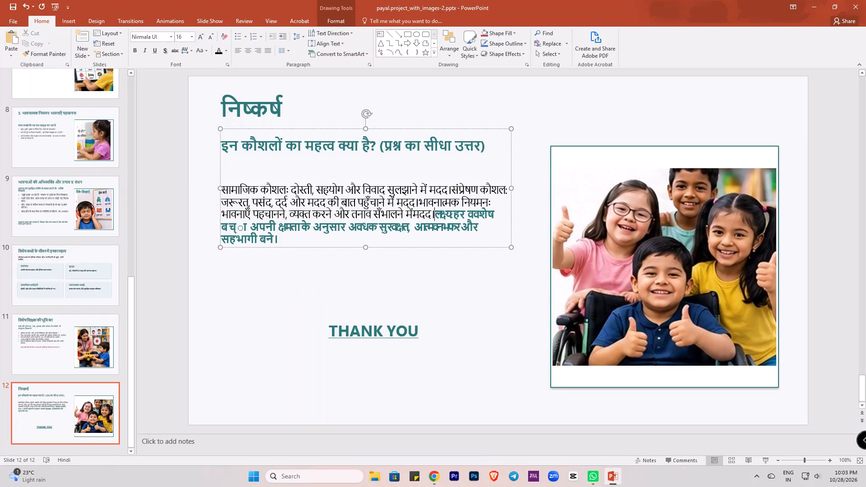
Format the pasted text as bullets and split it so सामाजिक कौशल, संप्रेषण कौशल and भावनात्मक नियमन each start their own bullet.
left_click(224, 188)
left_click(235, 39)
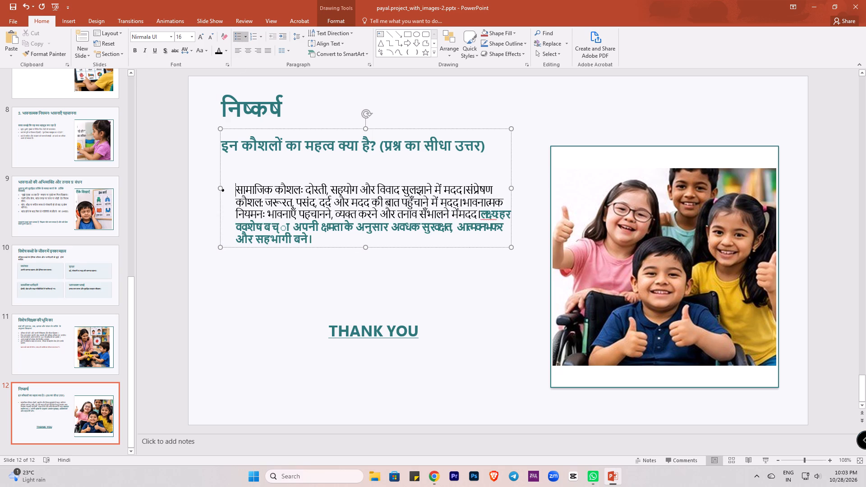
left_click(465, 191)
key("Return")
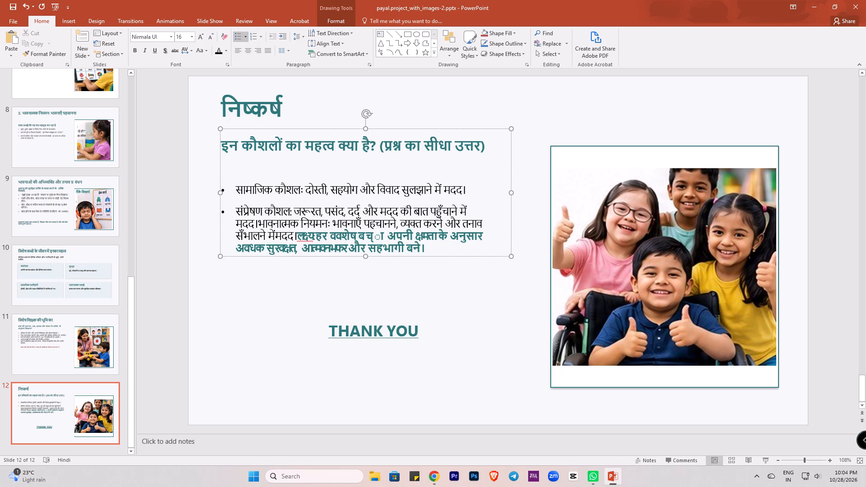
left_click(259, 223)
key("Return")
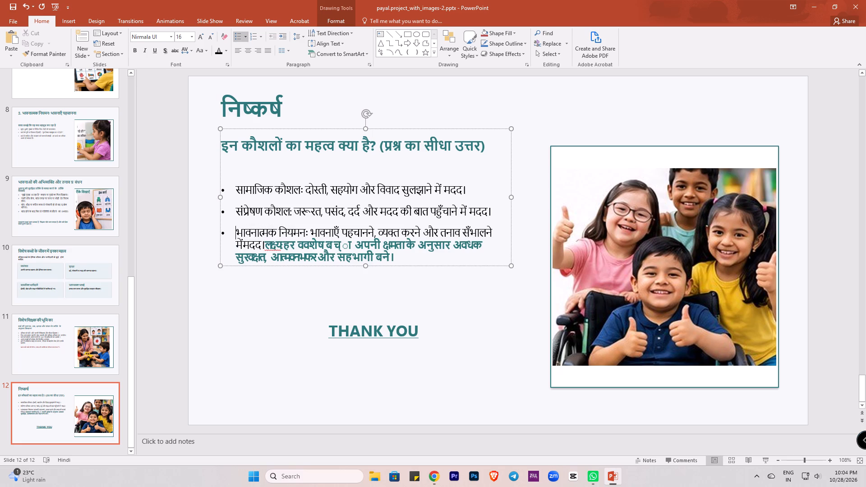
Move the teal closing sentence off the third bullet, leaving a blank line above it, and remove its bullet.
left_click(264, 243)
key("Return")
key("Return")
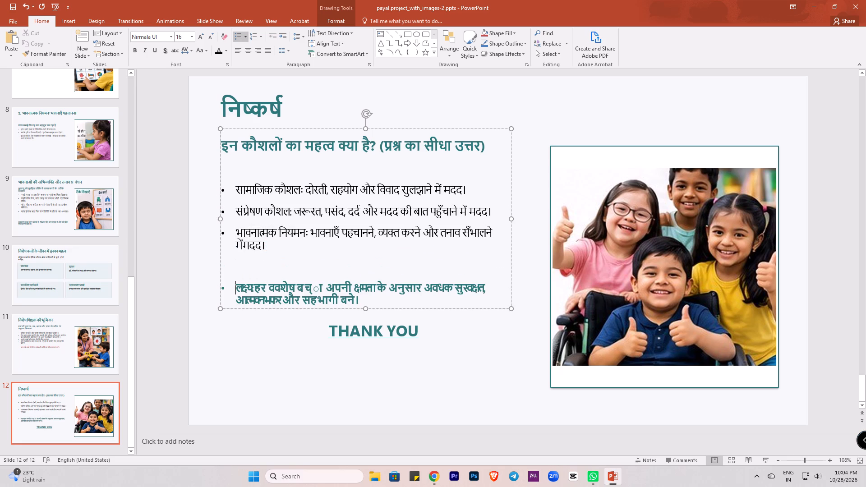
left_click(230, 288)
key("BackSpace")
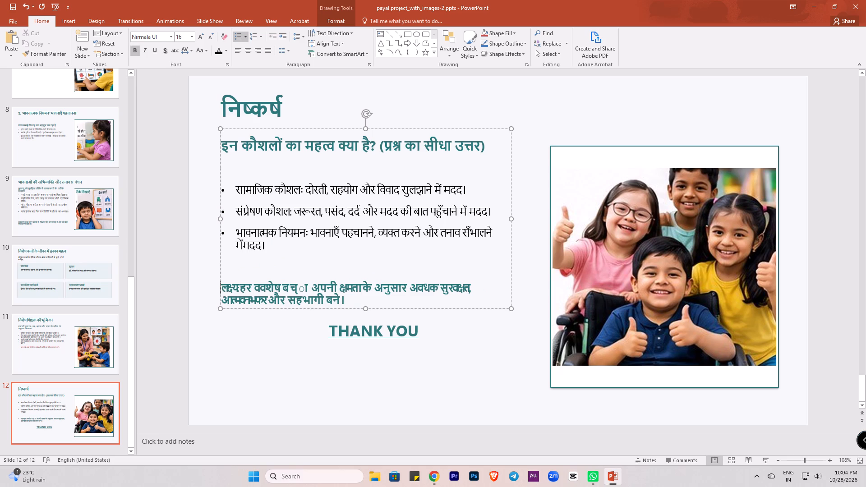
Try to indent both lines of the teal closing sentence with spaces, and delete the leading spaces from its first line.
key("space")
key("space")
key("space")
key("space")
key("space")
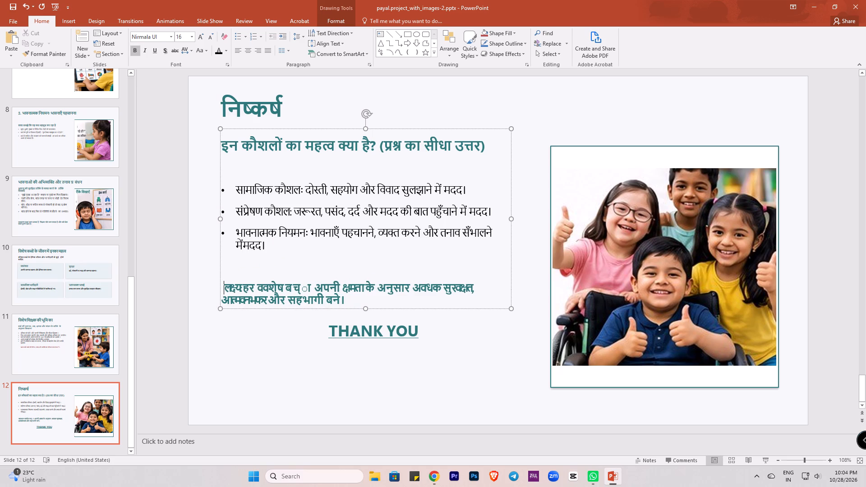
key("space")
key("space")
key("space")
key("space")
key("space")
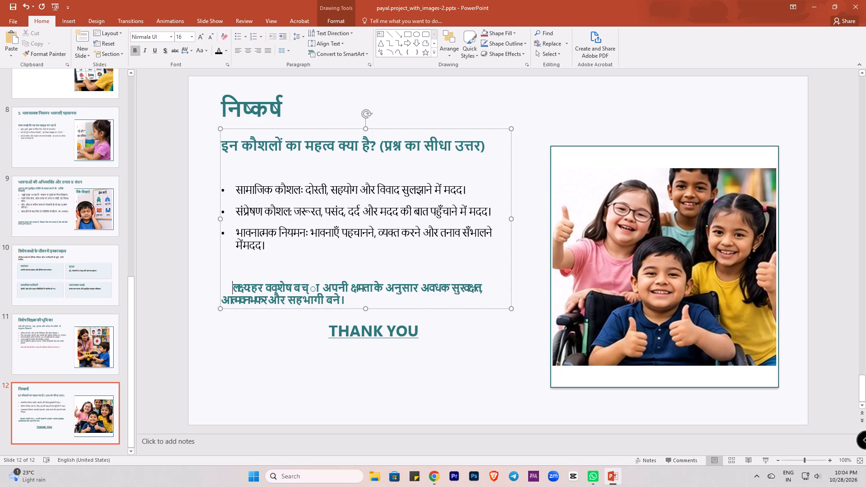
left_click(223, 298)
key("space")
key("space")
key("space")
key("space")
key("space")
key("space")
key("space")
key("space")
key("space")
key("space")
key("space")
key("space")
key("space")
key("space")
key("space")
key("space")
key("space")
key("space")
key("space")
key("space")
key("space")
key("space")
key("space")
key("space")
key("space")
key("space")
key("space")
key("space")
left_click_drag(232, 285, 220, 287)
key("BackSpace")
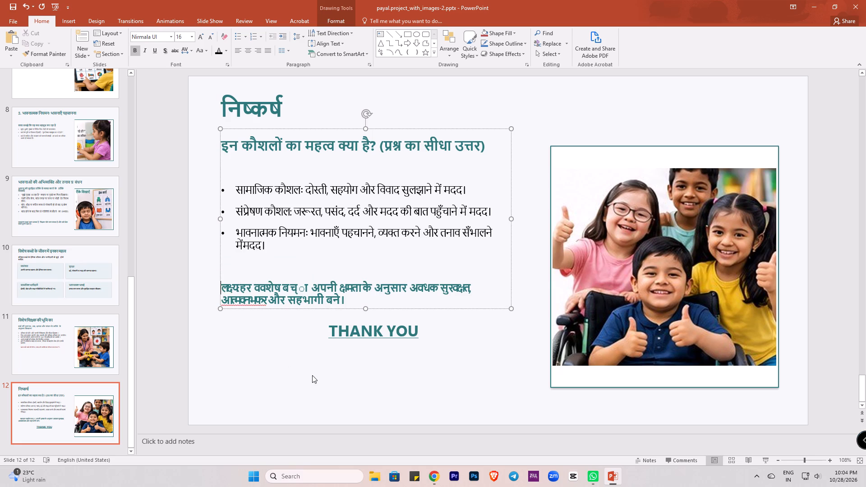
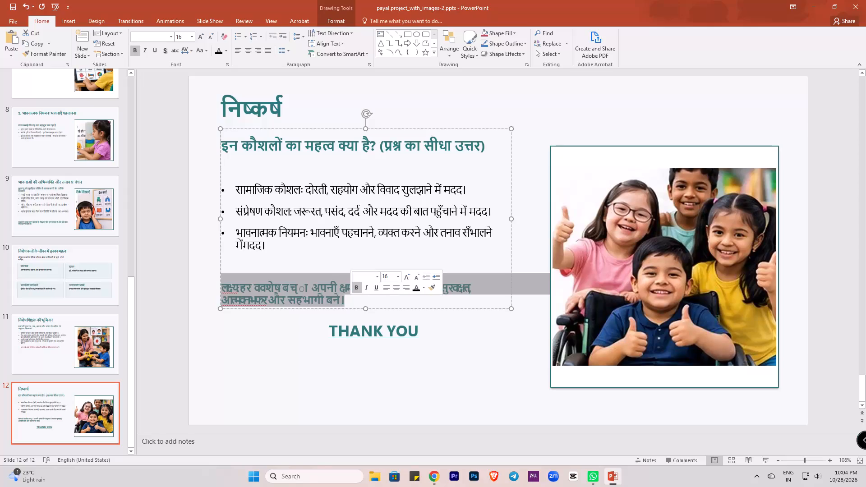
Replace the garbled closing लक्ष्य paragraph on the निष्कर्ष slide with the copied Hindi text and set its character spacing to Normal.
key("ctrl+v")
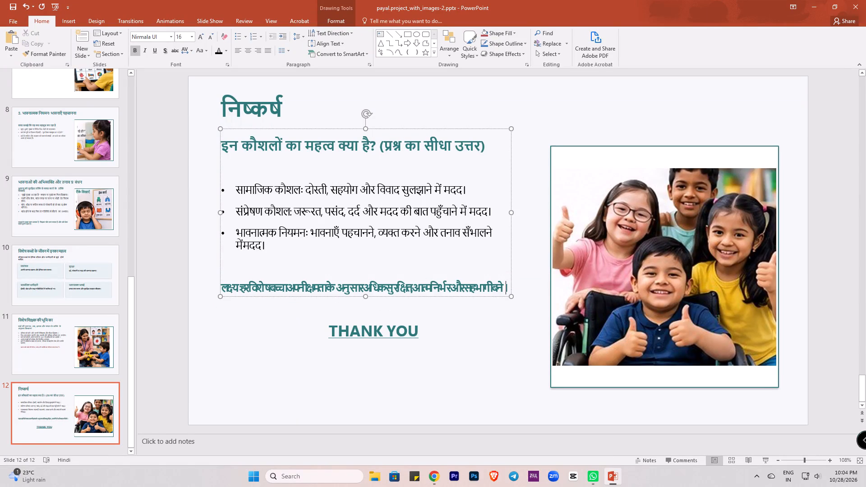
left_click_drag(224, 286, 516, 297)
left_click(191, 48)
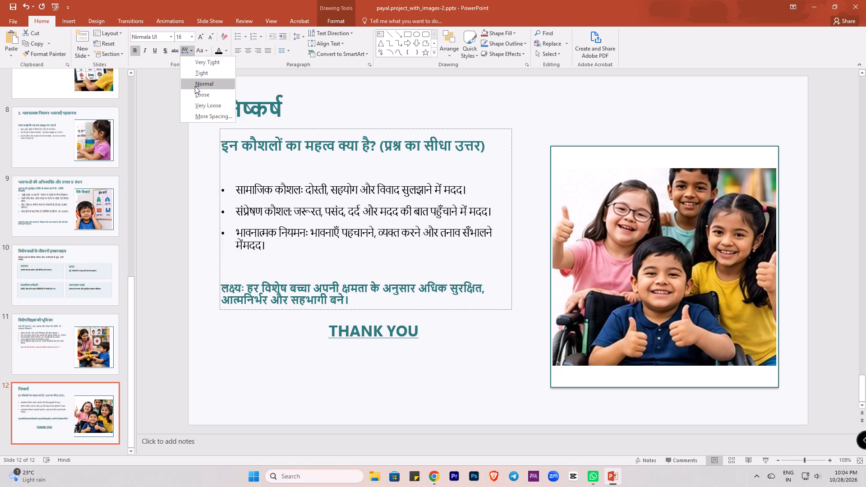
left_click(195, 86)
left_click(475, 375)
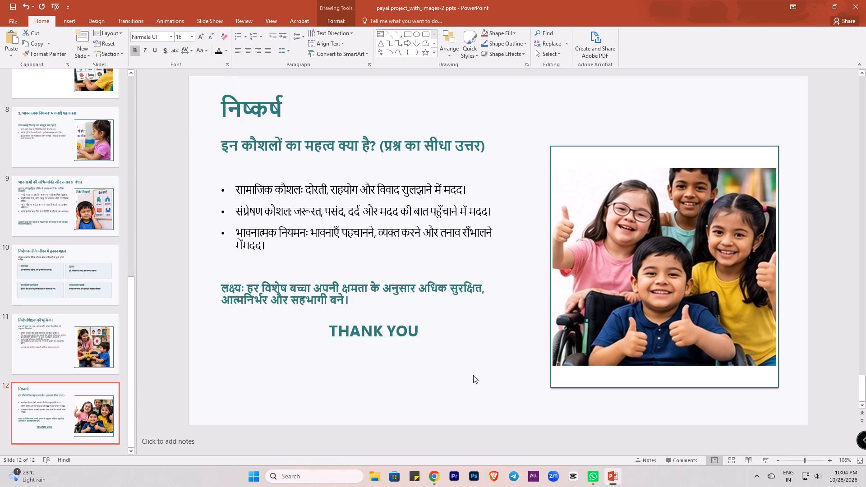
Move the THANK YOU text box down, leaving a wide gap below the closing paragraph, near the level of the picture frame's bottom edge.
left_click(415, 333)
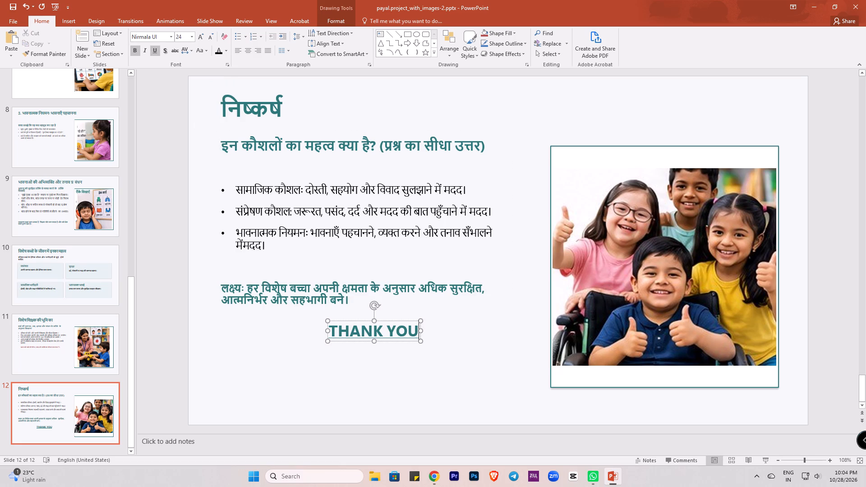
left_click_drag(416, 342, 413, 371)
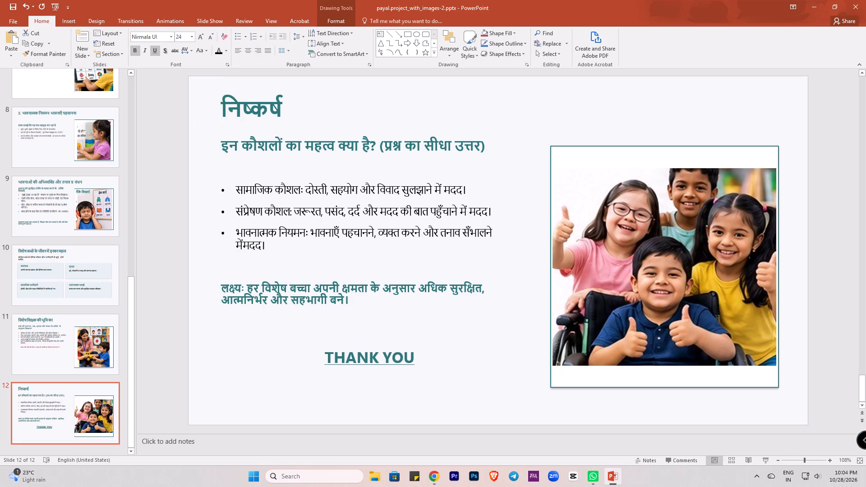
left_click_drag(413, 371, 410, 384)
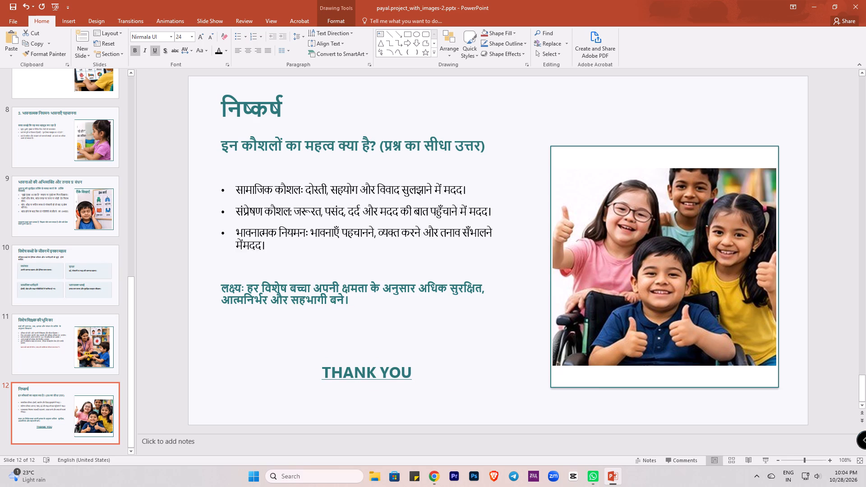
left_click_drag(410, 384, 406, 386)
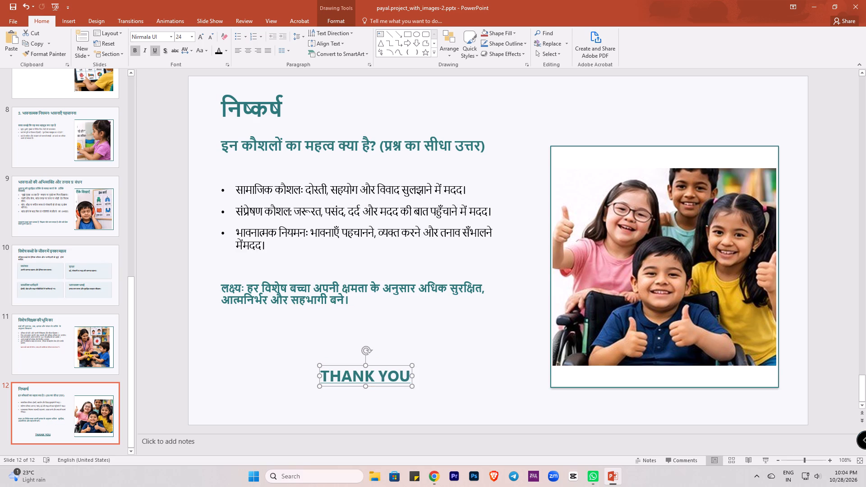
left_click(826, 398)
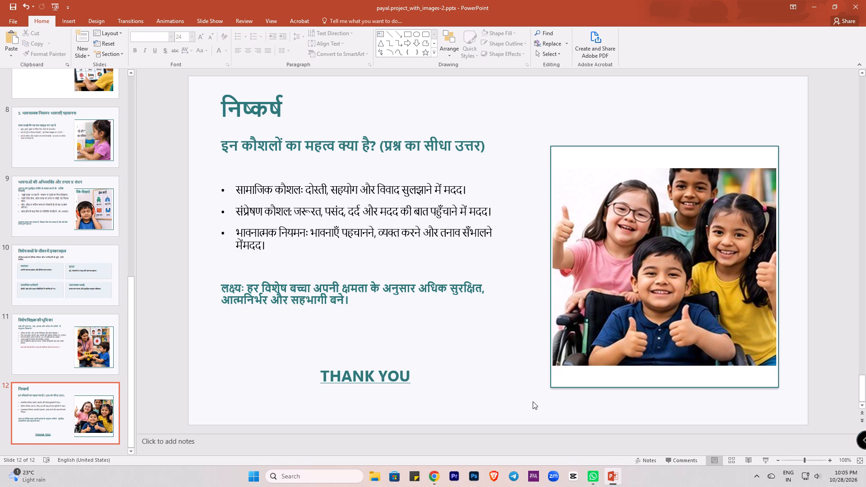
Save the presentation.
scroll(145, 308, "down", 3)
key("ctrl+s")
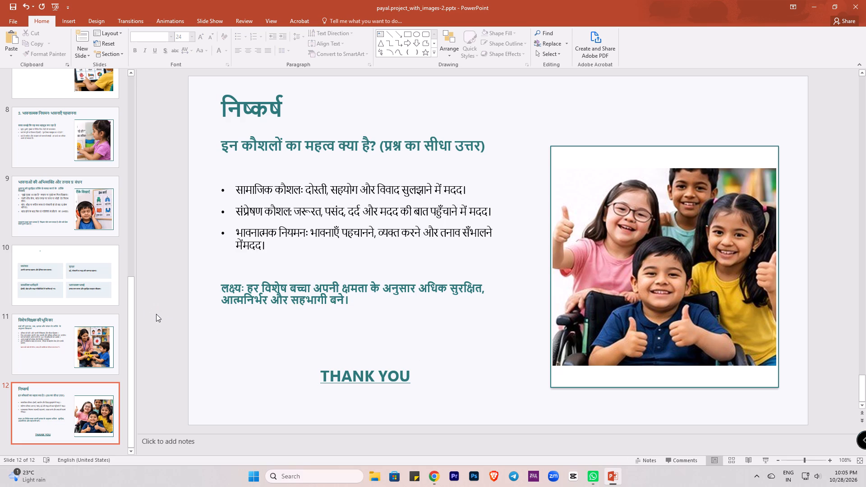
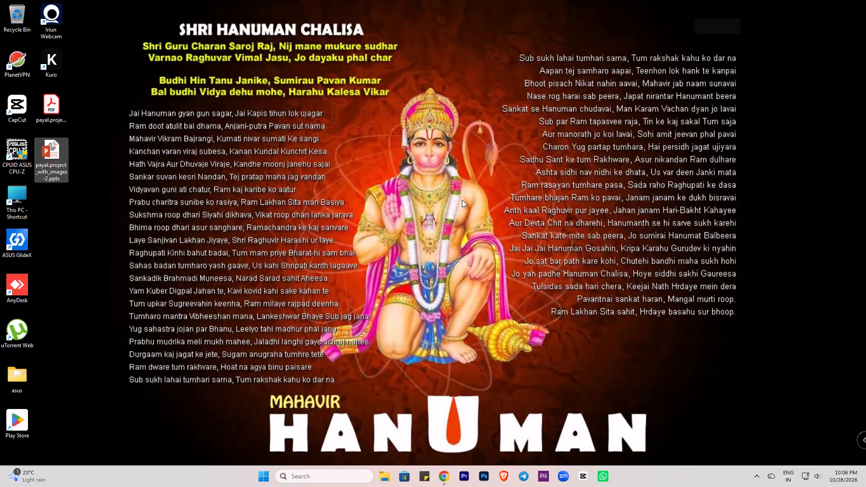
Launch the Kuro application from the desktop.
double_click(48, 64)
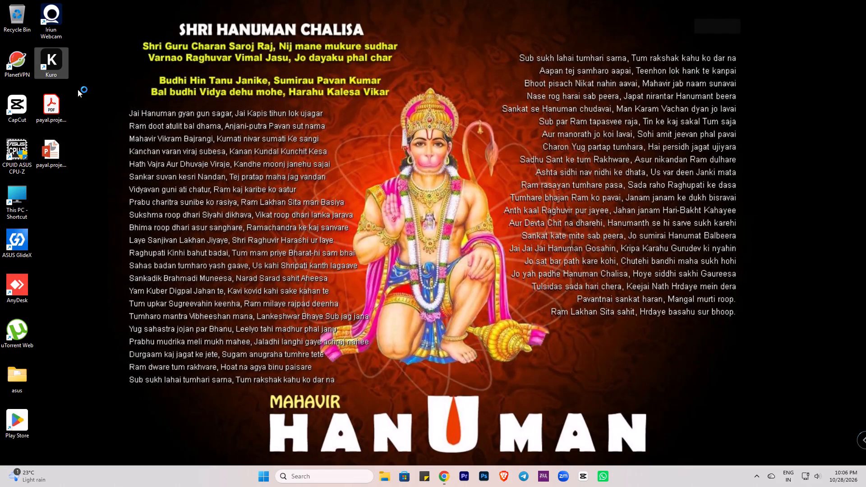
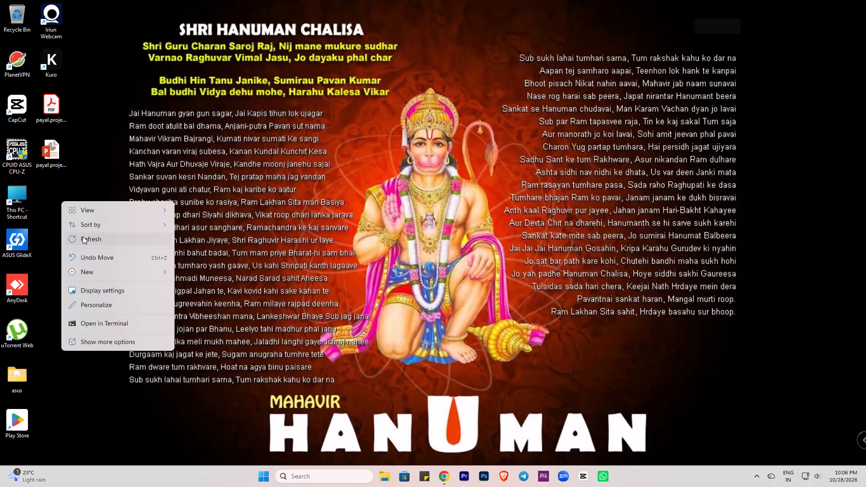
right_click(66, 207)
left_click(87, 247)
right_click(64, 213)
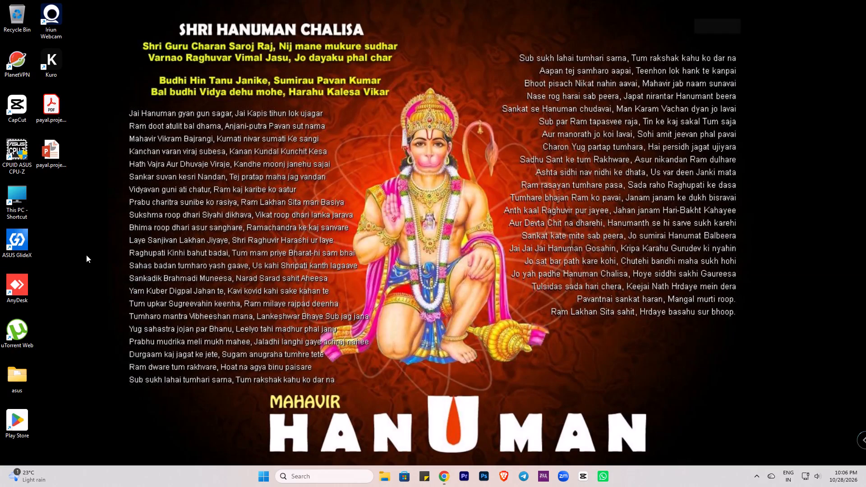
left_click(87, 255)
Reveal the hidden system tray icons of the apps running in the background.
left_click(751, 479)
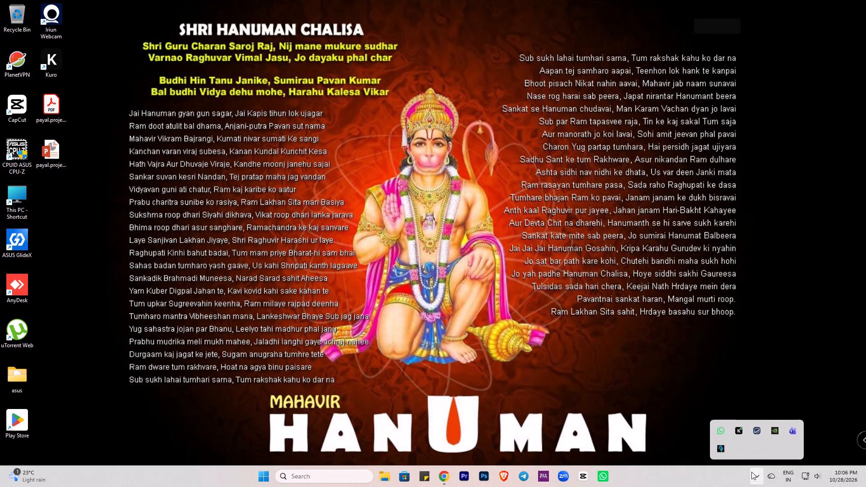
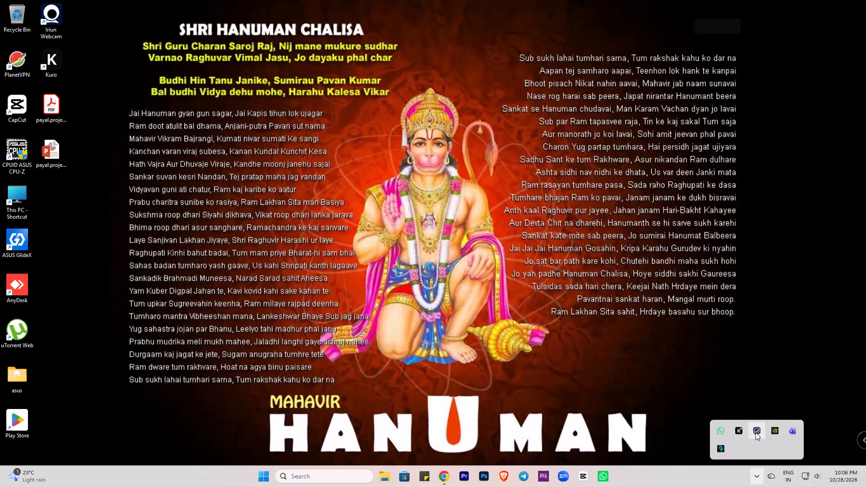
Bring up the available actions for the VPN app running in the system tray.
right_click(755, 432)
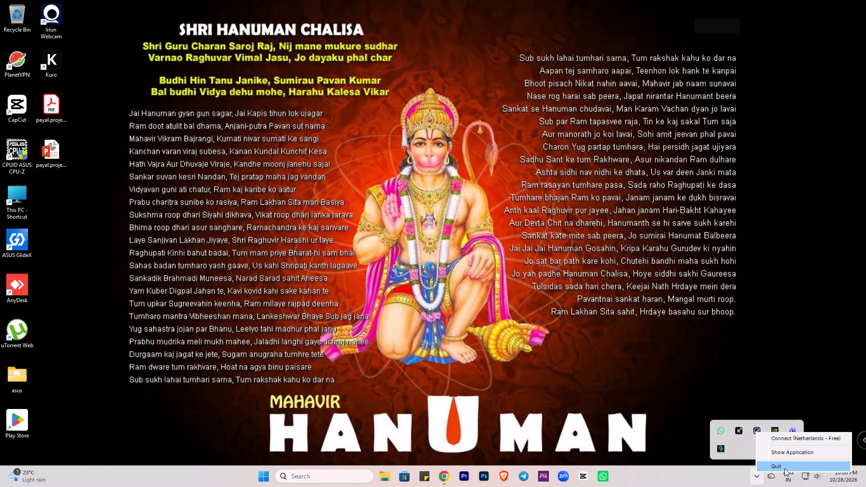
Quit PlanetVPN completely and check the hidden system tray icons.
left_click(784, 467)
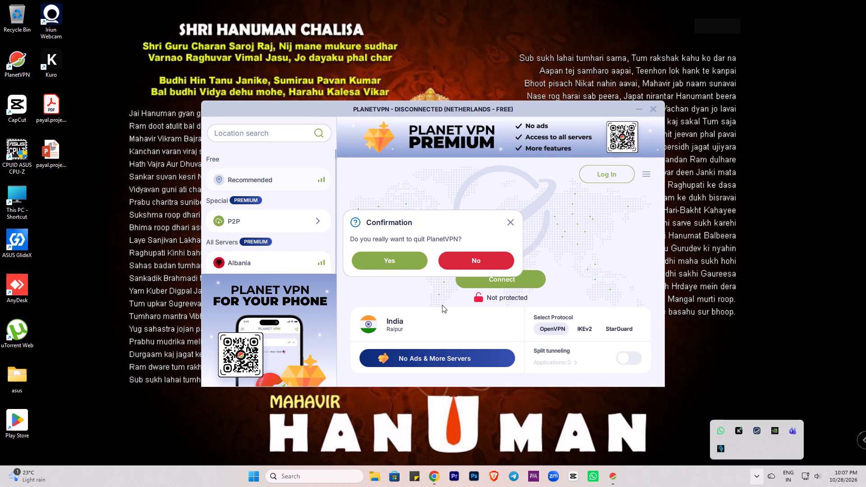
left_click(395, 263)
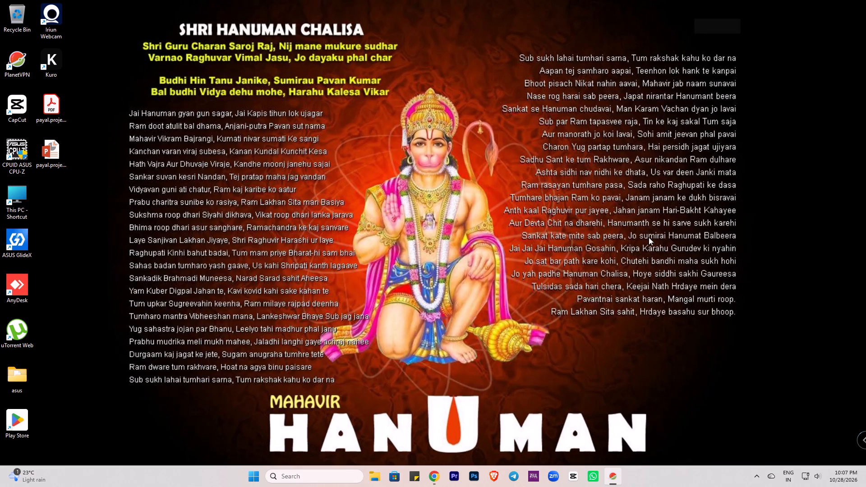
left_click(758, 472)
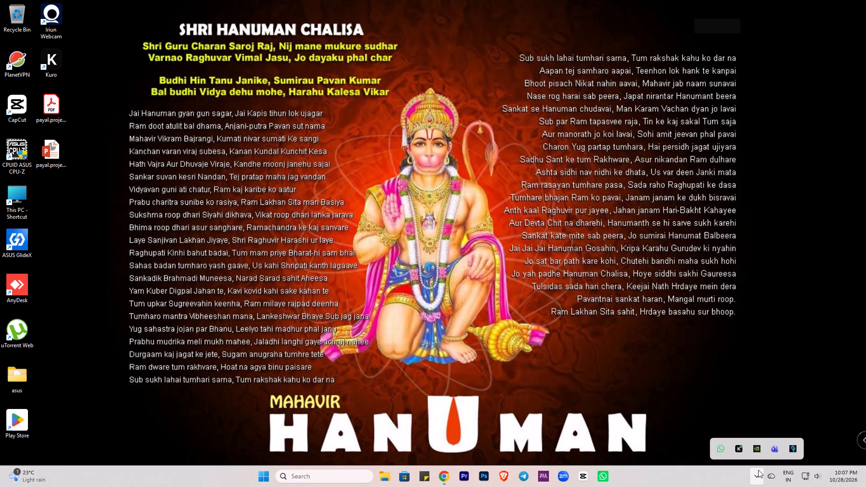
left_click(621, 376)
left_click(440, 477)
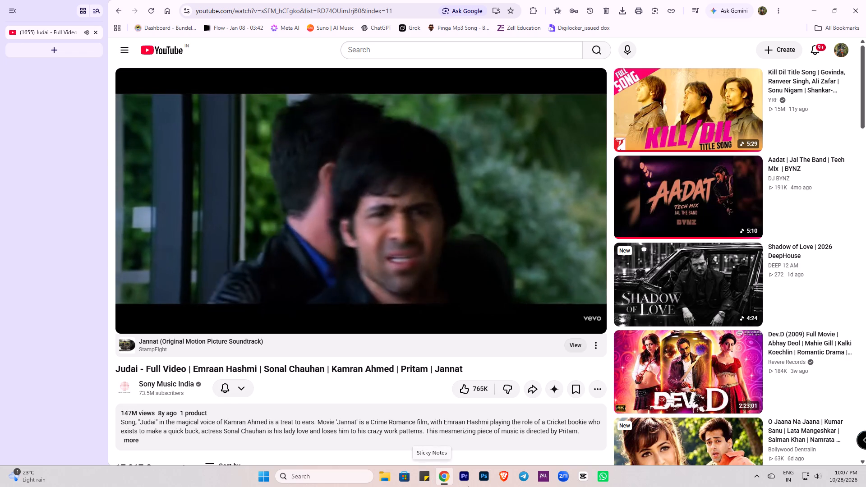